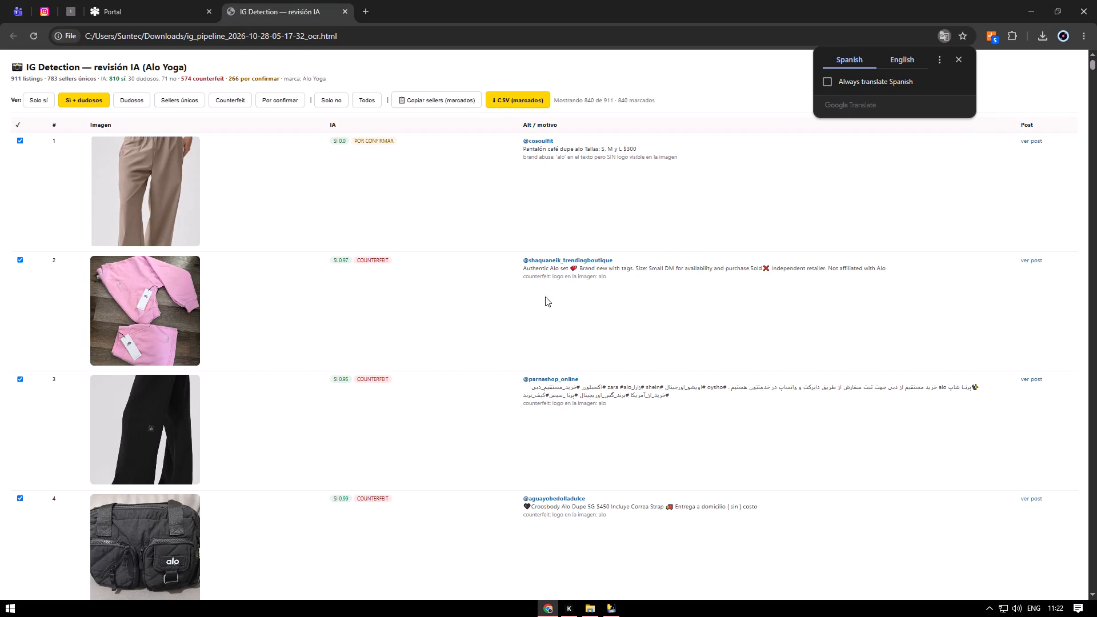
# Unmark listing 1, the brown trousers tagged POR CONFIRMAR, to exclude it from the marked listings.
pyautogui.click(22, 141)
# Review the images and detection reasons of listings 2 to 14 for entries that should not stay marked.
pyautogui.scroll(-3, 266, 308)
pyautogui.scroll(-2, 314, 317)
pyautogui.scroll(-2, 171, 310)
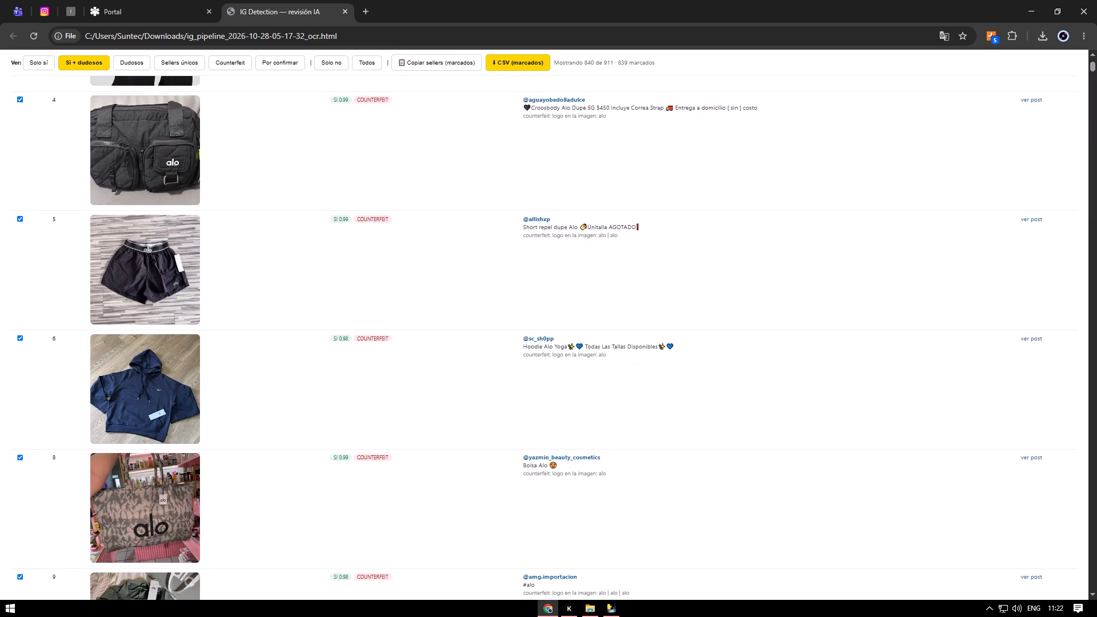
pyautogui.scroll(-3, 172, 314)
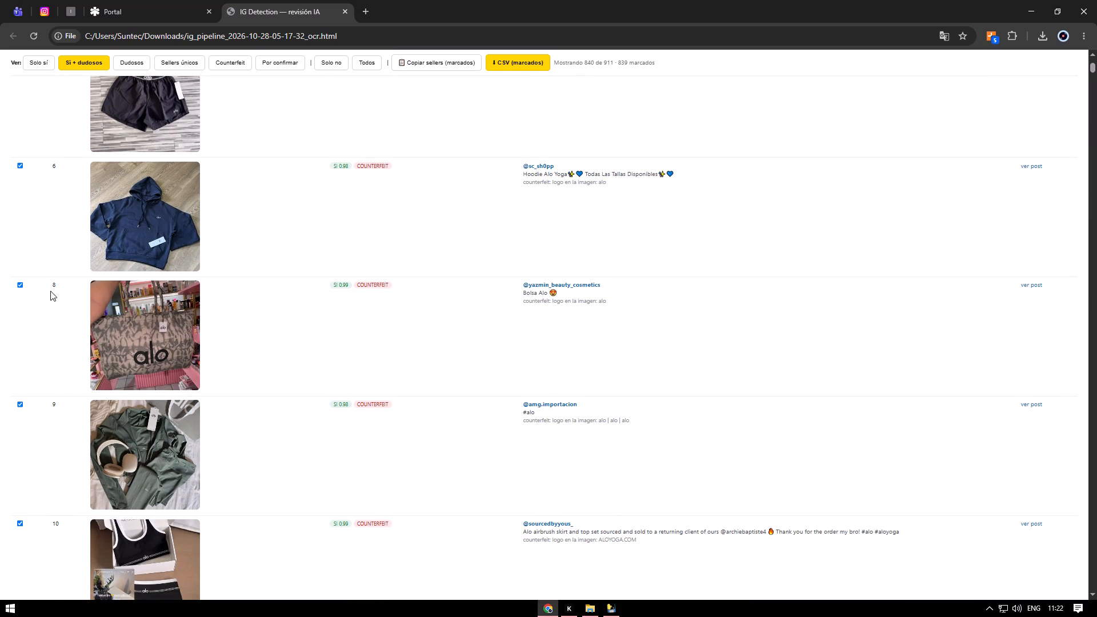
pyautogui.scroll(-3, 31, 350)
pyautogui.scroll(-3, 22, 289)
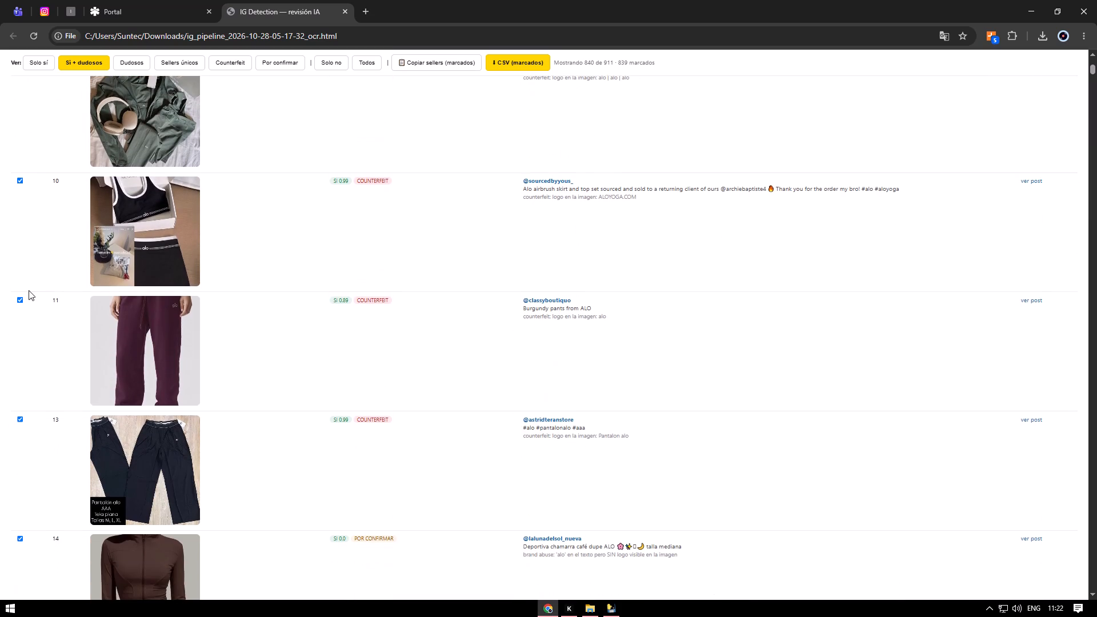
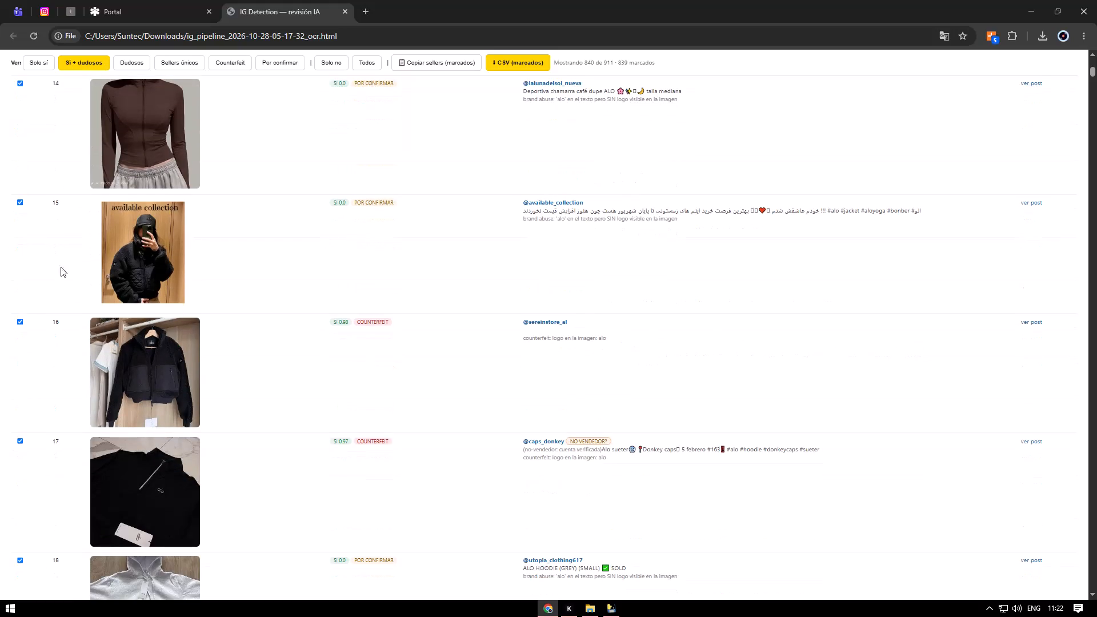
# Unmark posts 15, 17 and 18 in the detection list.
pyautogui.click(19, 199)
pyautogui.scroll(-4, 94, 250)
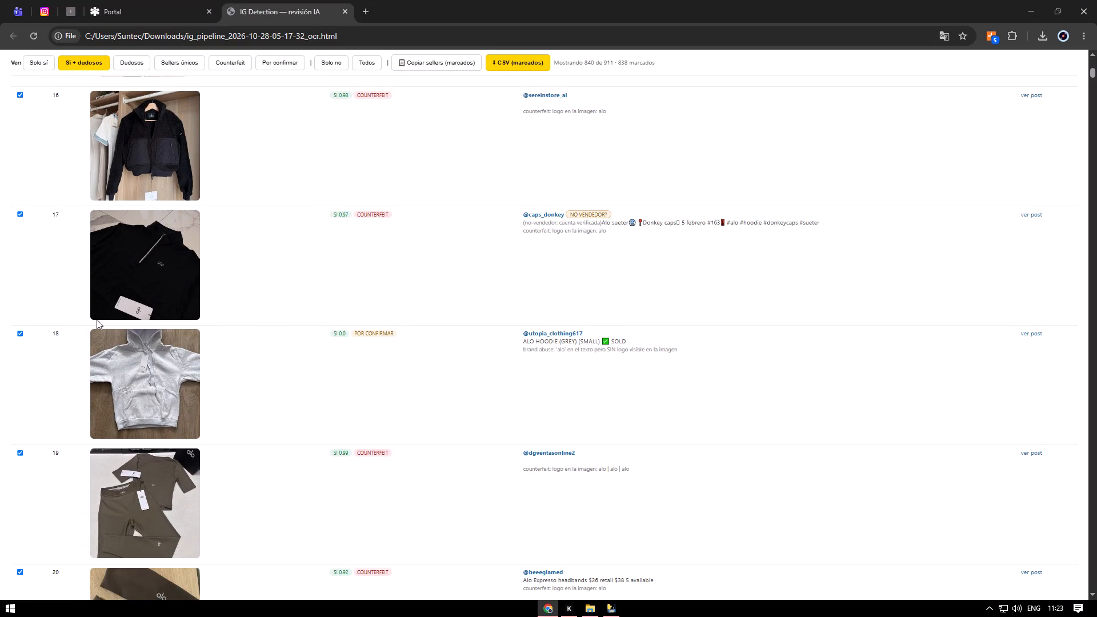
pyautogui.click(19, 211)
pyautogui.click(21, 332)
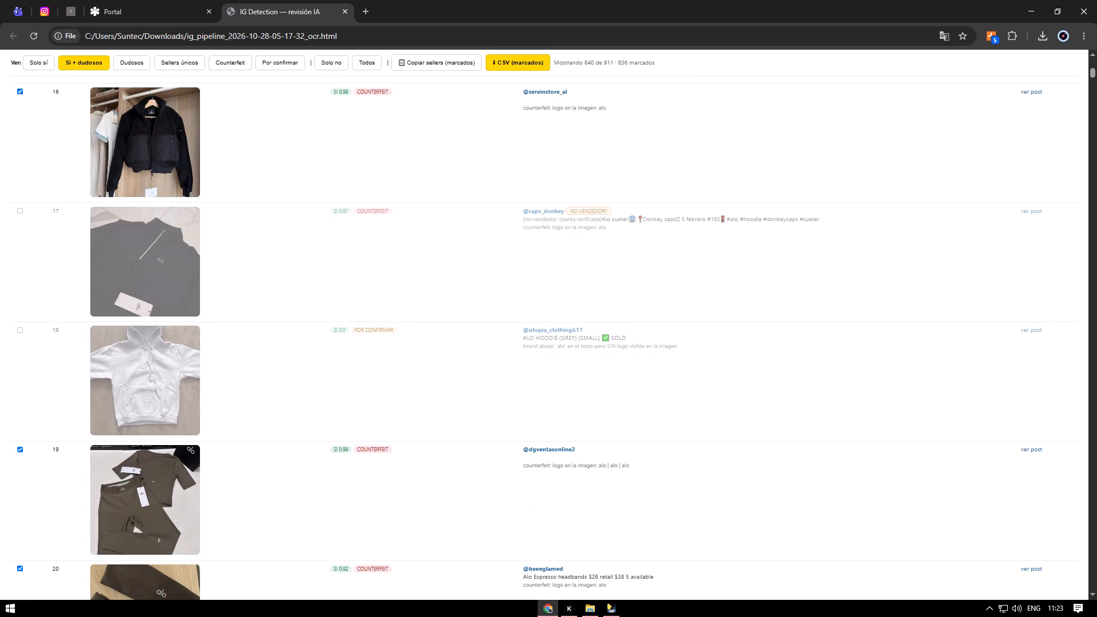
# Filter the detection list to show only the posts classified as counterfeit.
pyautogui.click(231, 63)
pyautogui.scroll(-6, 169, 338)
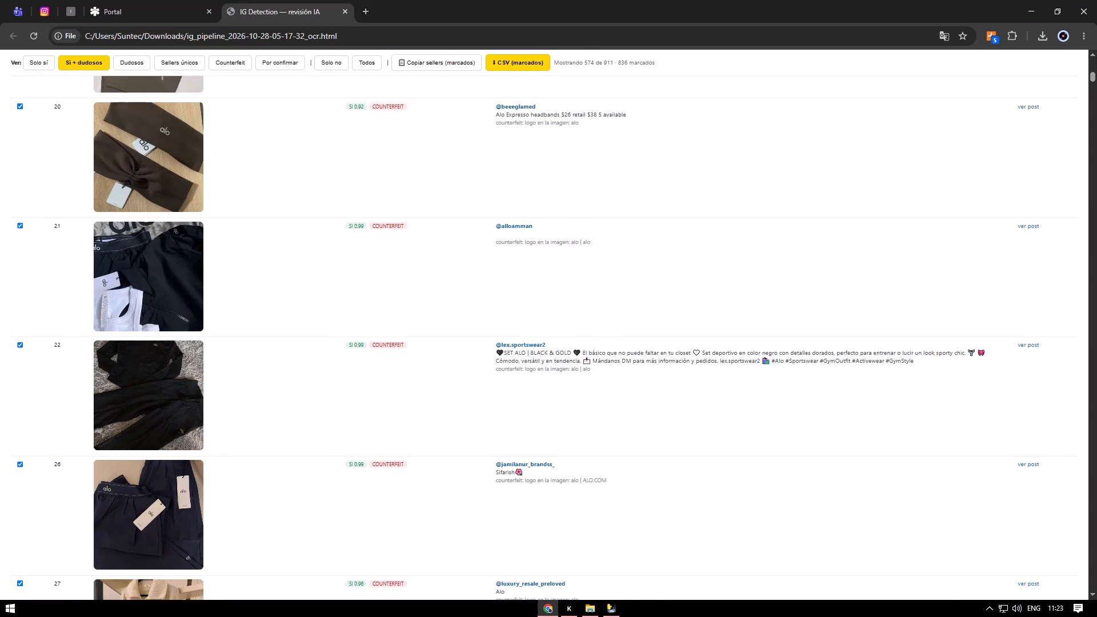
pyautogui.scroll(14, 171, 345)
pyautogui.scroll(-7, 171, 346)
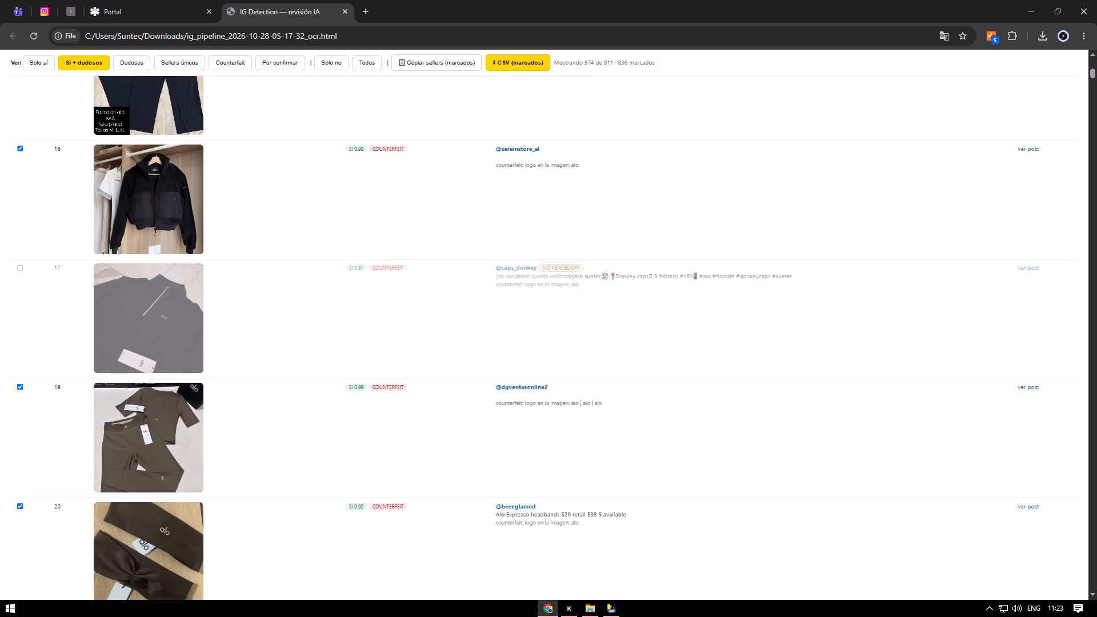
# Review the counterfeit posts from 19 onward and unmark post 40, flagged as a possible non-seller.
pyautogui.scroll(-11, 72, 332)
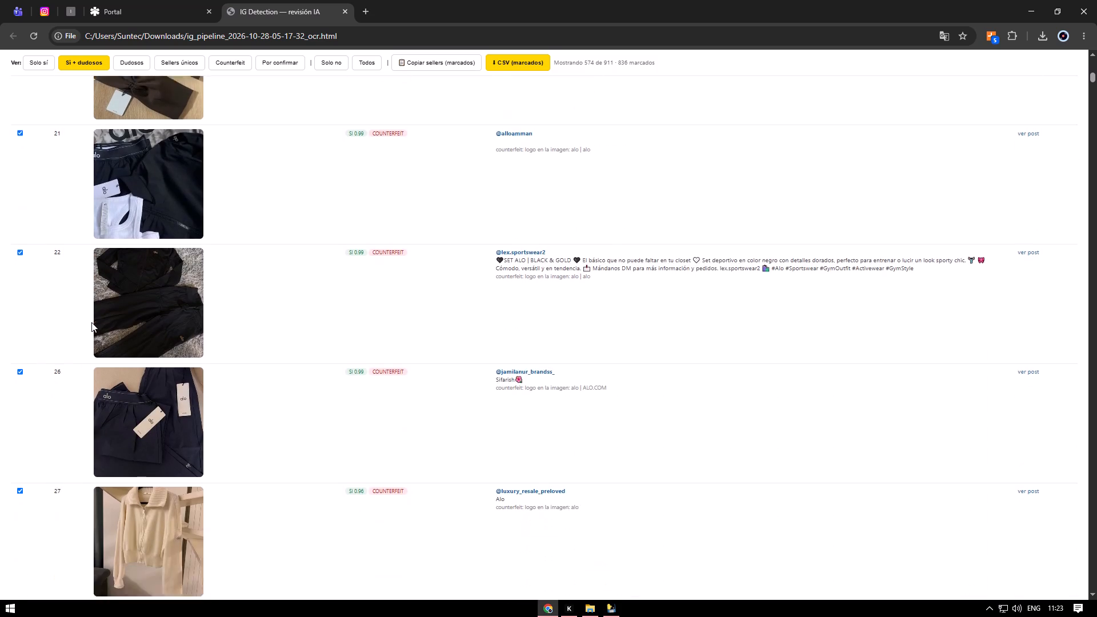
pyautogui.scroll(-6, 86, 332)
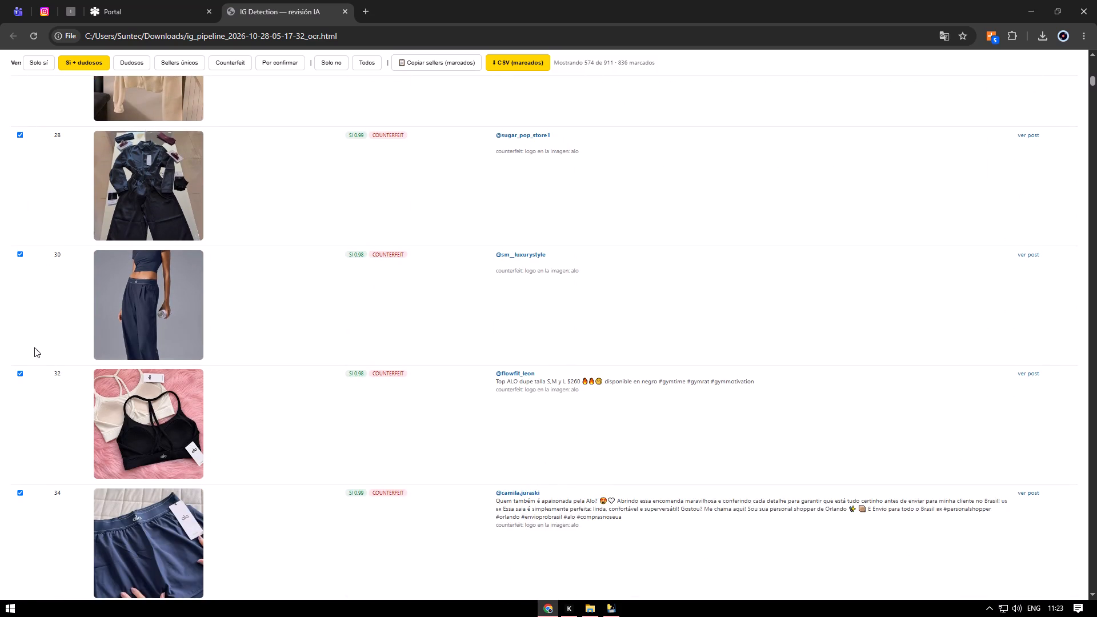
pyautogui.scroll(-6, 30, 356)
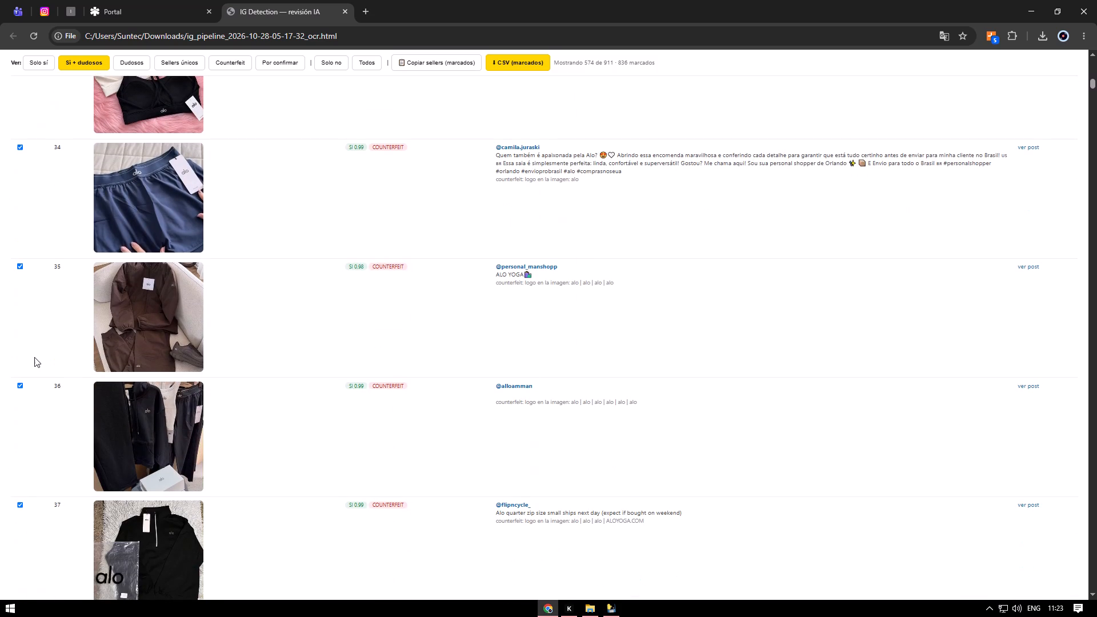
pyautogui.scroll(-4, 37, 375)
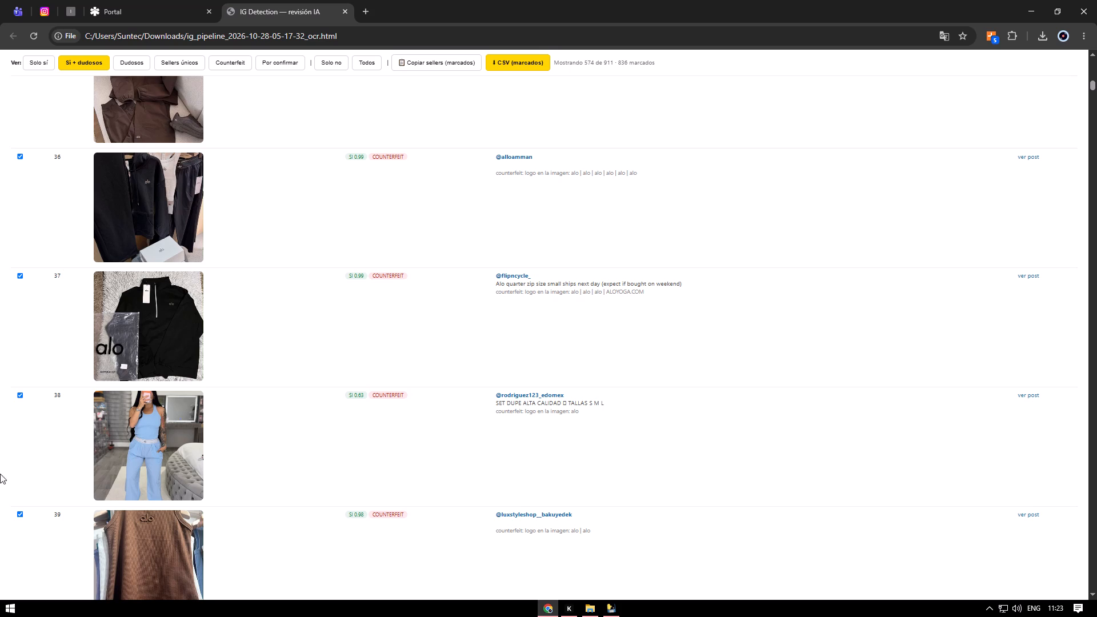
pyautogui.scroll(-1, 120, 422)
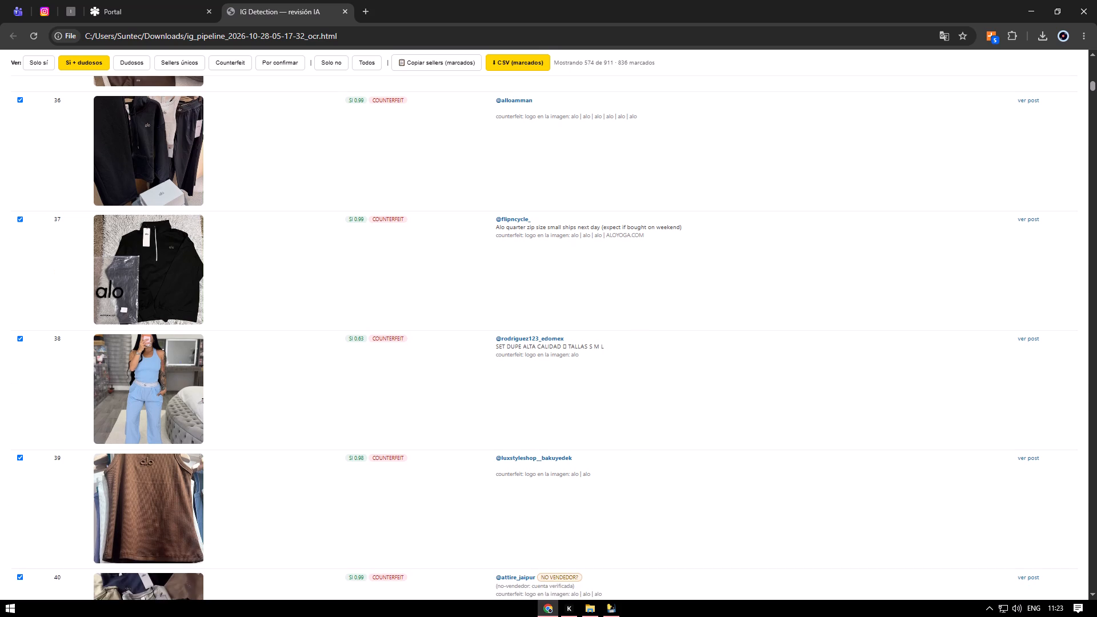
pyautogui.scroll(-2, 170, 442)
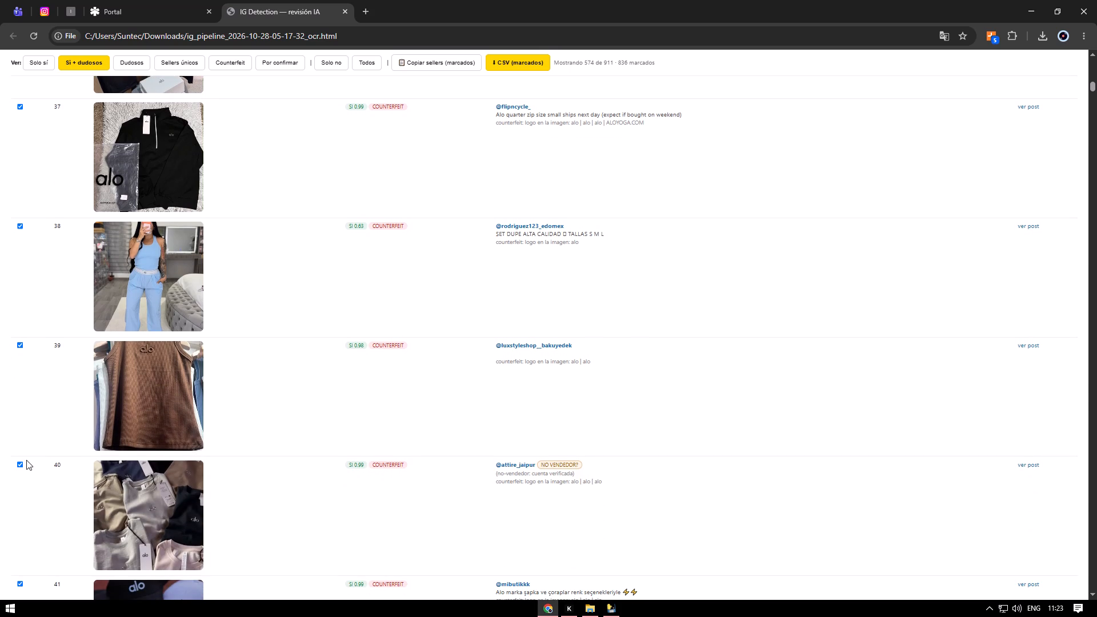
pyautogui.click(18, 460)
# Continue reviewing the counterfeit posts and unmark post 44, the DHgate unboxing.
pyautogui.scroll(-1, 109, 468)
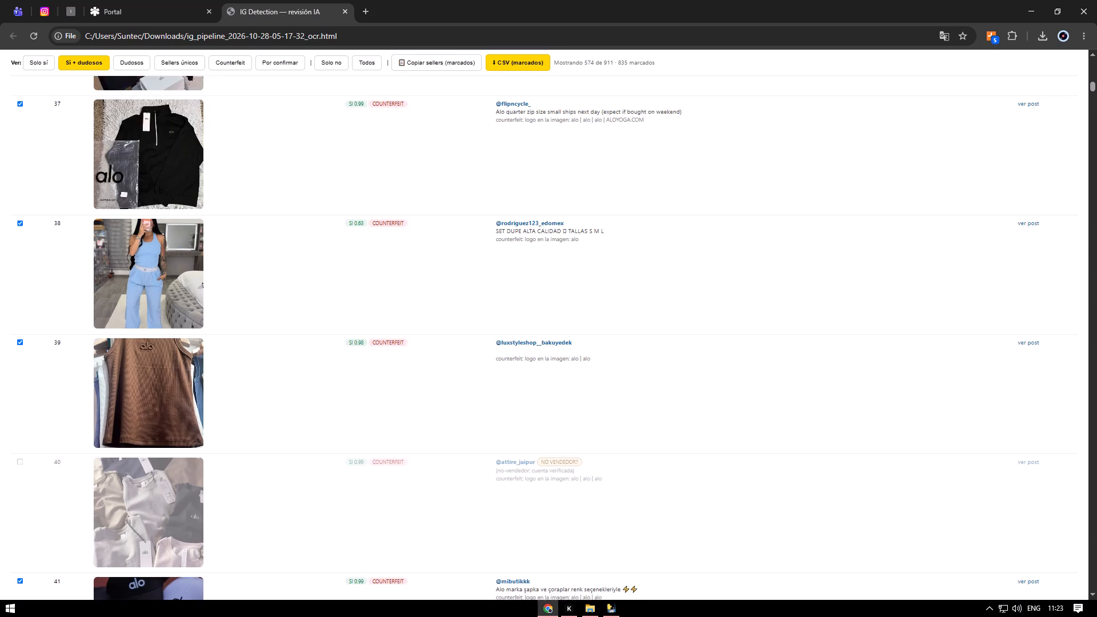
pyautogui.scroll(-1, 114, 468)
pyautogui.scroll(-6, 143, 431)
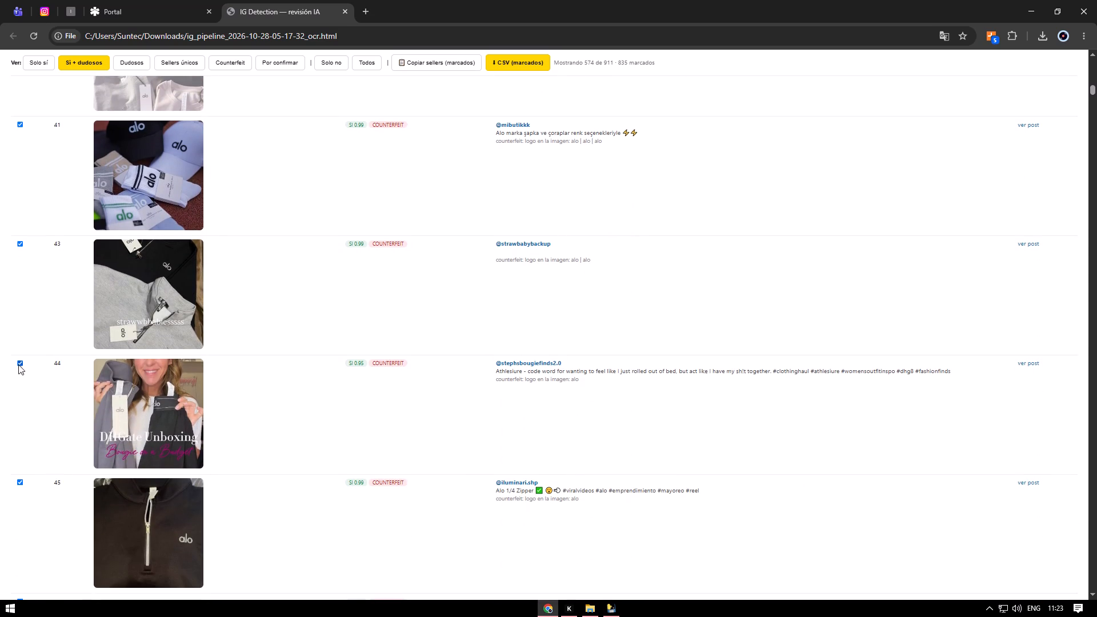
pyautogui.click(21, 357)
pyautogui.click(19, 364)
# Review the following counterfeit posts and unmark post 51, flagged as a possible non-seller.
pyautogui.scroll(-3, 81, 376)
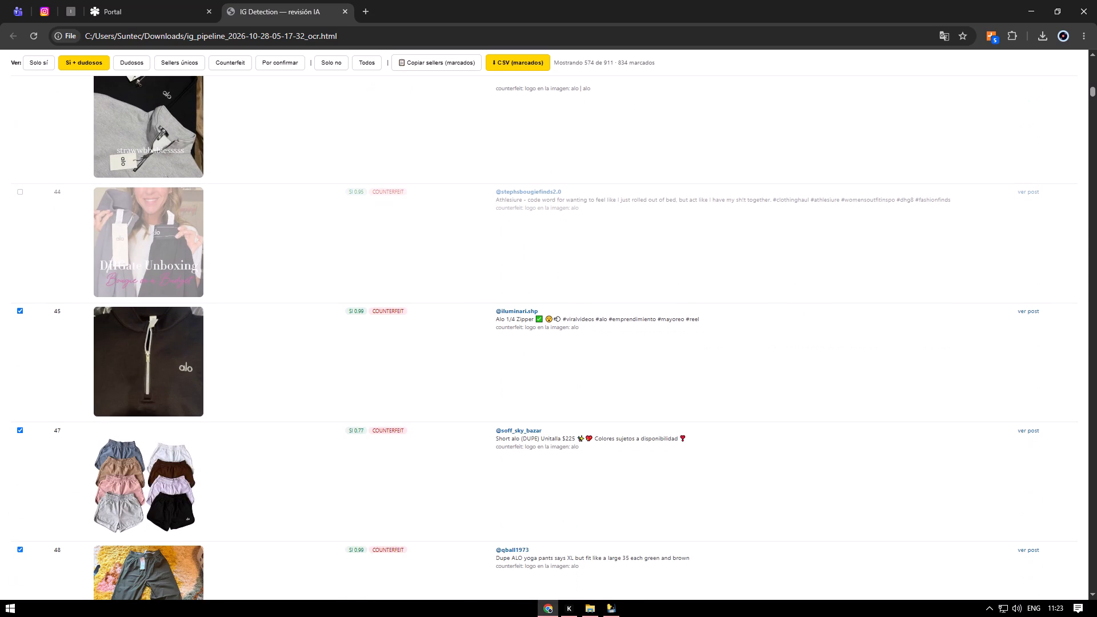
pyautogui.scroll(-5, 122, 358)
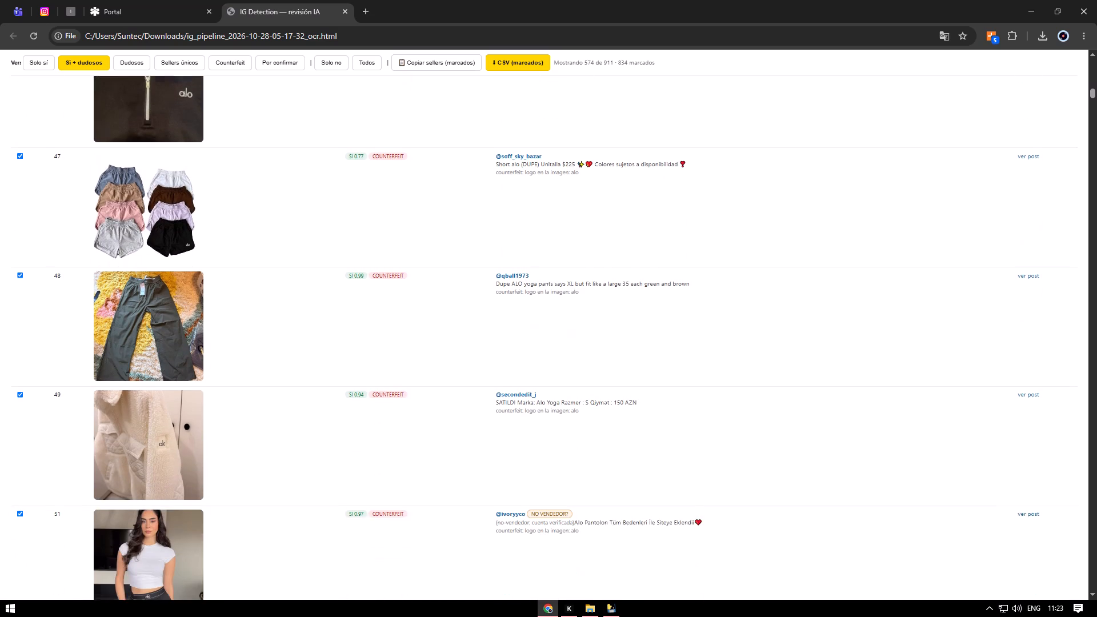
pyautogui.scroll(-3, 103, 484)
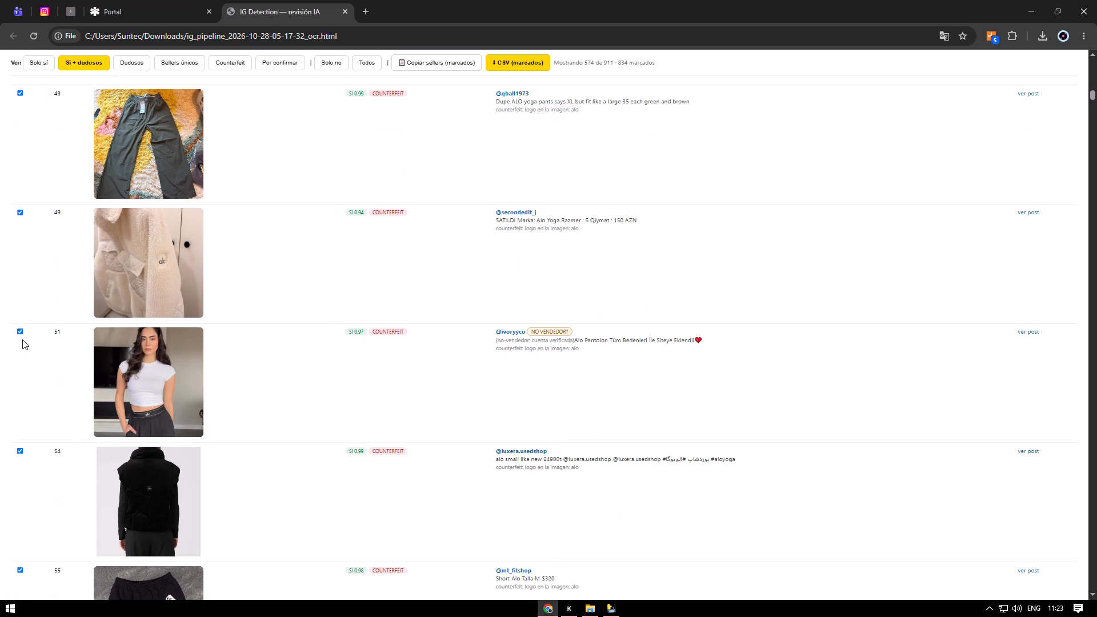
pyautogui.click(20, 332)
# Review the posts after 51 and unmark post 60, the black trousers on a hanger.
pyautogui.scroll(-2, 43, 346)
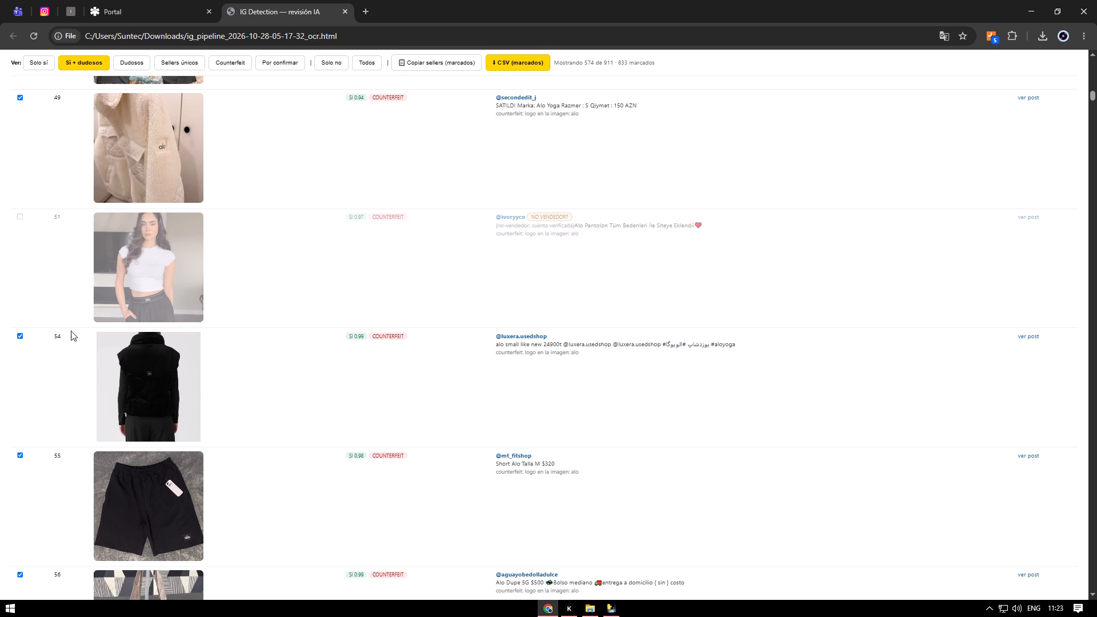
pyautogui.scroll(-4, 228, 427)
pyautogui.scroll(-6, 271, 372)
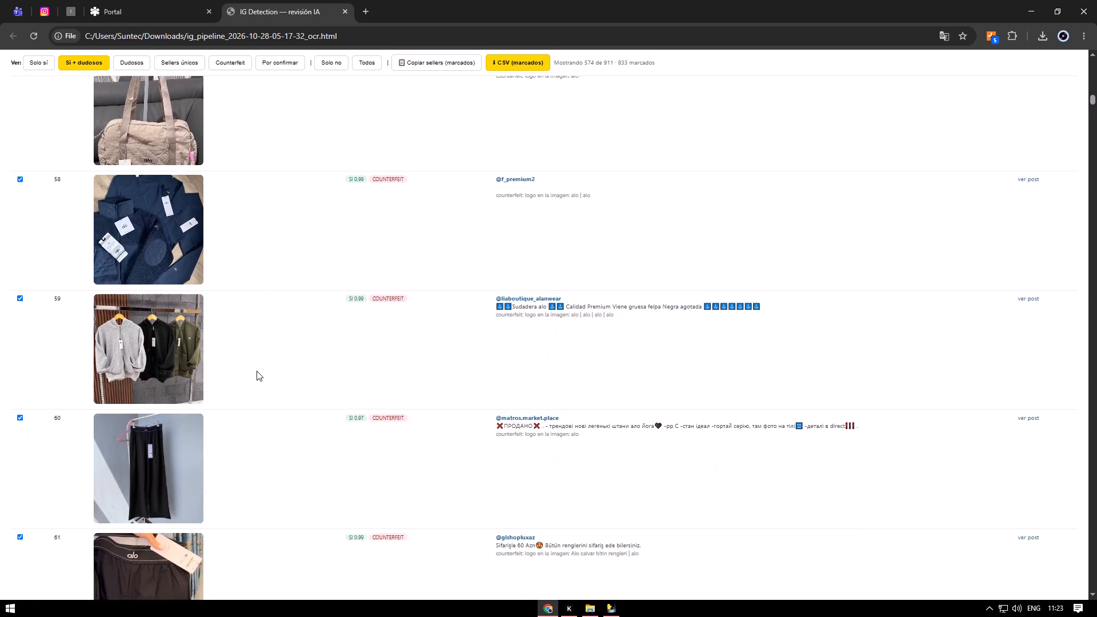
pyautogui.click(21, 360)
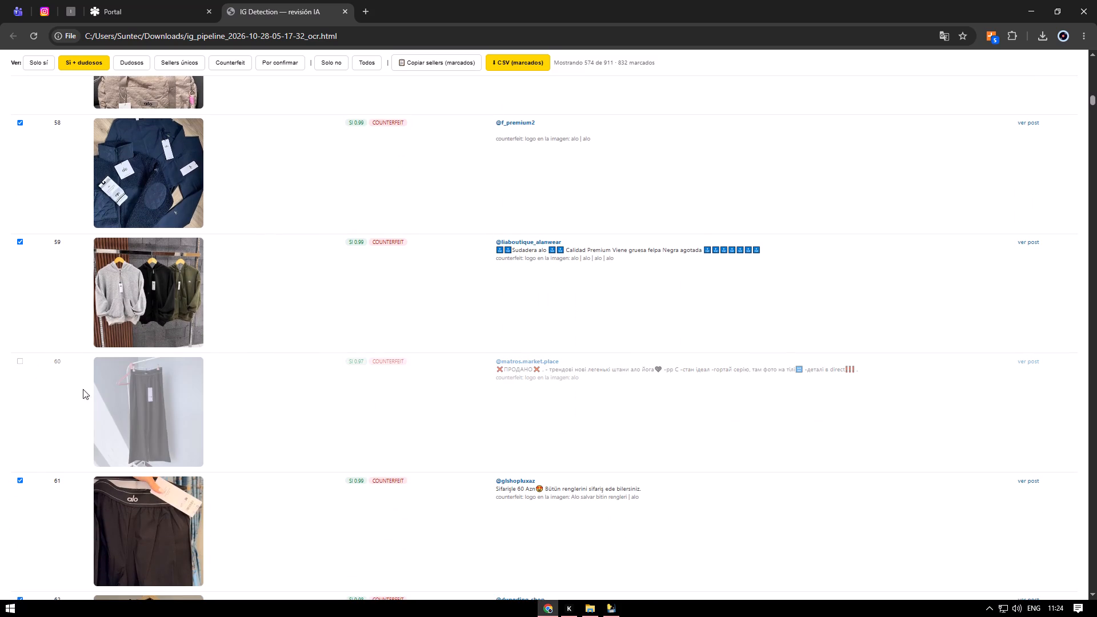
# Review the posts after 60 and unmark posts 66 and 69.
pyautogui.scroll(-2, 215, 394)
pyautogui.scroll(-5, 127, 420)
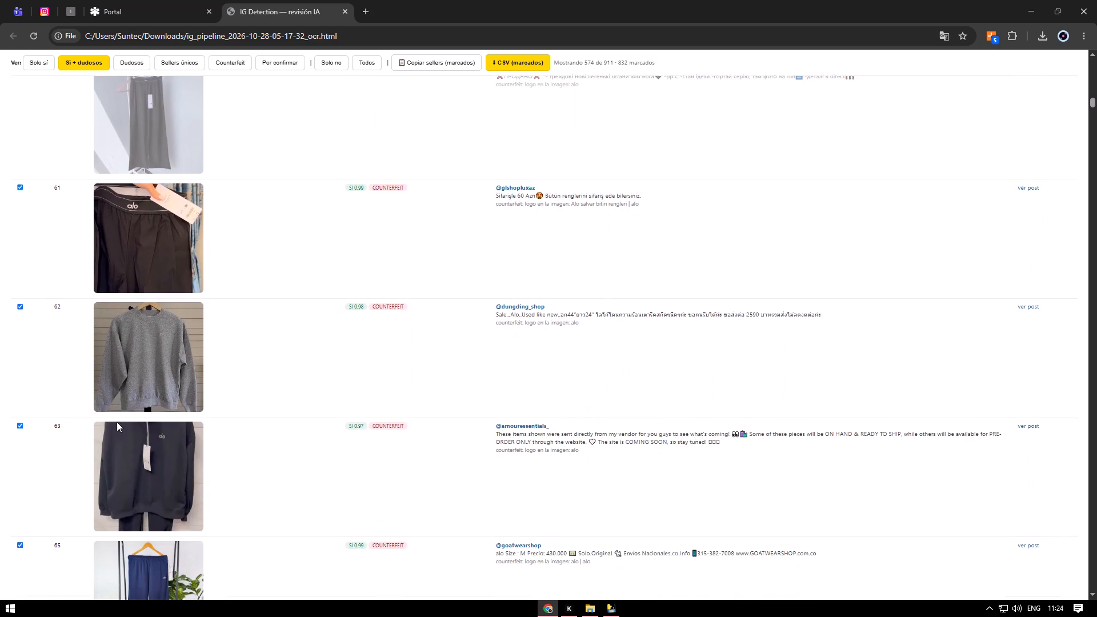
pyautogui.scroll(-1, 117, 422)
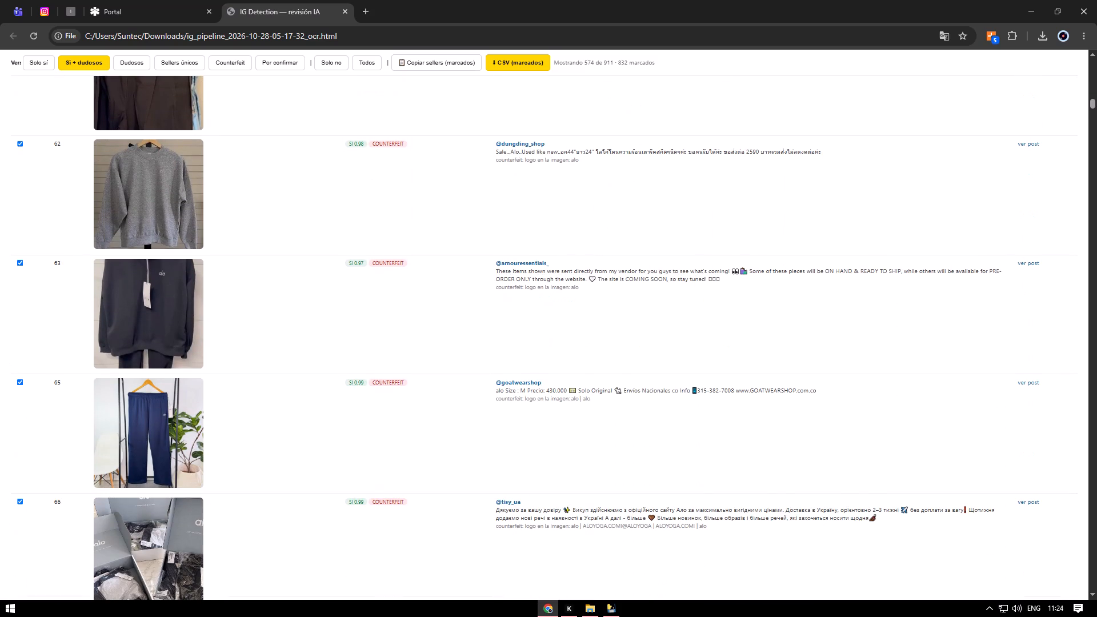
pyautogui.scroll(-4, 175, 402)
pyautogui.click(21, 271)
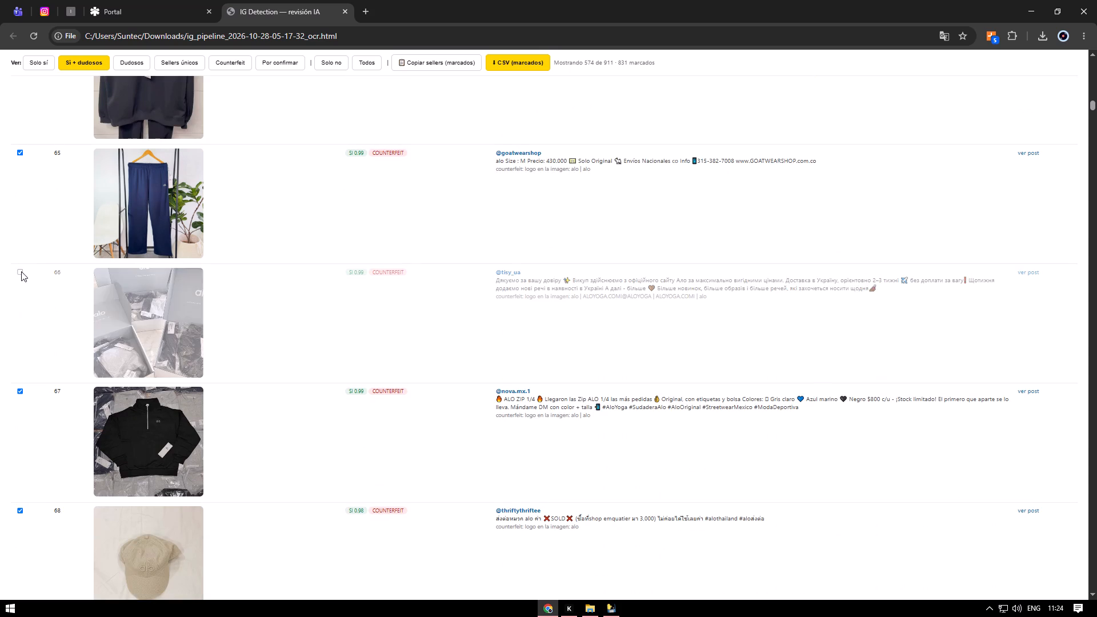
pyautogui.scroll(-7, 351, 350)
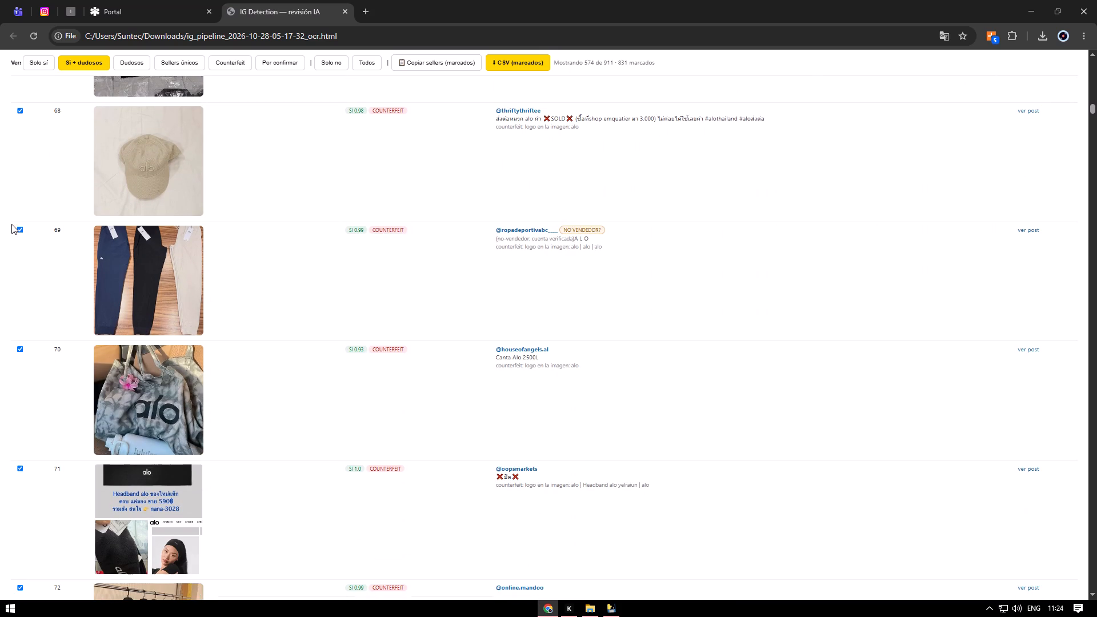
pyautogui.click(18, 230)
pyautogui.scroll(-3, 214, 262)
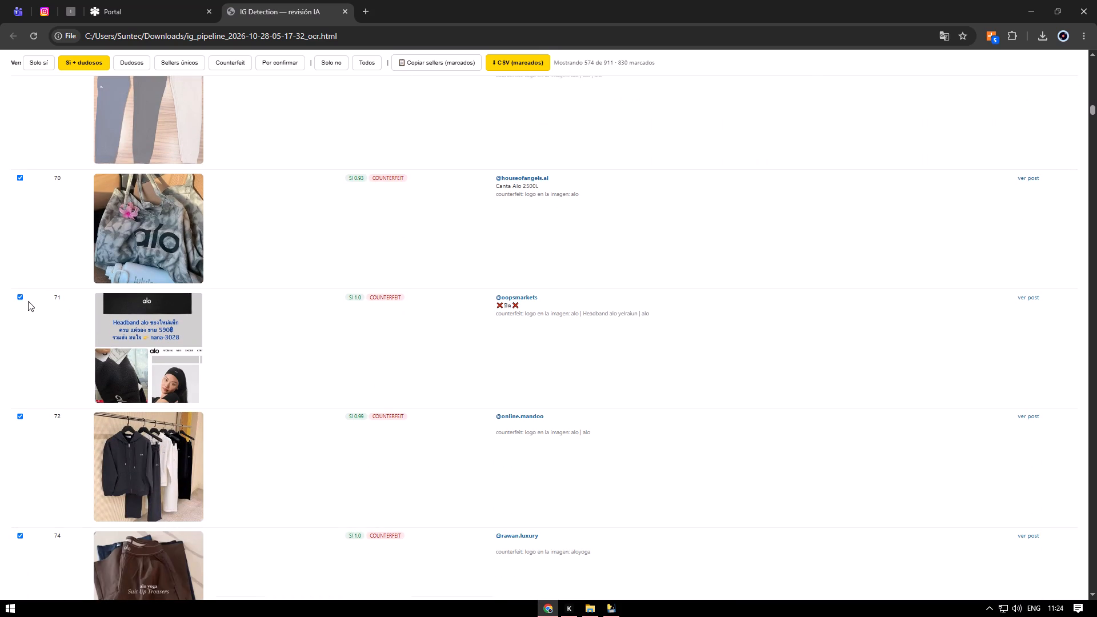
# Unmark post 71, the headband listing.
pyautogui.click(17, 293)
pyautogui.click(21, 295)
# Review the posts after 71 and unmark post 76, the navy top and trousers set.
pyautogui.scroll(-1, 253, 301)
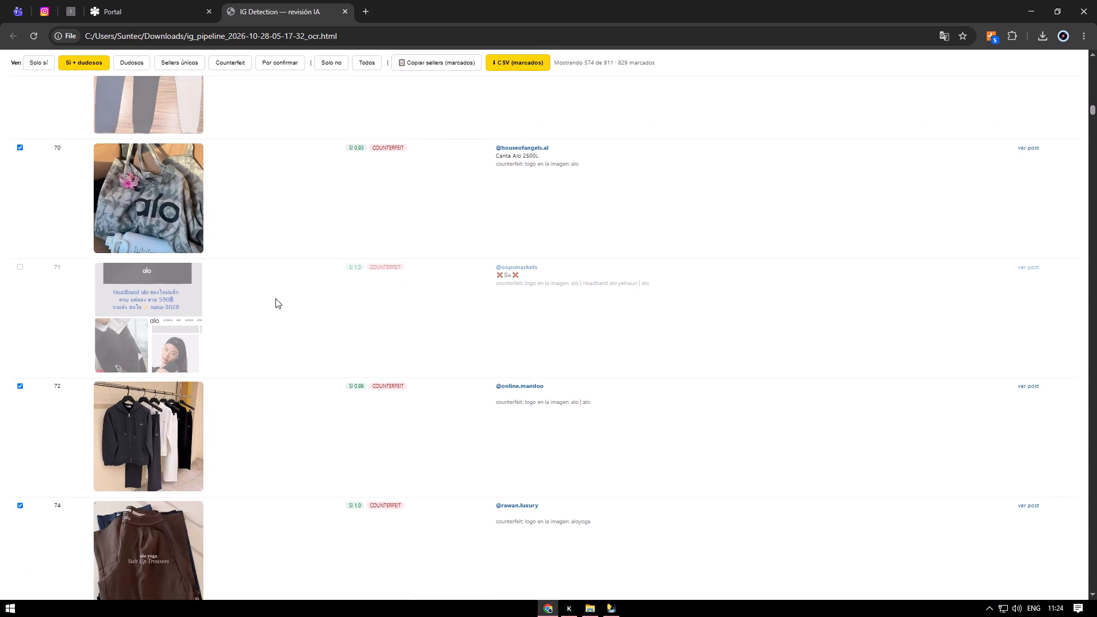
pyautogui.scroll(-2, 277, 303)
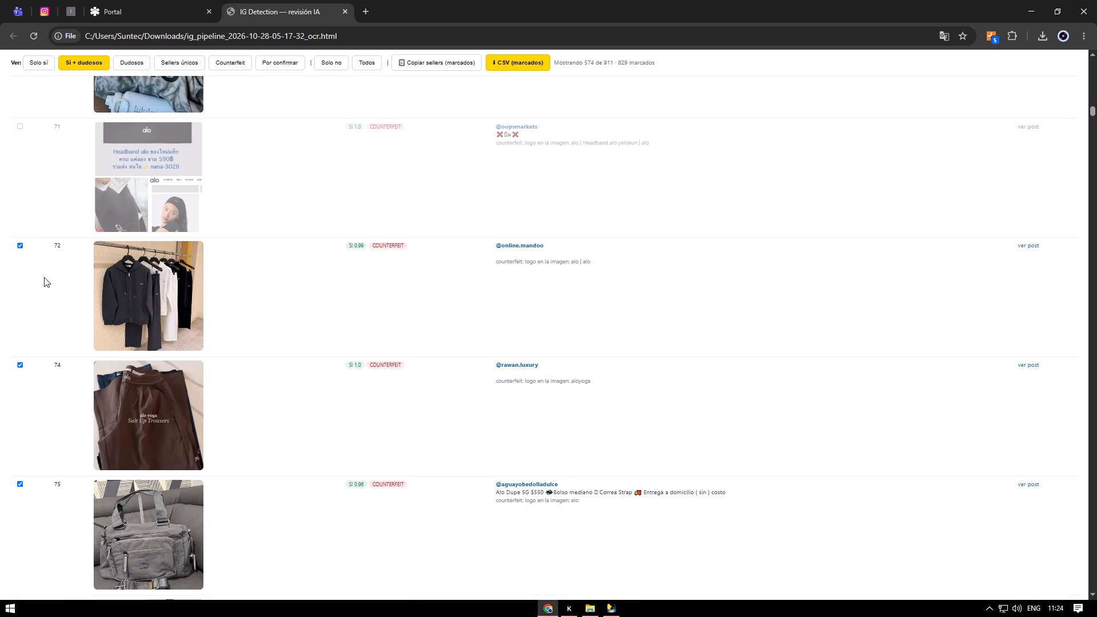
pyautogui.click(22, 246)
pyautogui.click(22, 246)
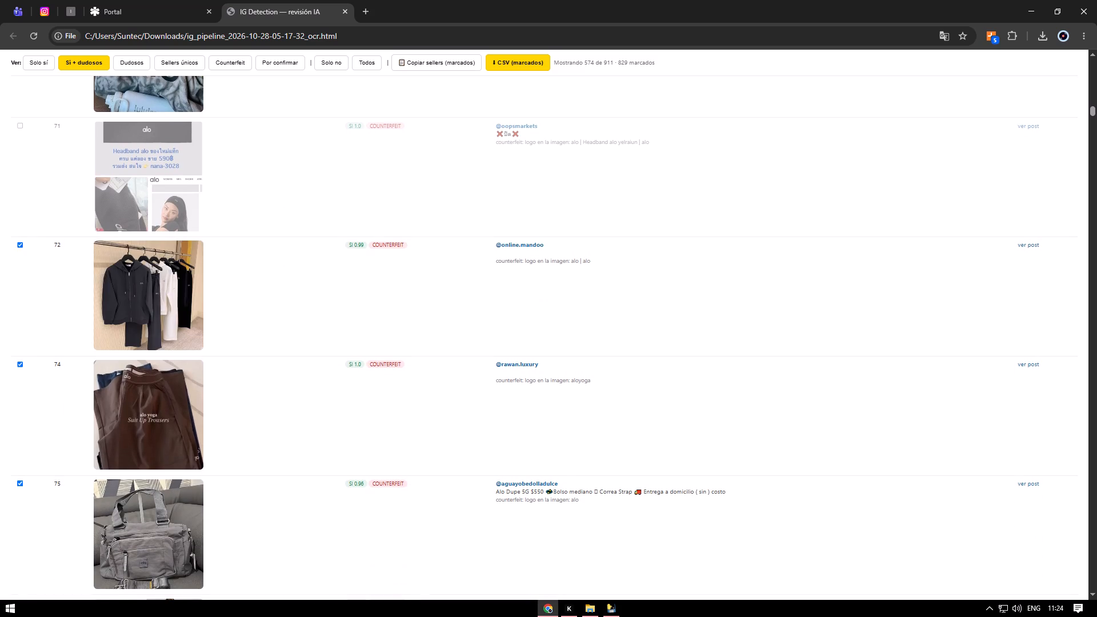
pyautogui.scroll(-6, 168, 283)
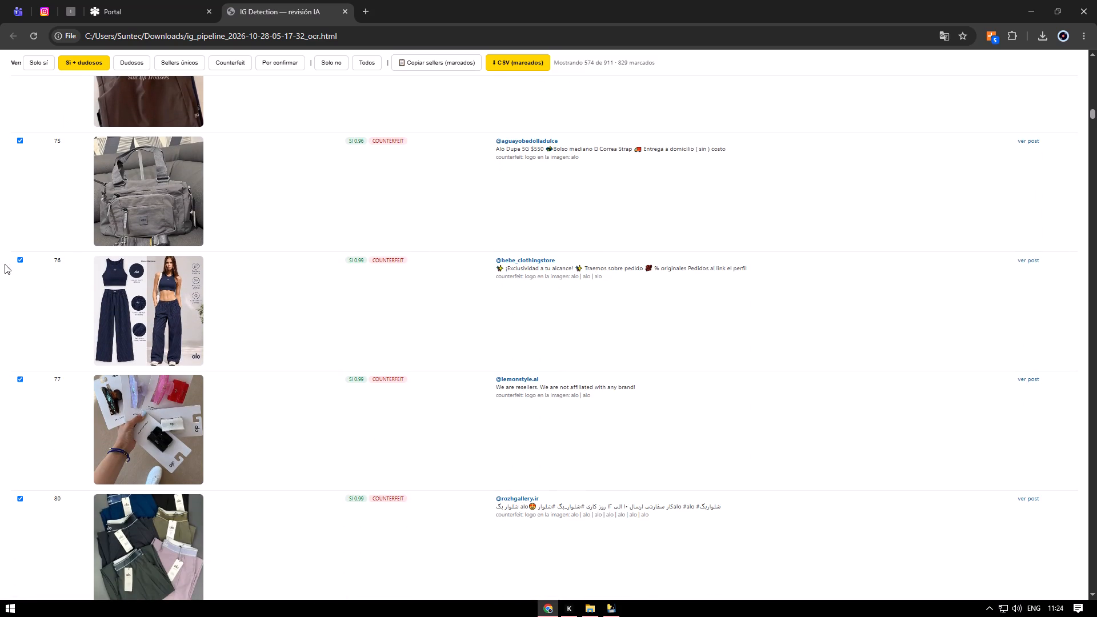
pyautogui.click(26, 253)
pyautogui.doubleClick(16, 262)
# Review the following posts and inspect the Instagram profile of post 80's seller.
pyautogui.scroll(-4, 18, 261)
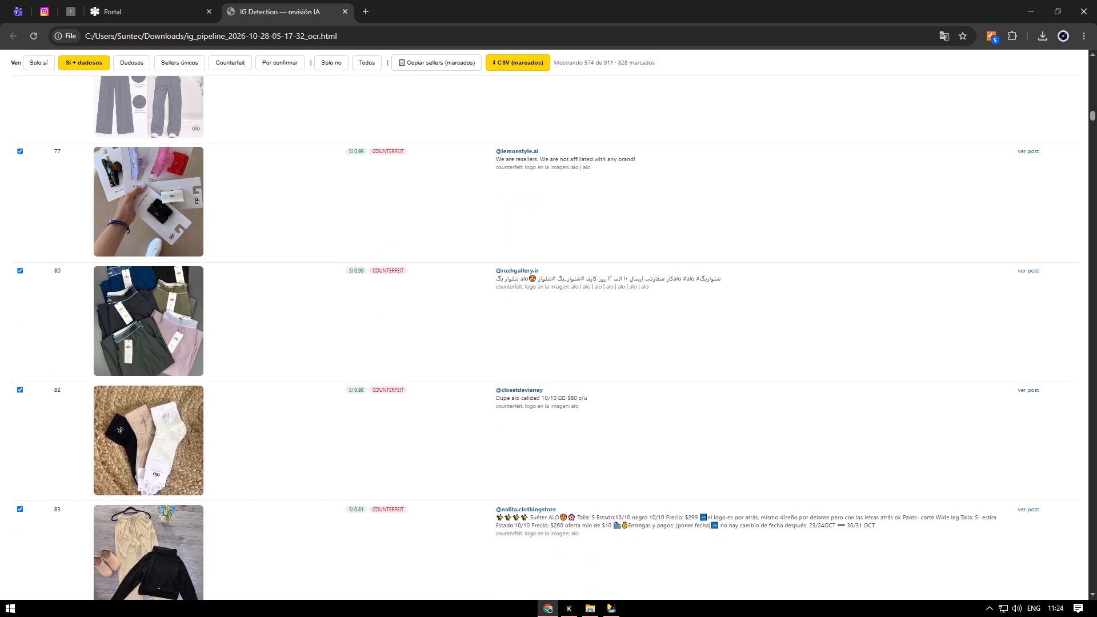
pyautogui.click(521, 271)
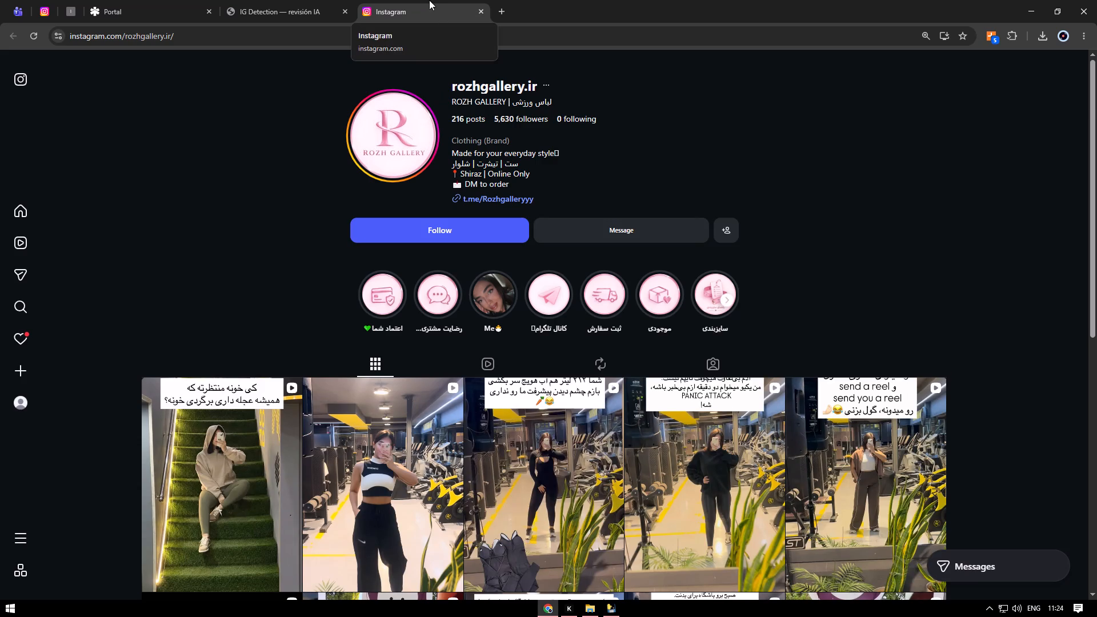
pyautogui.middleClick(424, 0)
# Review the posts from 82 to 92 and examine the Instagram profile of post 92's seller.
pyautogui.scroll(-6, 38, 322)
pyautogui.scroll(-2, 469, 418)
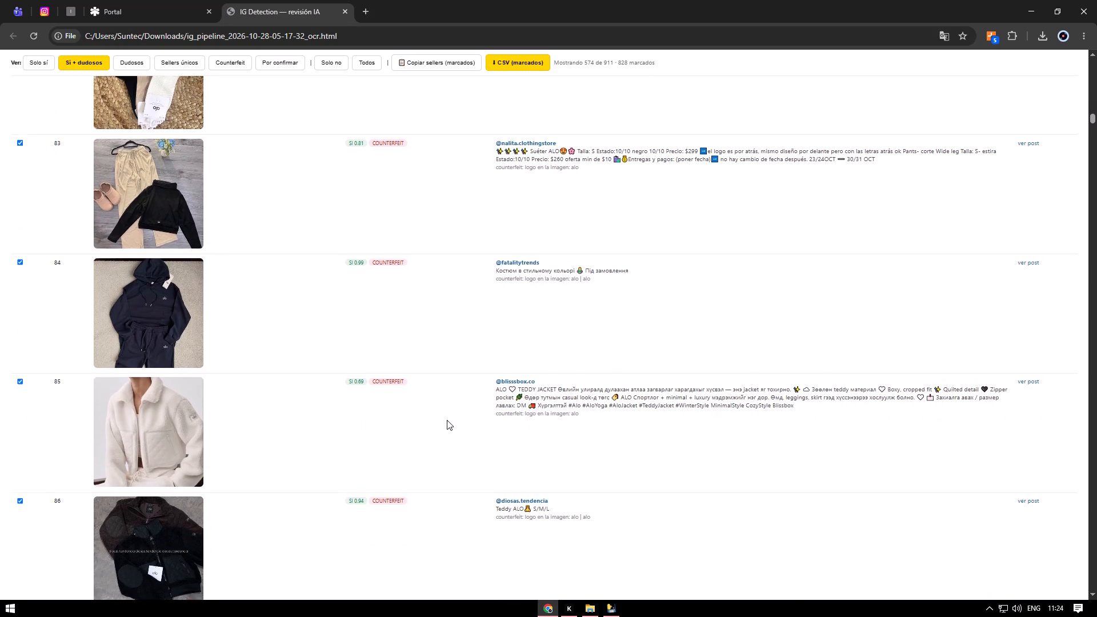
pyautogui.scroll(-3, 178, 404)
pyautogui.scroll(-2, 242, 392)
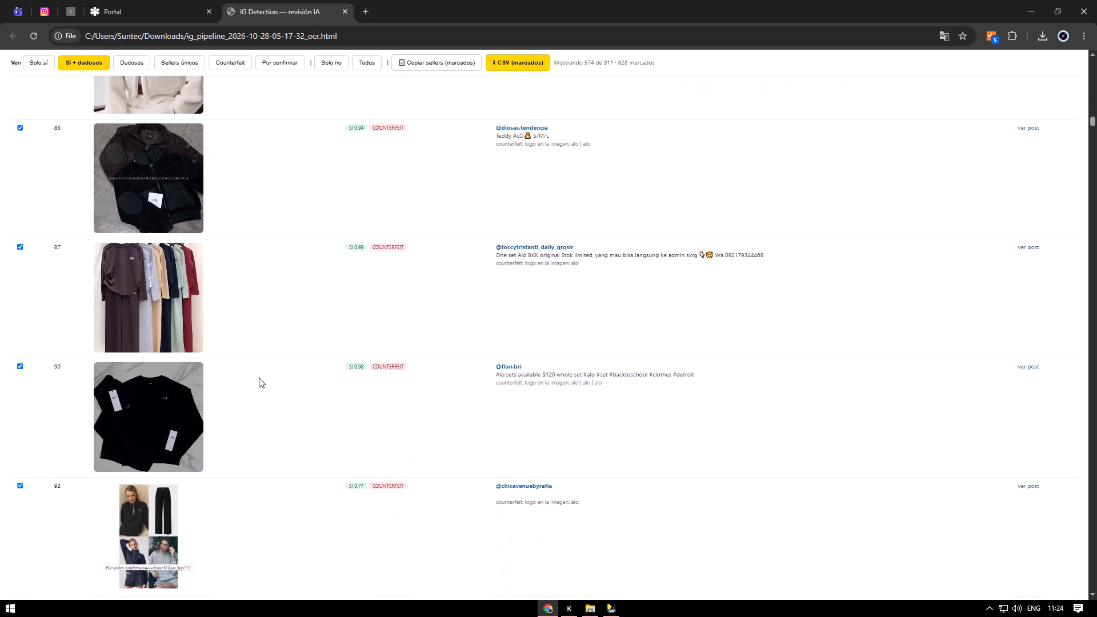
pyautogui.scroll(-4, 259, 378)
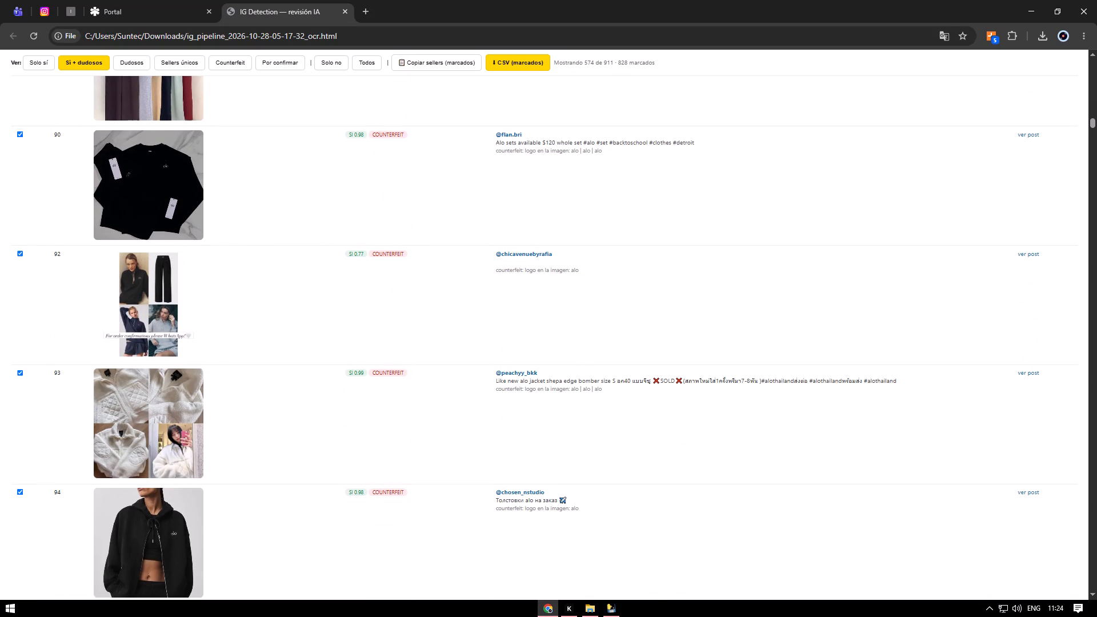
pyautogui.click(161, 289)
pyautogui.click(161, 289)
pyautogui.click(536, 255)
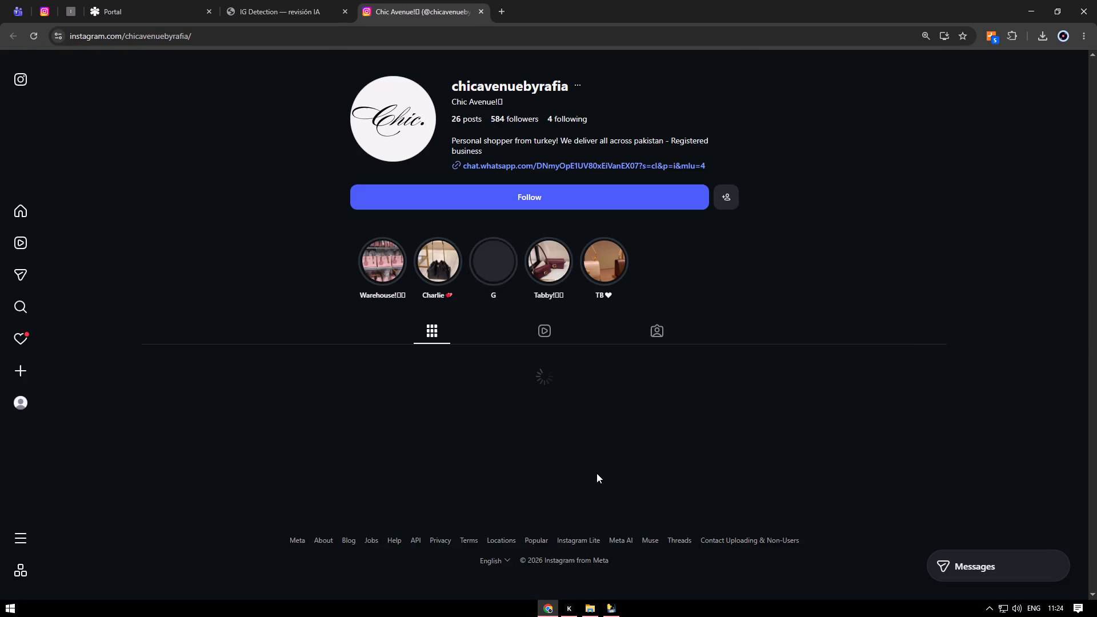
# Switch to the AloOCR console and close its finished run.
pyautogui.click(613, 599)
pyautogui.click(611, 607)
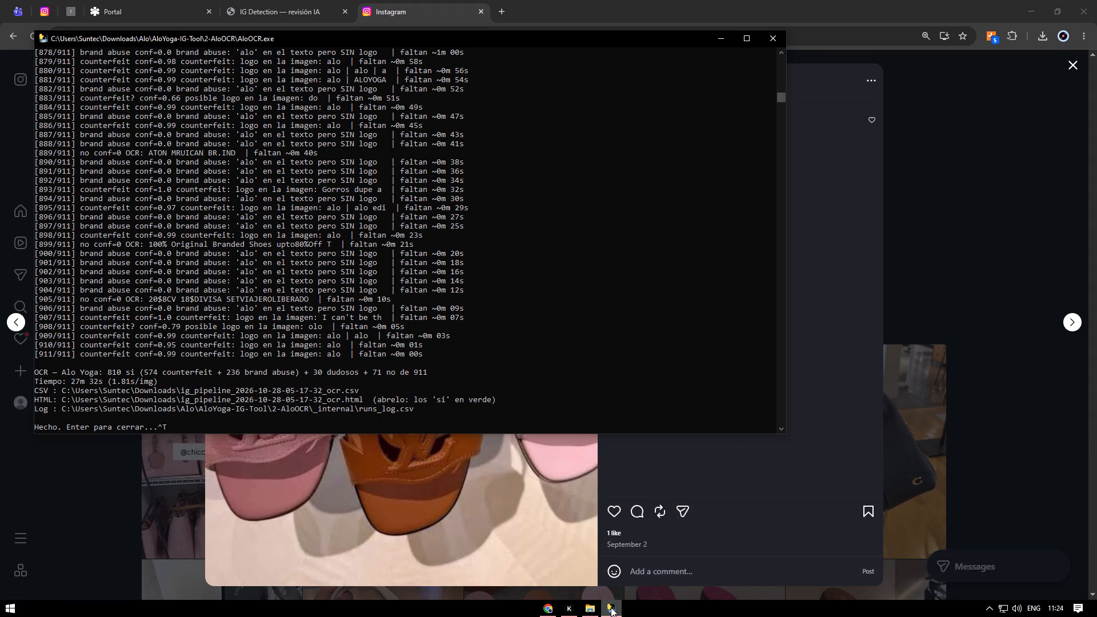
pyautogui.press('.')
pyautogui.press('Return')
pyautogui.press('Escape')
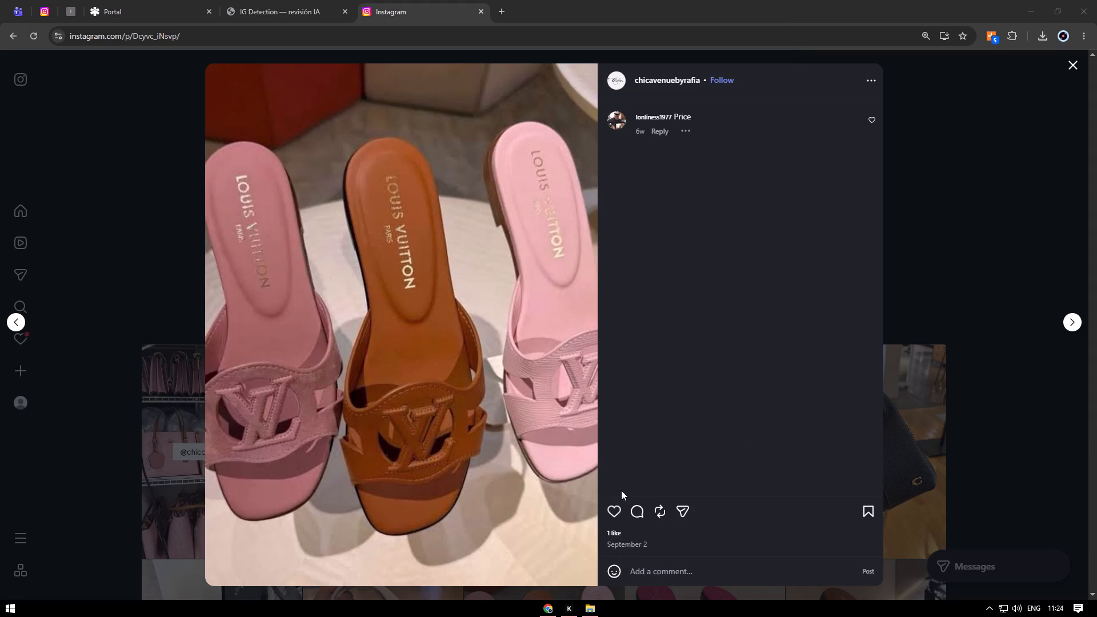
# Close the sandals post and the seller's profile, returning to the detection review page.
pyautogui.press('Escape')
pyautogui.click(938, 207)
pyautogui.middleClick(438, 0)
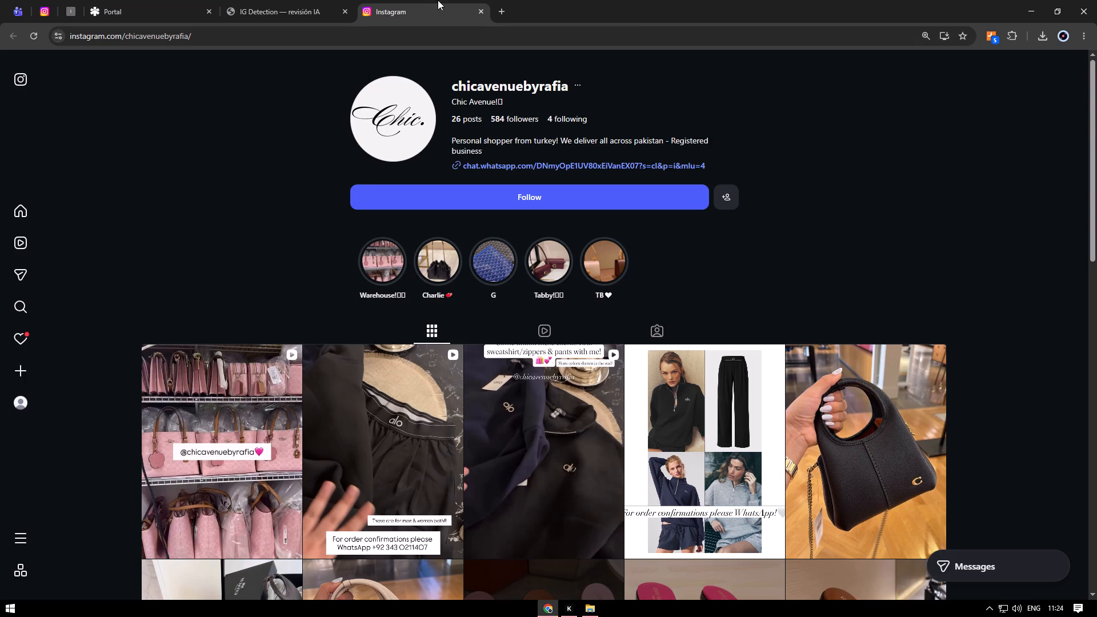
# Review the posts after 92 and unmark post 99, flagged as a possible non-seller.
pyautogui.scroll(-8, 141, 461)
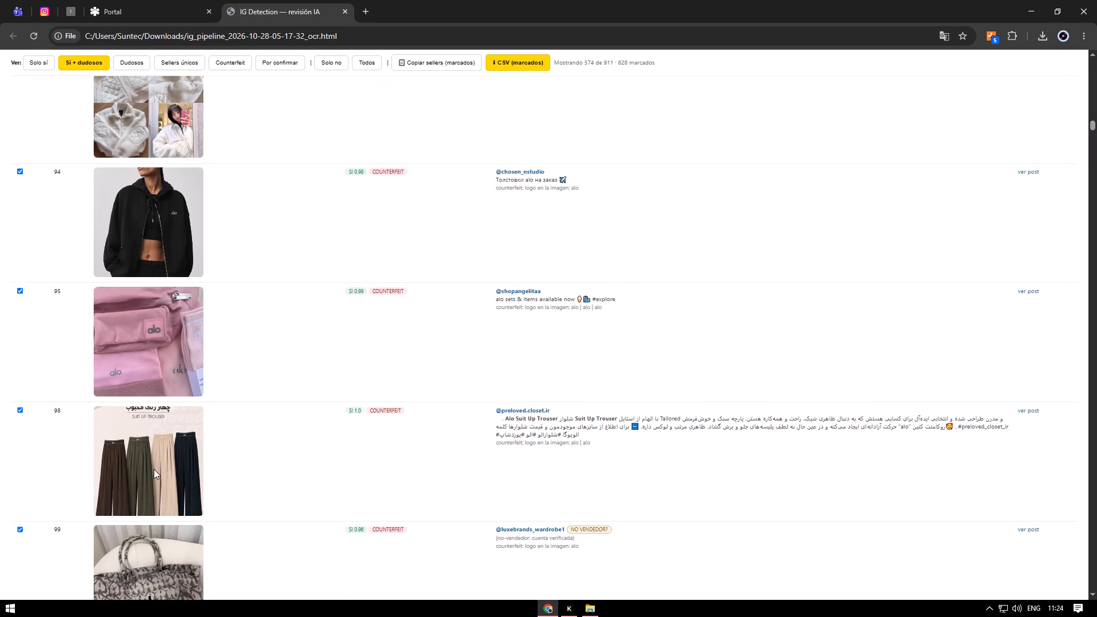
pyautogui.click(21, 391)
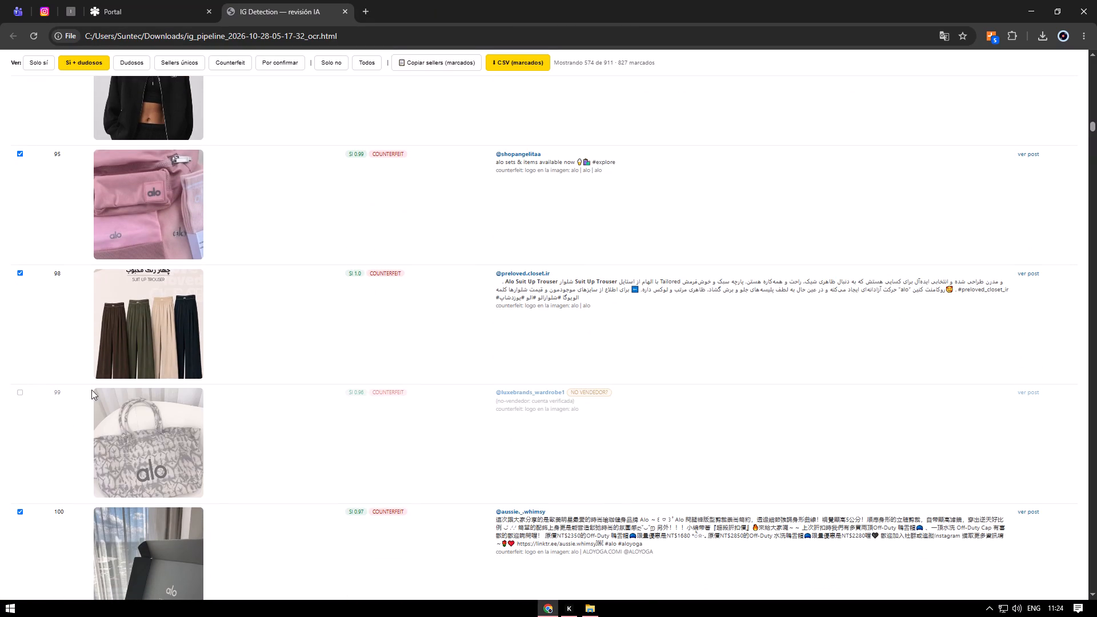
# Inspect the Instagram profile of post 99's account.
pyautogui.click(594, 392)
pyautogui.click(535, 393)
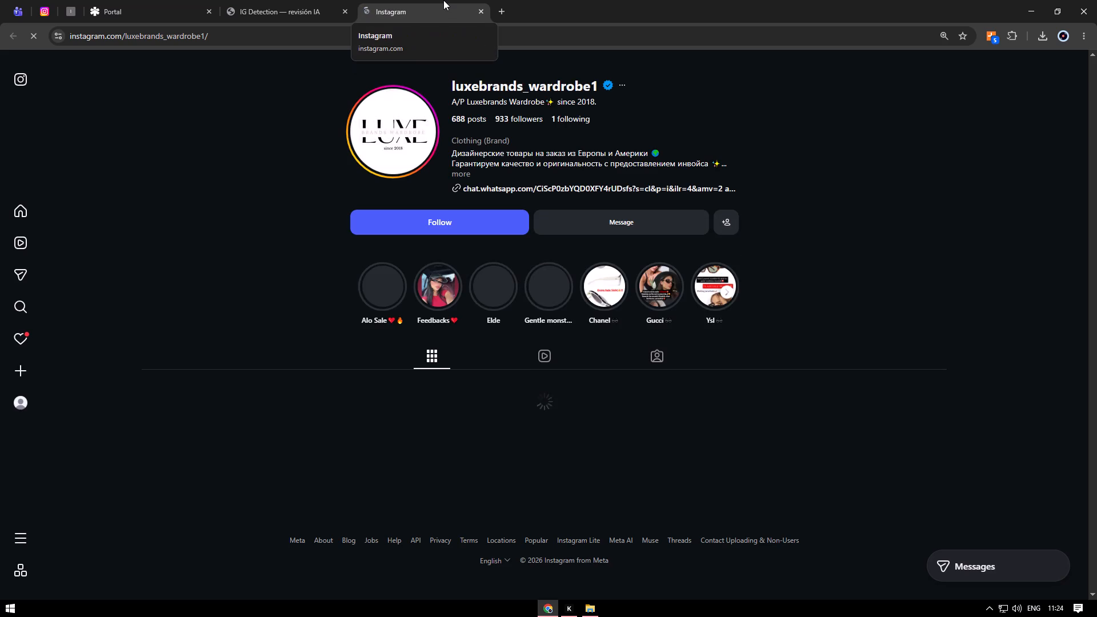
pyautogui.middleClick(443, 0)
# Unmark post 100, the open Alo box.
pyautogui.scroll(-3, 727, 409)
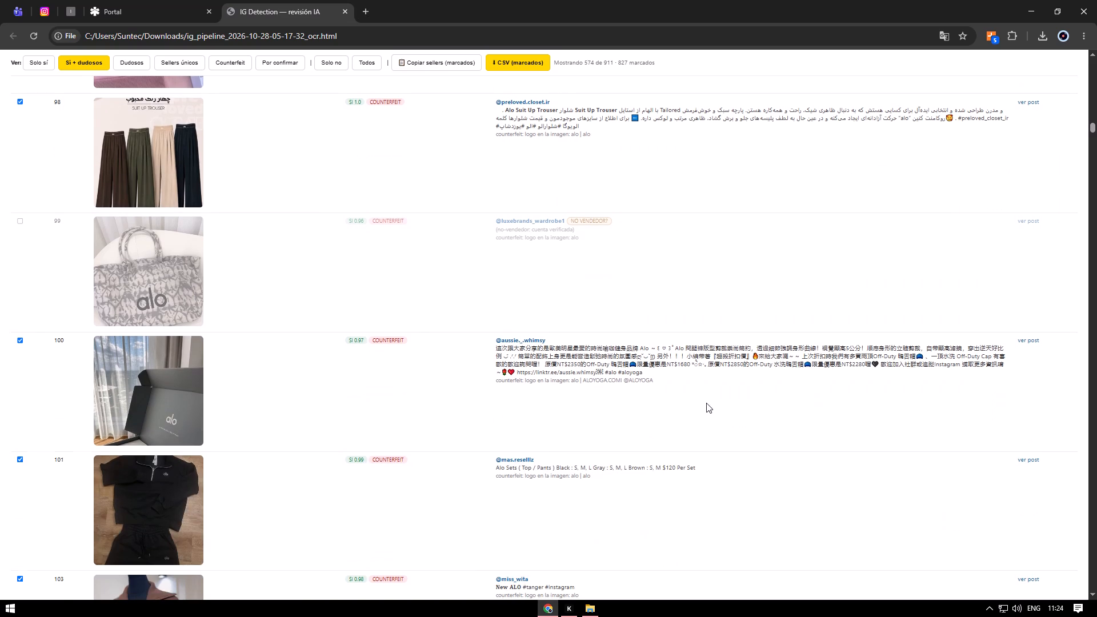
pyautogui.scroll(-1, 242, 415)
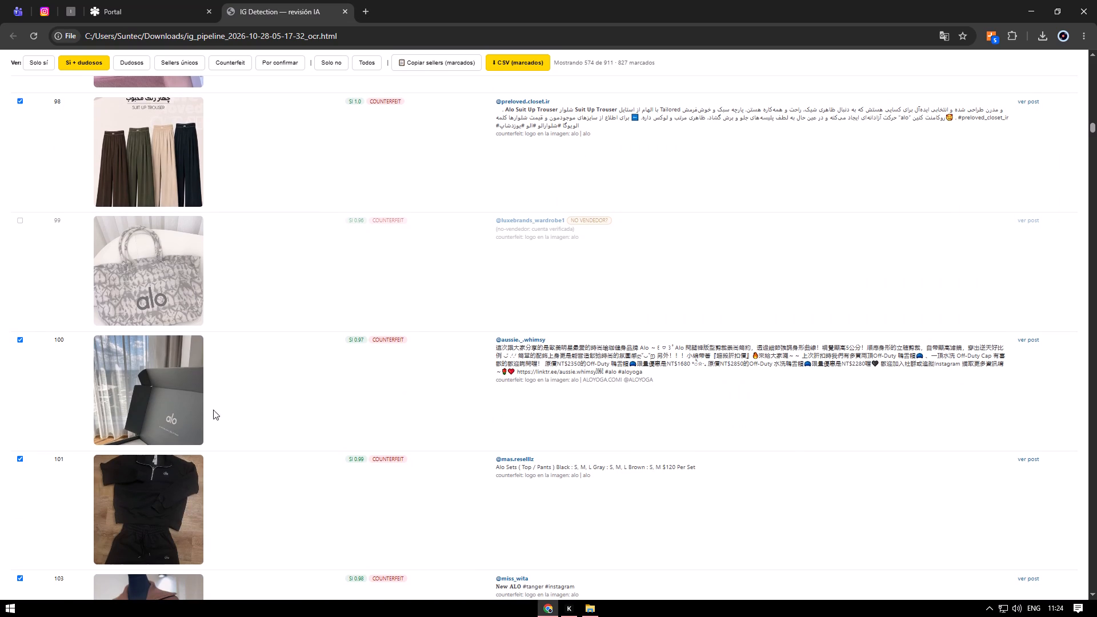
pyautogui.click(22, 285)
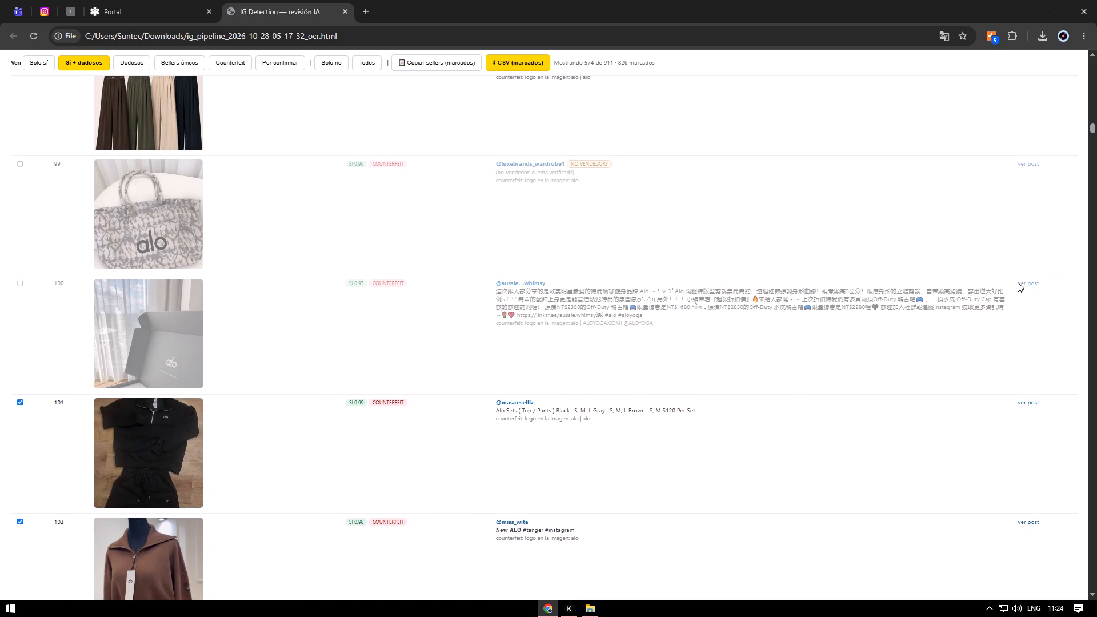
# View post 100 on Instagram and look through its images.
pyautogui.click(1031, 283)
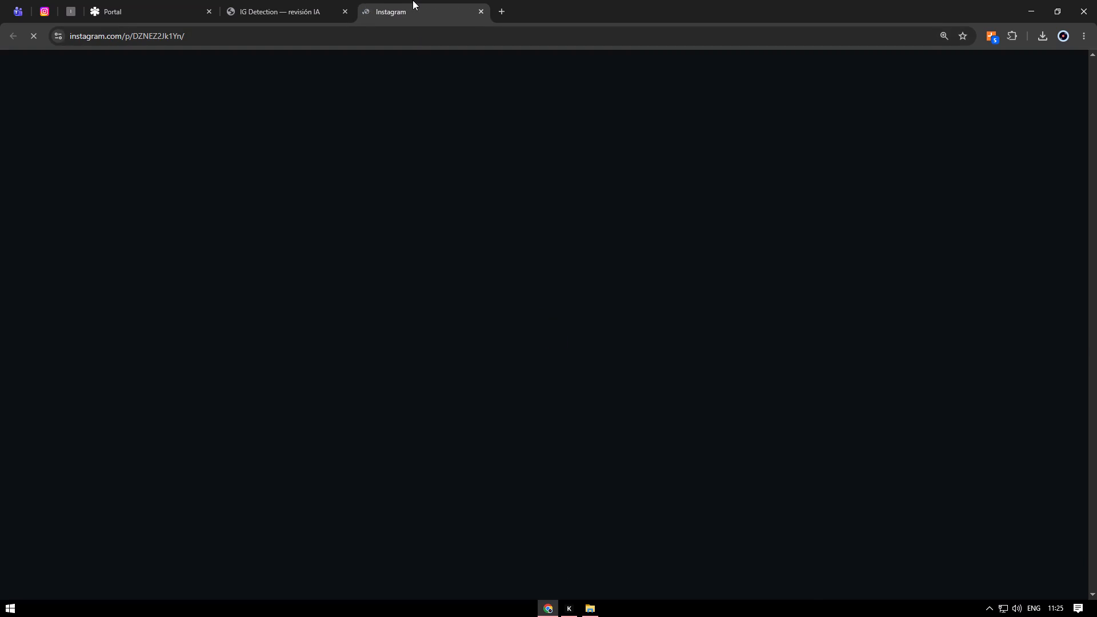
pyautogui.click(606, 249)
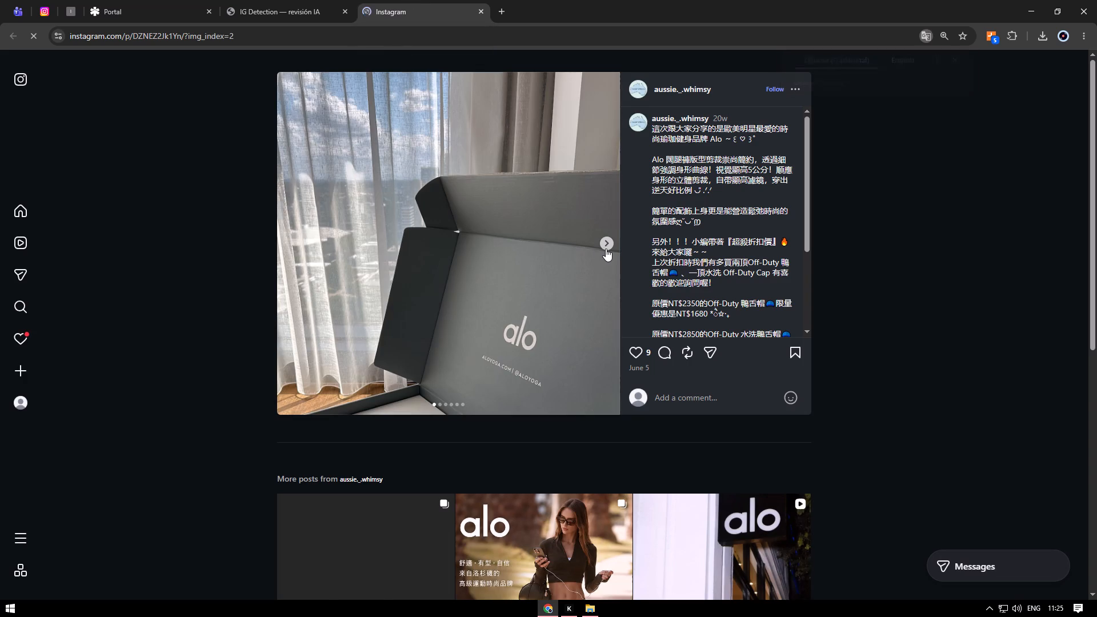
pyautogui.click(606, 249)
pyautogui.click(606, 249)
pyautogui.middleClick(422, 0)
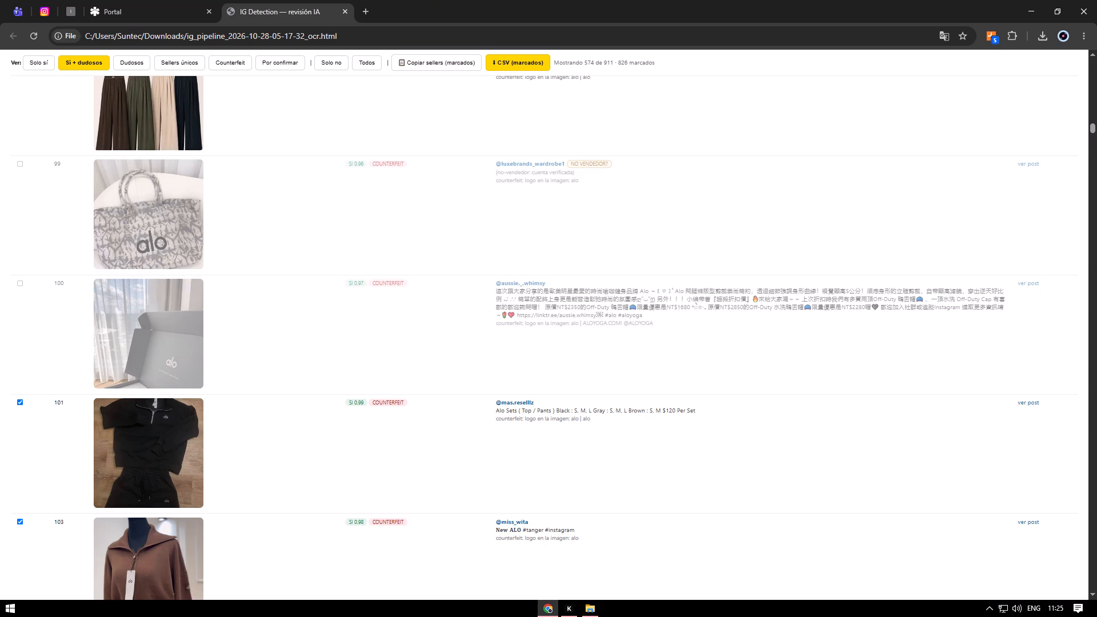
# Review the posts after 100 and unmark post 118, the dark jacket on a mannequin.
pyautogui.scroll(-8, 311, 352)
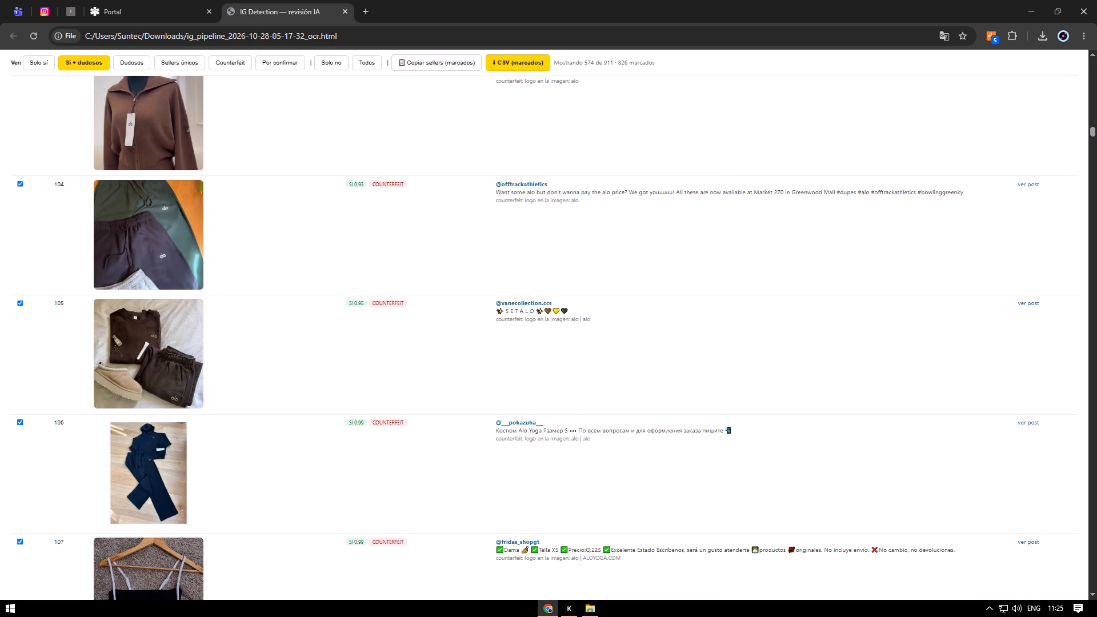
pyautogui.scroll(-4, 90, 248)
pyautogui.scroll(-6, 64, 320)
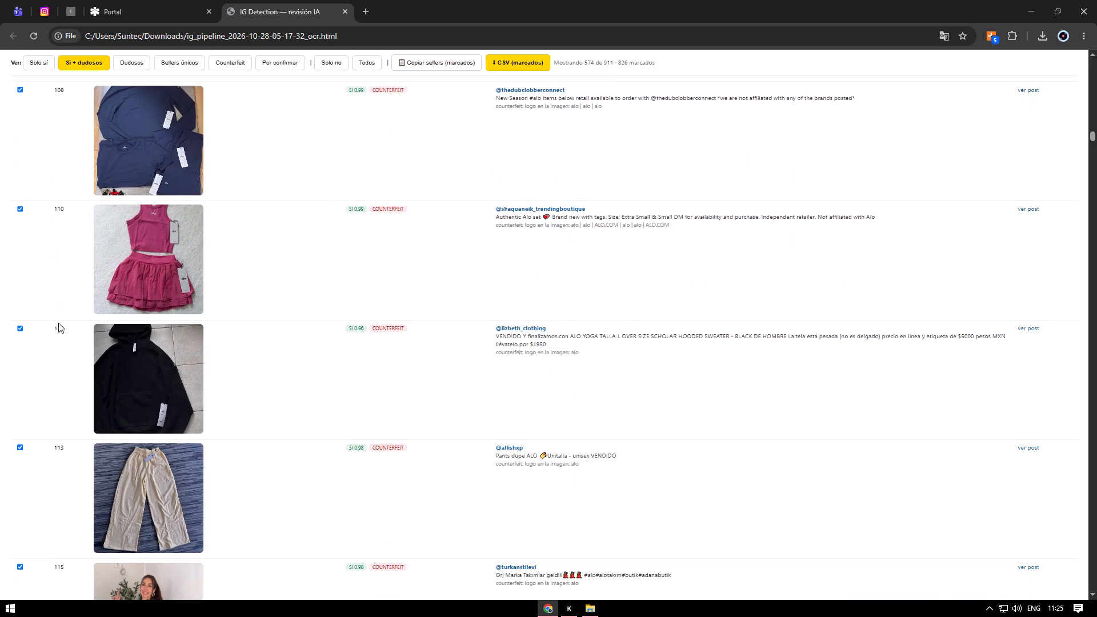
pyautogui.scroll(-5, 53, 329)
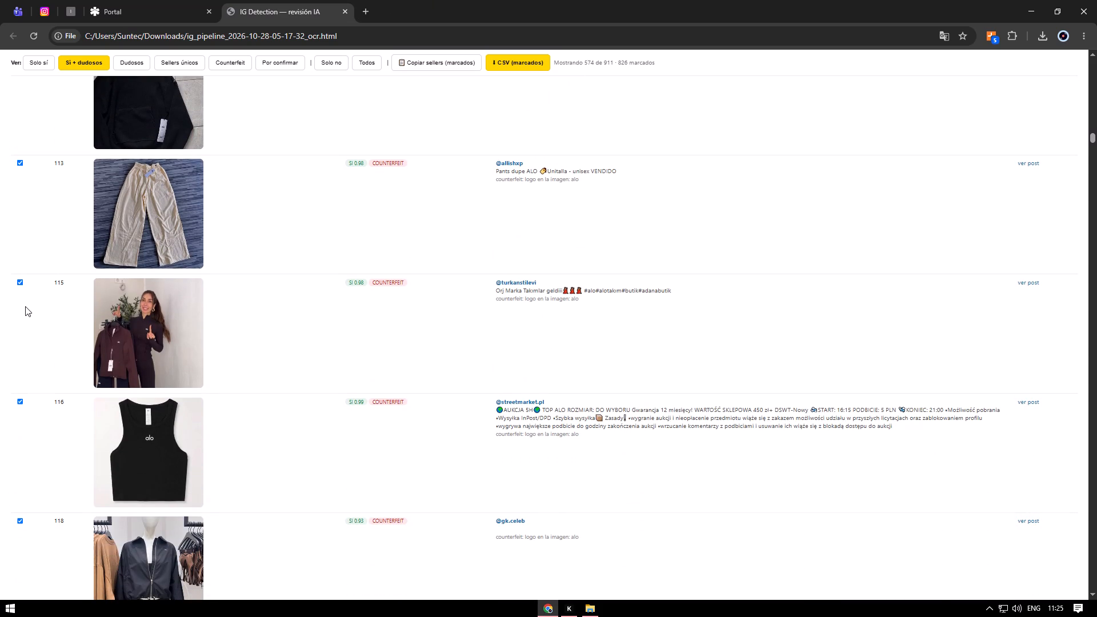
pyautogui.scroll(-3, 70, 334)
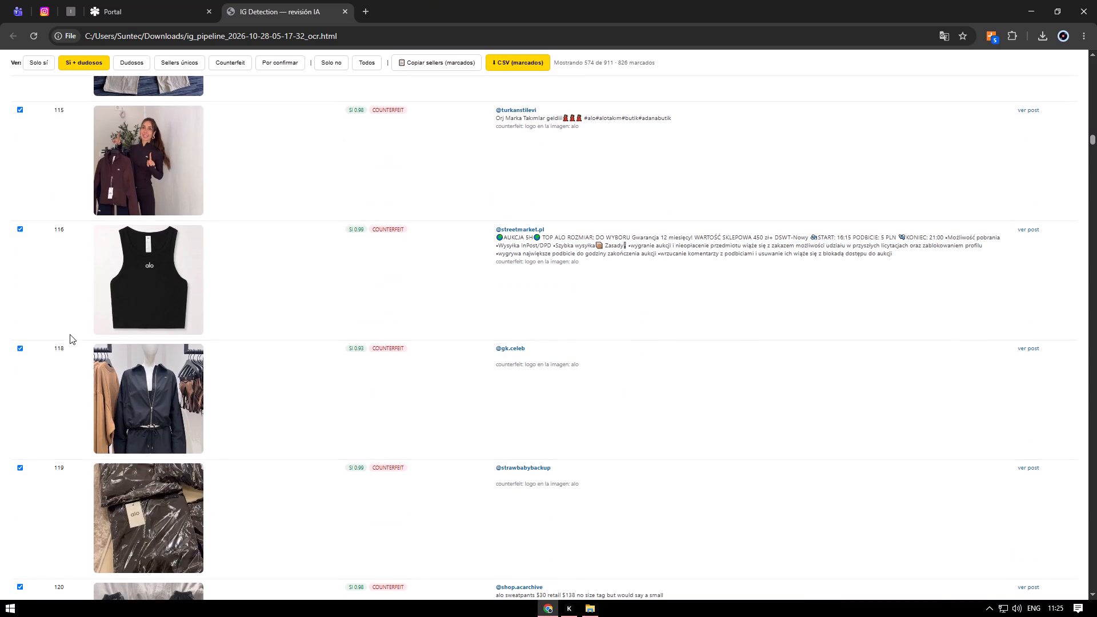
pyautogui.scroll(-2, 70, 334)
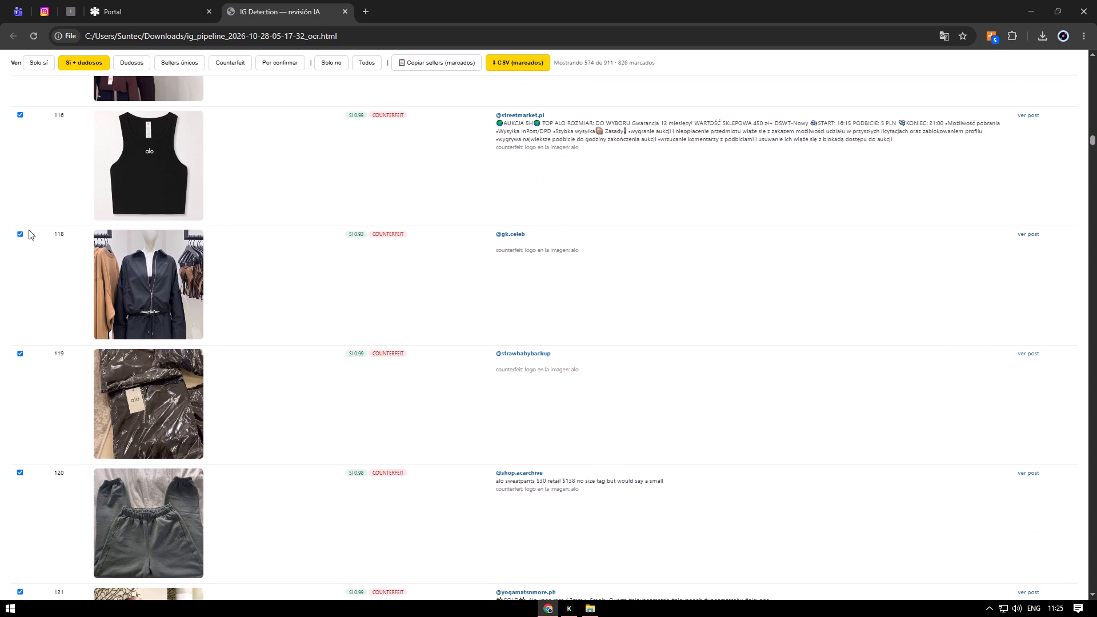
pyautogui.click(21, 230)
pyautogui.doubleClick(19, 229)
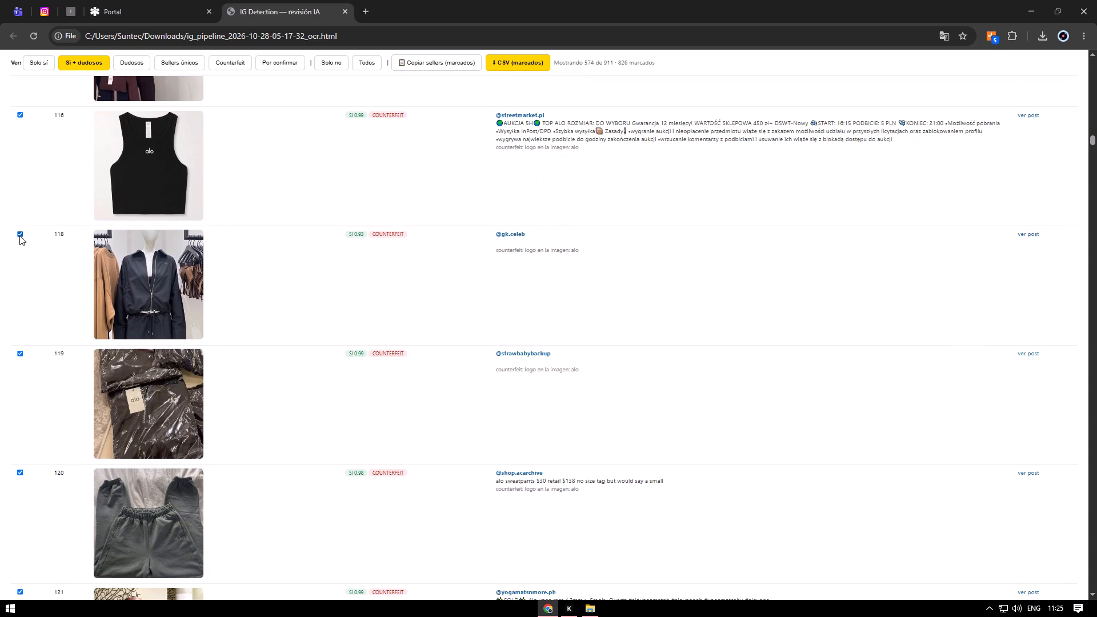
pyautogui.click(19, 235)
# Review the posts after 118 and unmark posts 121 and 124, the yoga mat and the packaged bag.
pyautogui.scroll(-6, 33, 265)
pyautogui.click(19, 247)
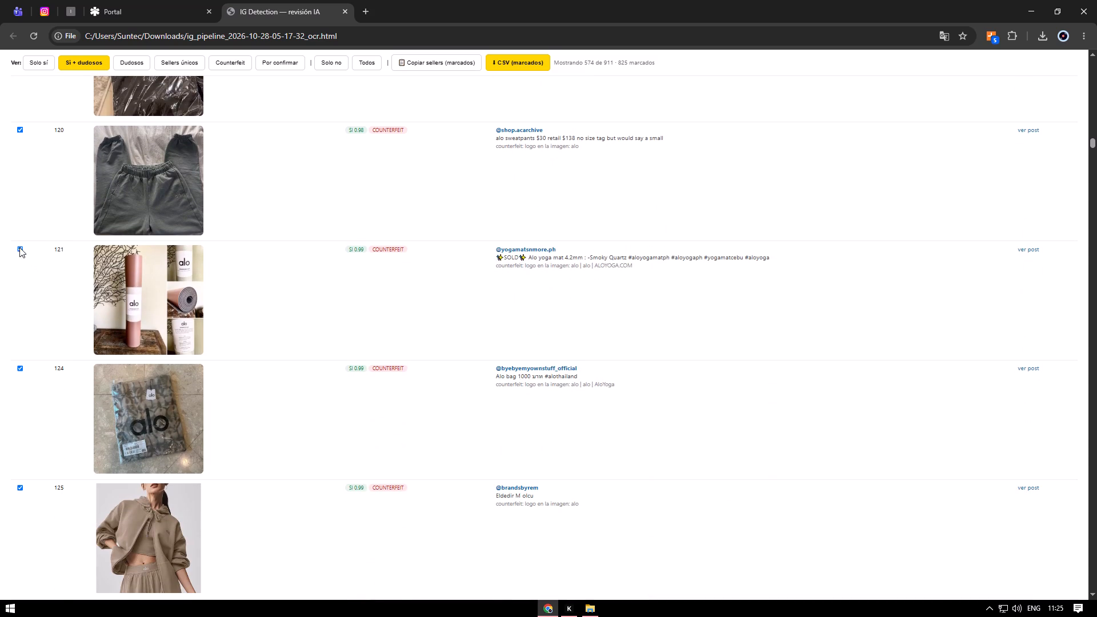
pyautogui.scroll(-4, 29, 307)
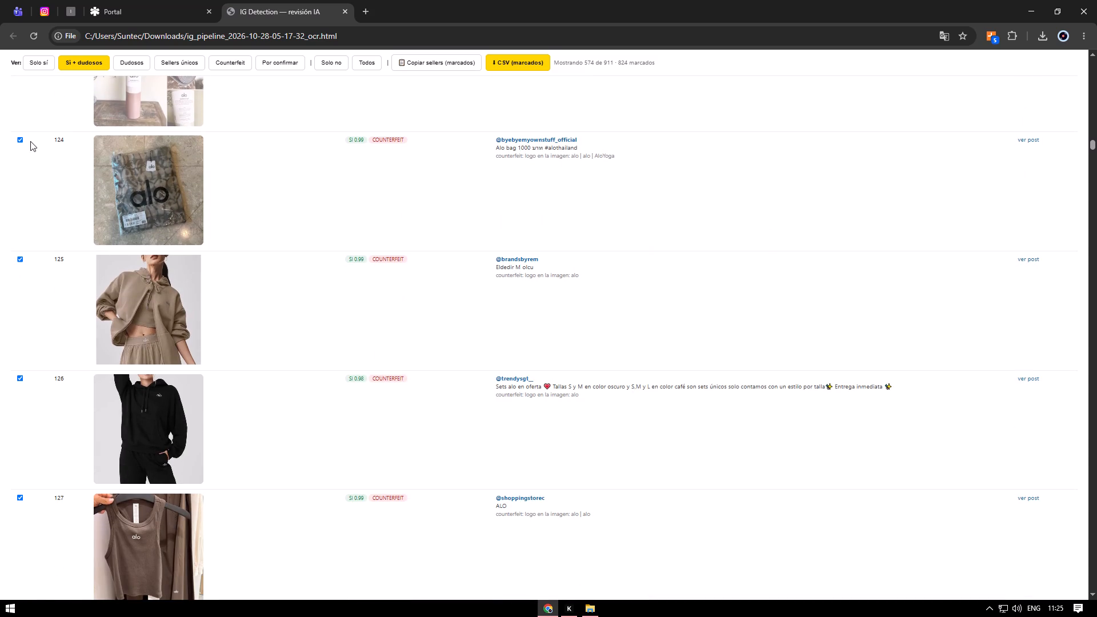
pyautogui.click(22, 141)
# Review the posts after 124 and unmark post 129, the model in a black zip top.
pyautogui.scroll(-5, 20, 266)
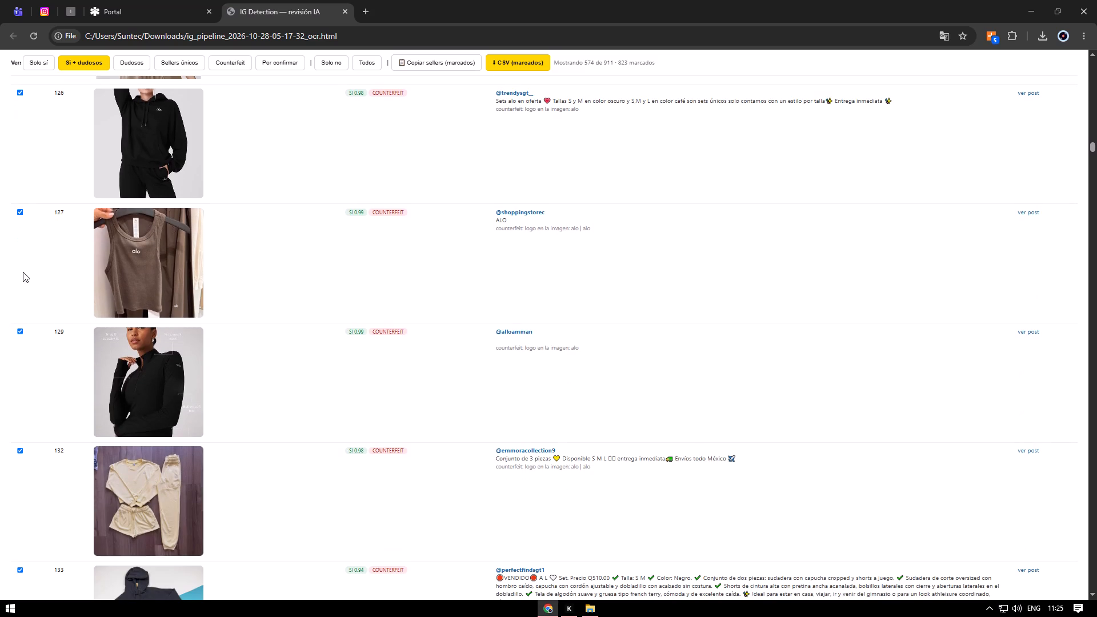
pyautogui.click(23, 327)
pyautogui.click(23, 329)
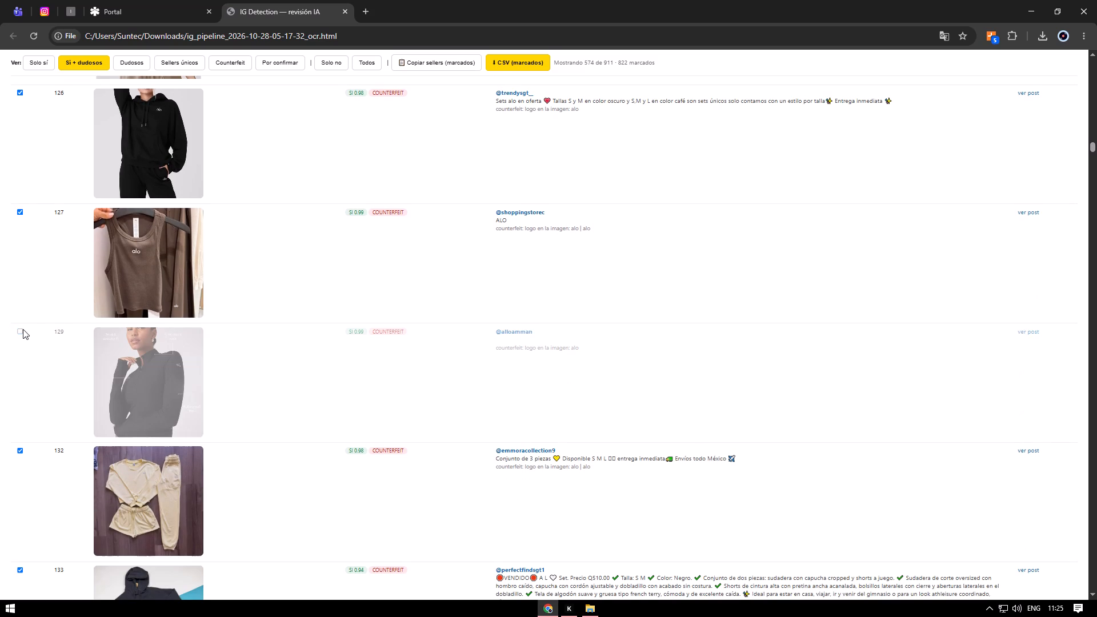
# Review the counterfeit posts from 132 to 137.
pyautogui.scroll(-10, 33, 329)
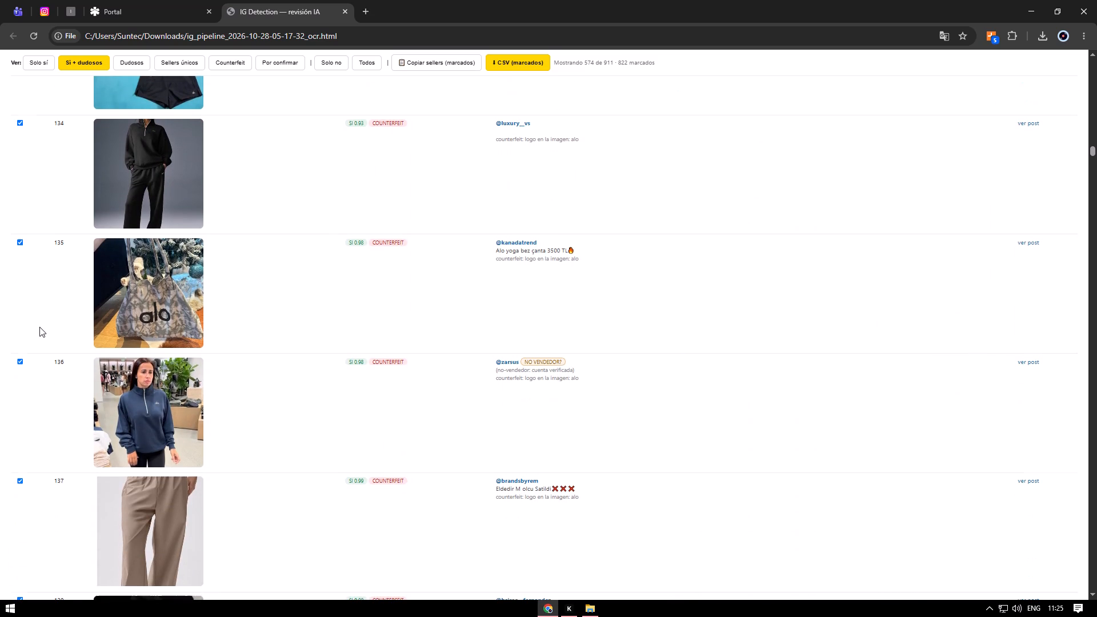
# Display the system clock and calendar to check the time and date.
pyautogui.click(1063, 610)
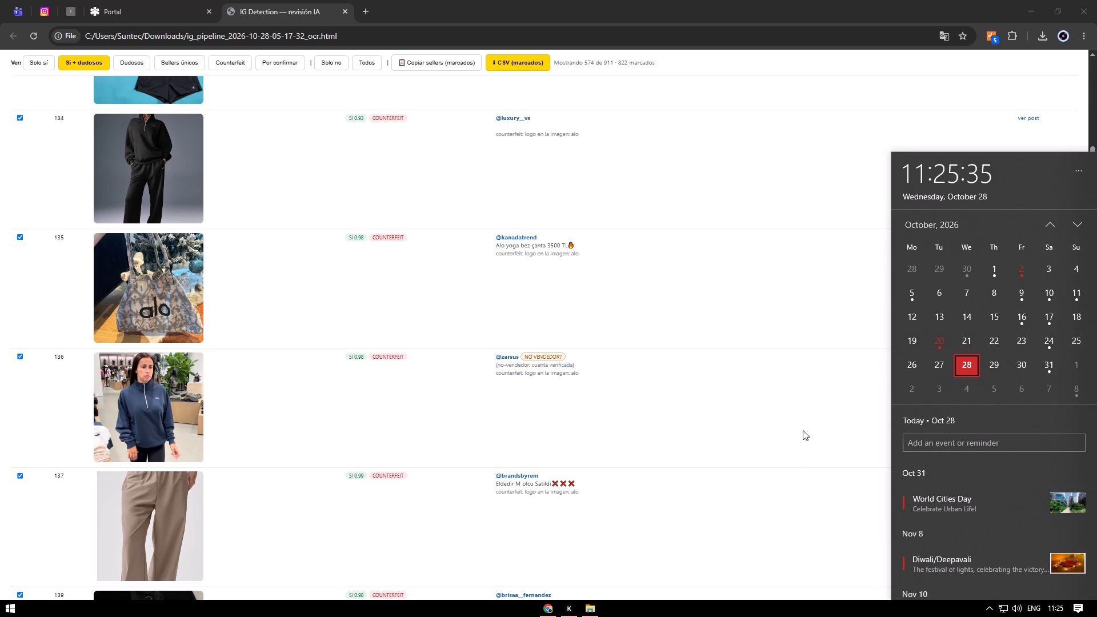
# Dismiss the calendar flyout and unmark posts 136 and 142 in the counterfeit list.
pyautogui.click(622, 387)
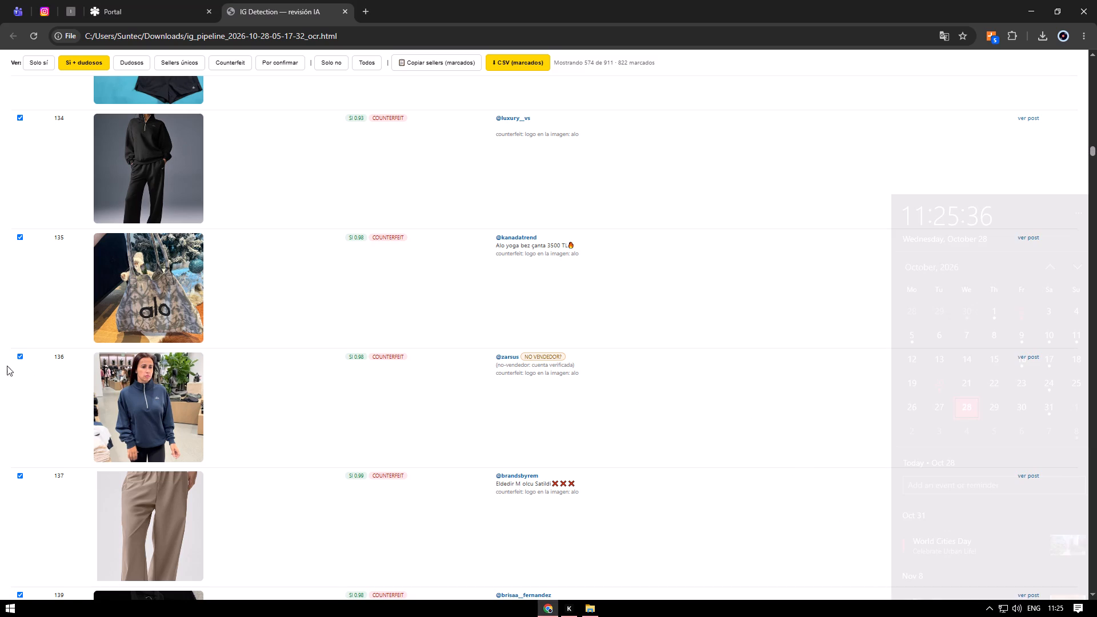
pyautogui.click(22, 355)
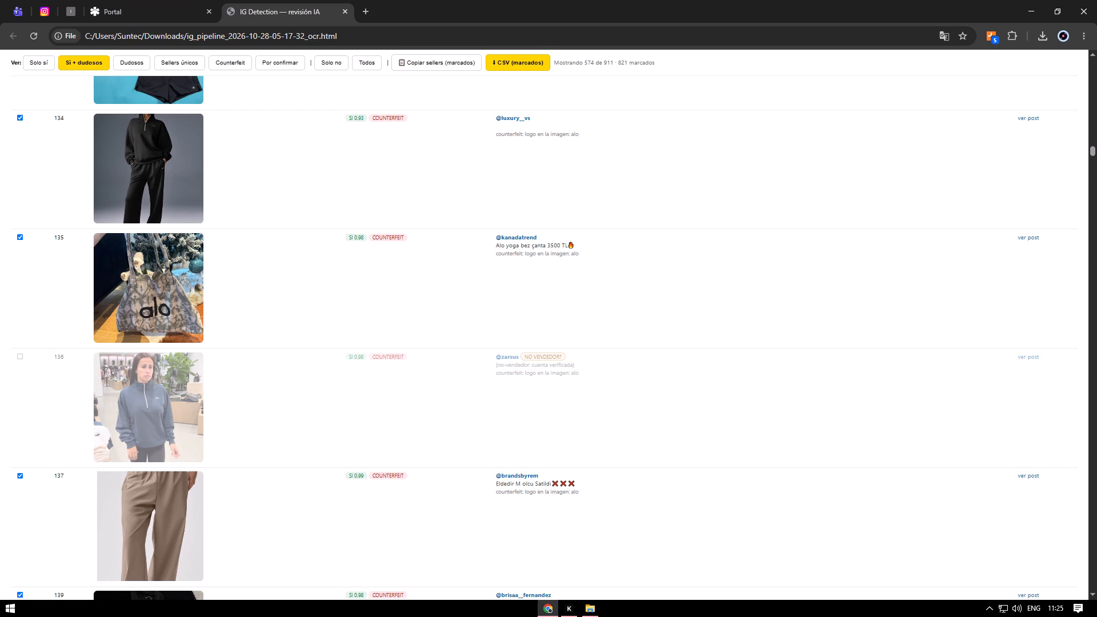
pyautogui.scroll(-5, 261, 375)
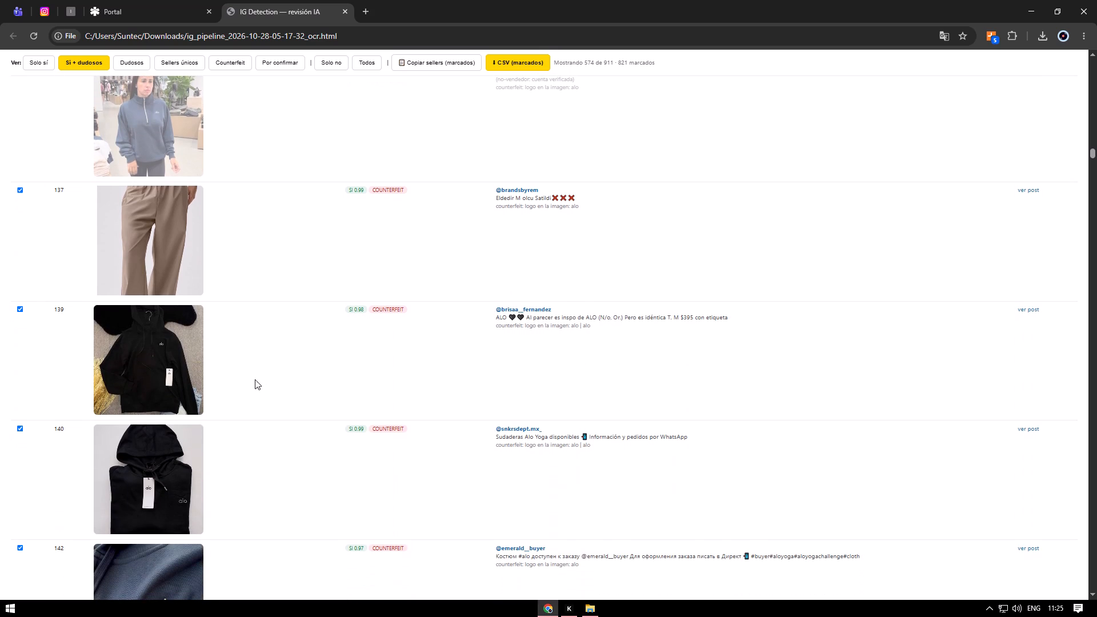
pyautogui.scroll(-5, 255, 379)
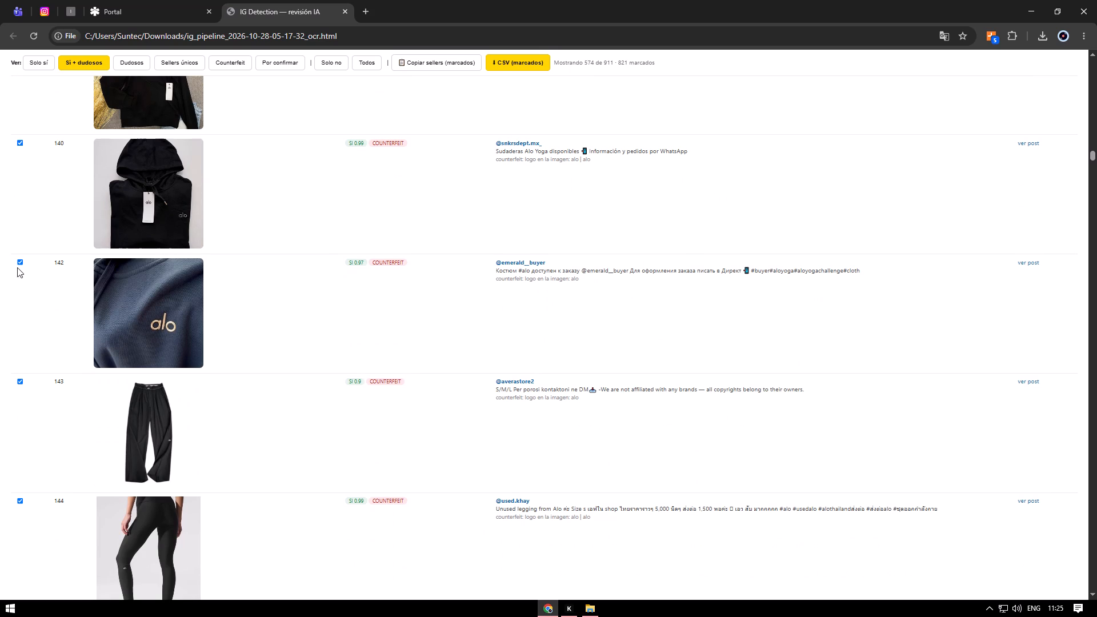
pyautogui.click(21, 261)
# Review the posts after 142 and unmark posts 163 and 166.
pyautogui.scroll(-6, 247, 301)
pyautogui.scroll(-4, 106, 318)
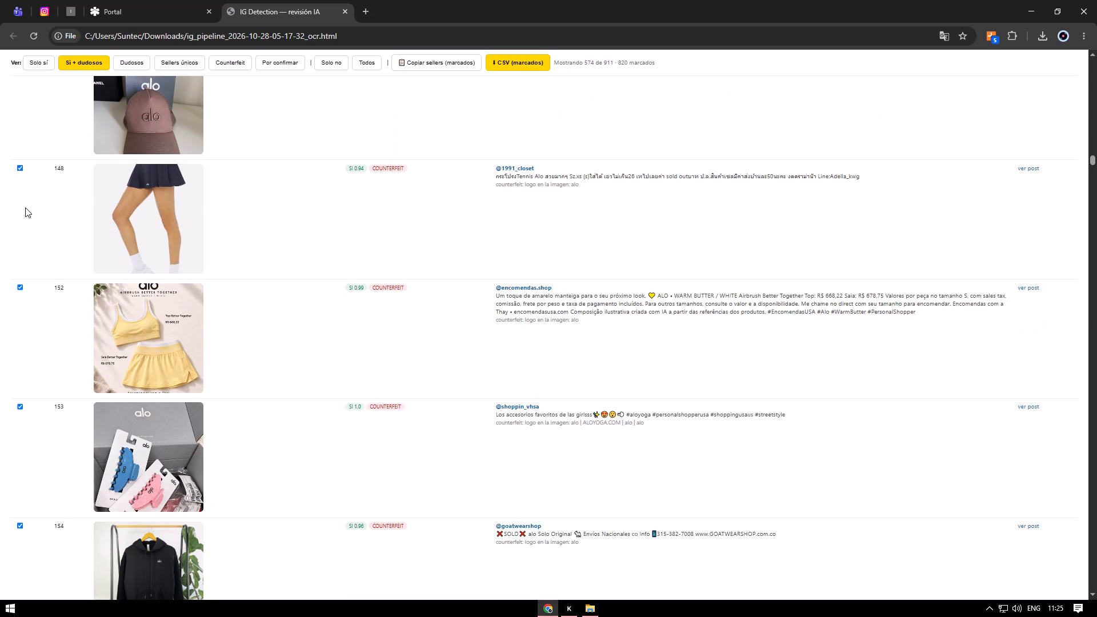
pyautogui.scroll(-3, 66, 382)
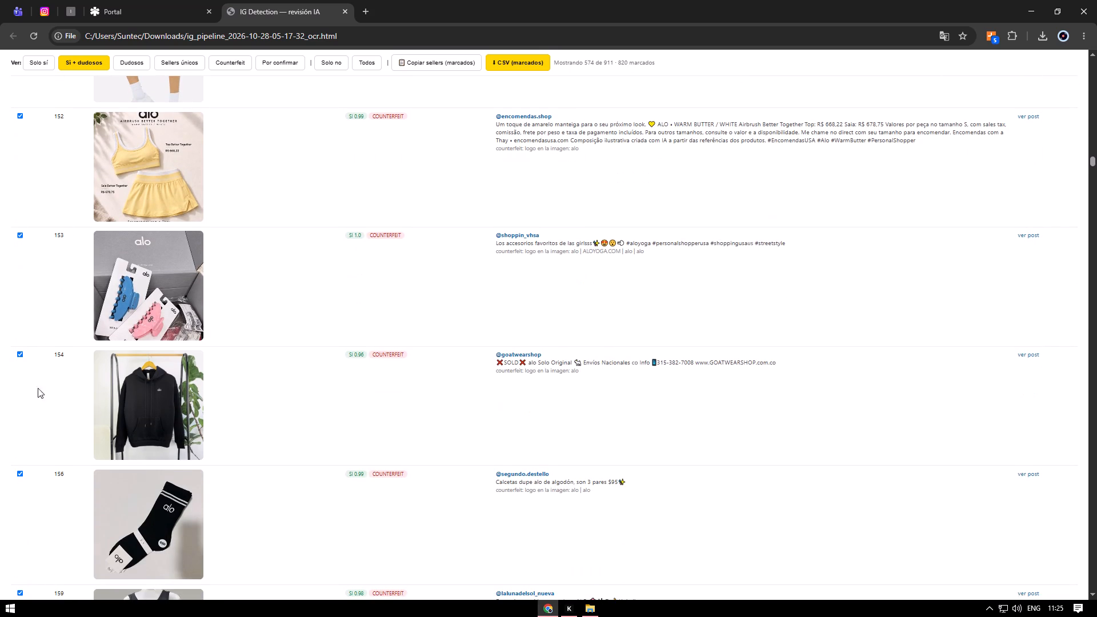
pyautogui.scroll(-2, 43, 410)
pyautogui.scroll(-4, 98, 457)
pyautogui.scroll(-4, 198, 431)
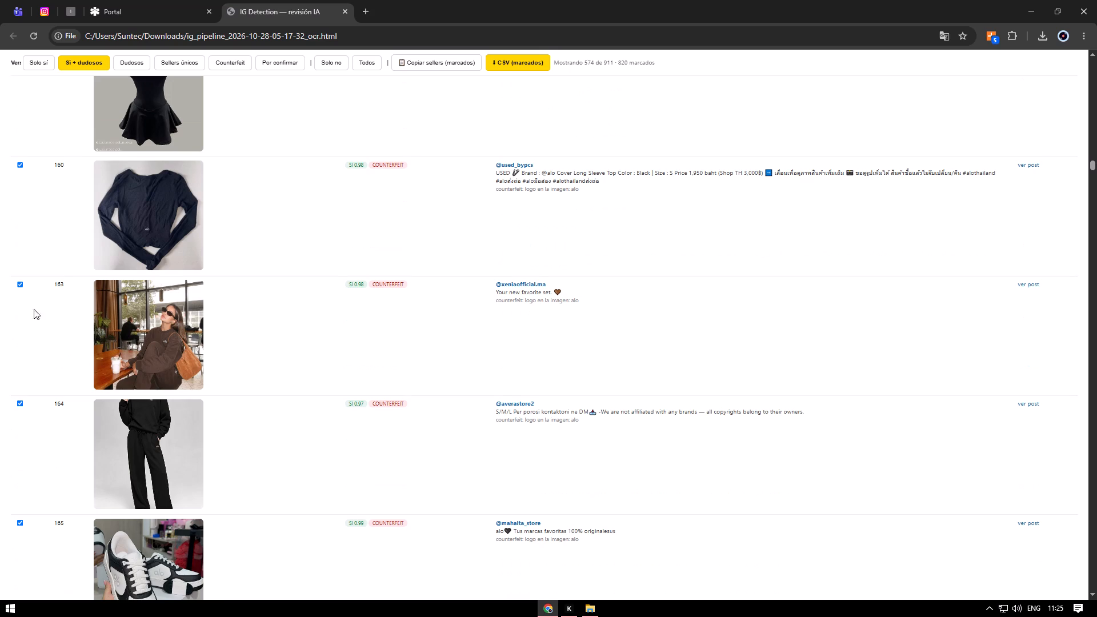
pyautogui.click(21, 258)
pyautogui.scroll(-3, 318, 311)
pyautogui.scroll(-3, 213, 365)
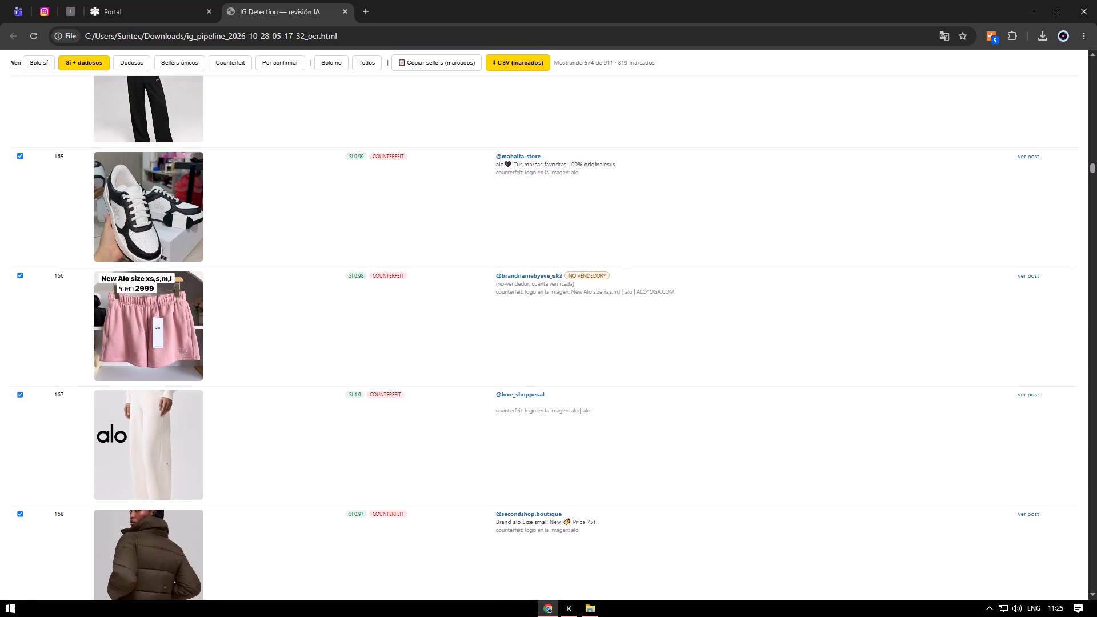
pyautogui.click(22, 274)
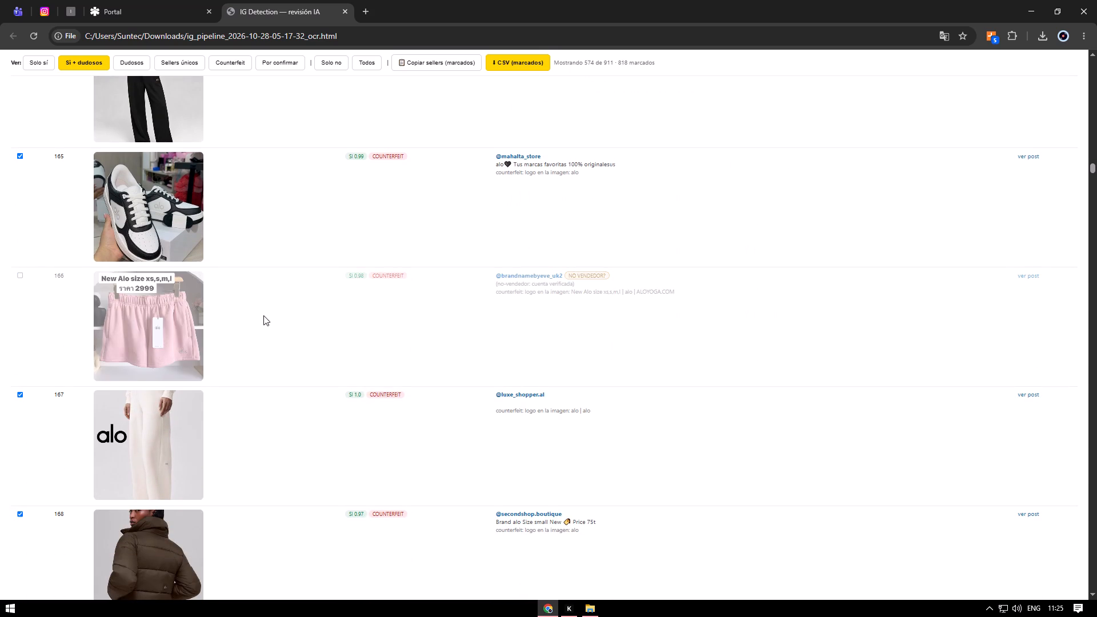
# Review the posts after 166 and unmark post 172, showing a man holding up trousers.
pyautogui.scroll(-4, 270, 317)
pyautogui.click(152, 214)
pyautogui.click(152, 214)
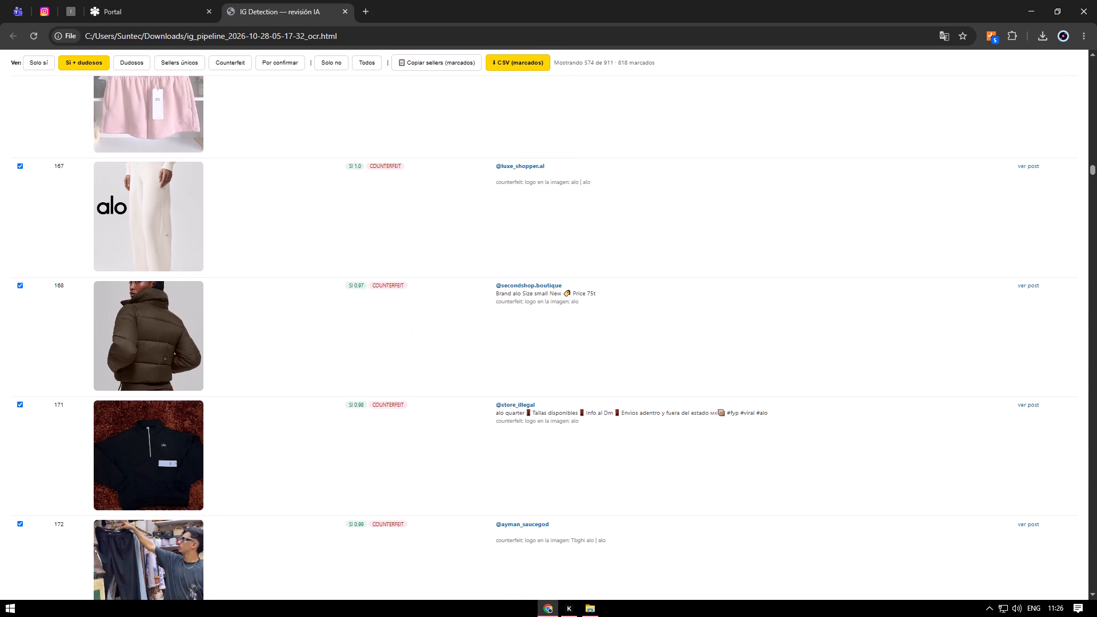
pyautogui.scroll(-5, 287, 222)
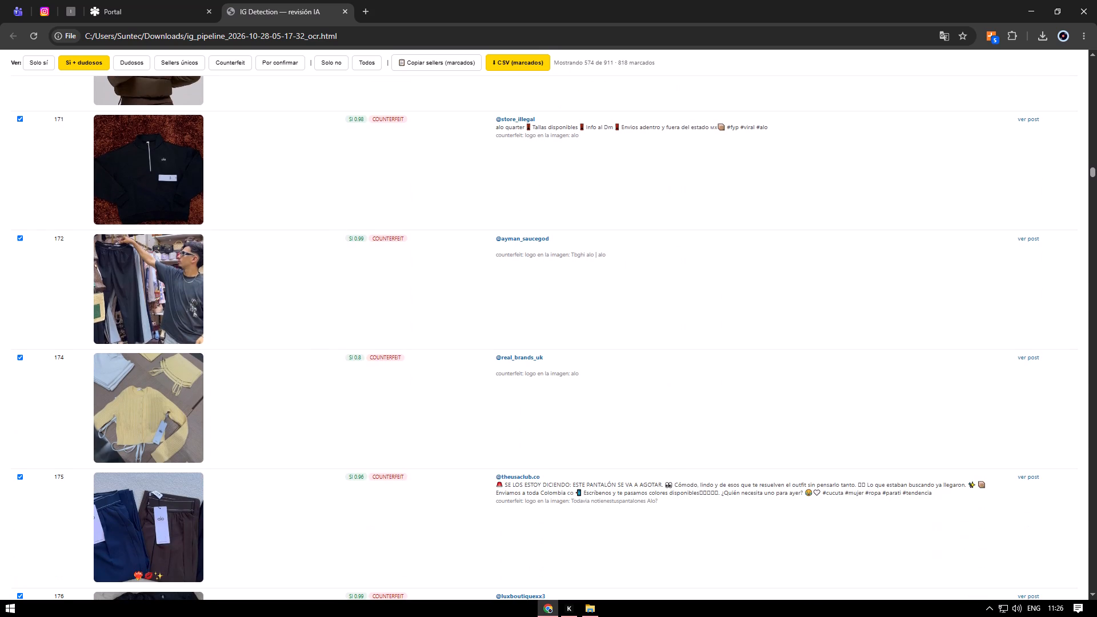
pyautogui.click(21, 236)
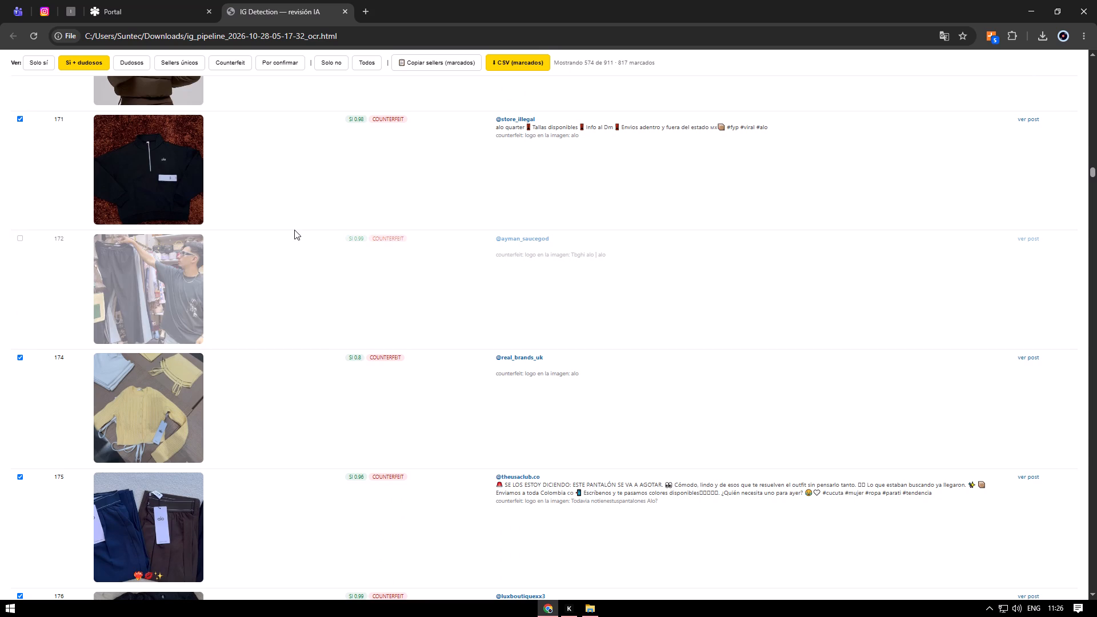
# Review the posts after 172 and unmark post 174, showing a yellow knit top.
pyautogui.scroll(-1, 298, 231)
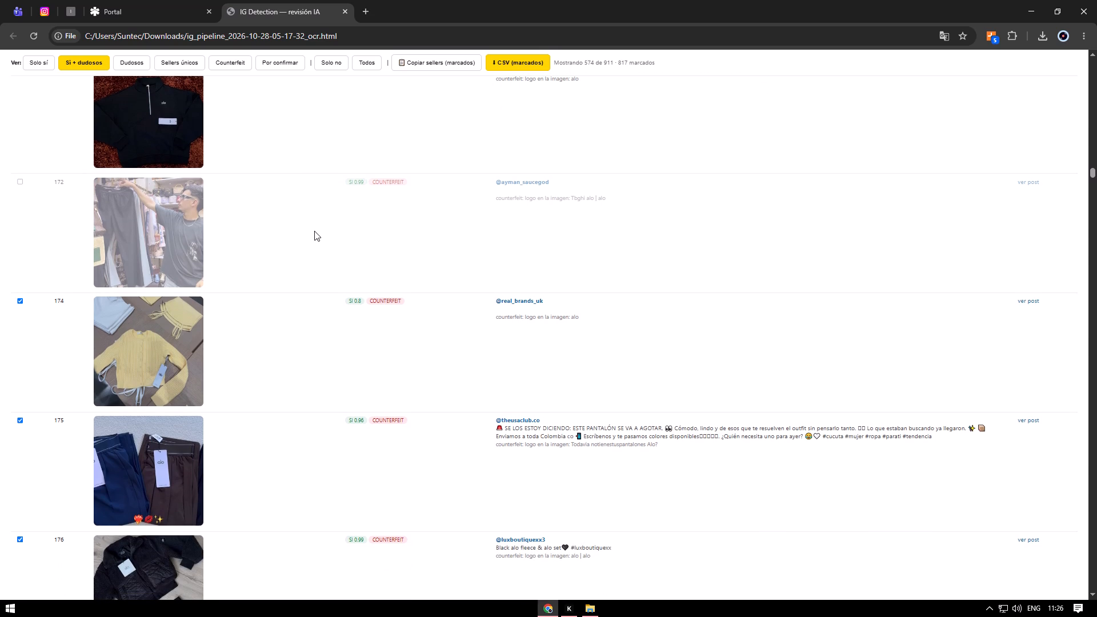
pyautogui.scroll(-3, 314, 231)
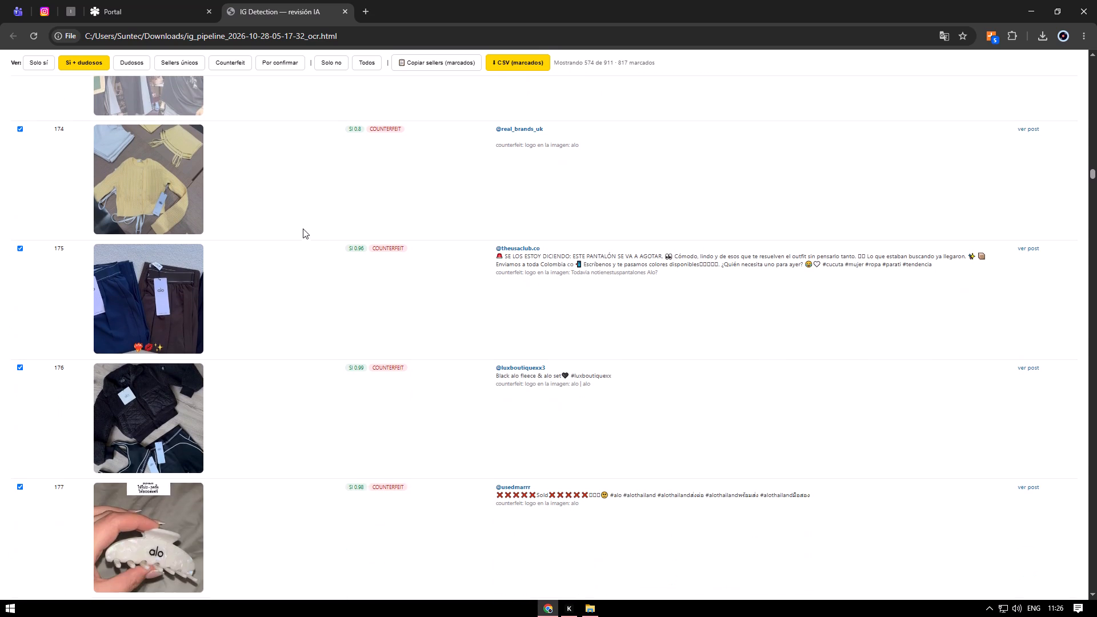
pyautogui.click(26, 130)
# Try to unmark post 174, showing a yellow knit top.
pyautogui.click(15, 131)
# Review the posts after 174 and unmark posts 194, 196 and 195.
pyautogui.scroll(-3, 286, 240)
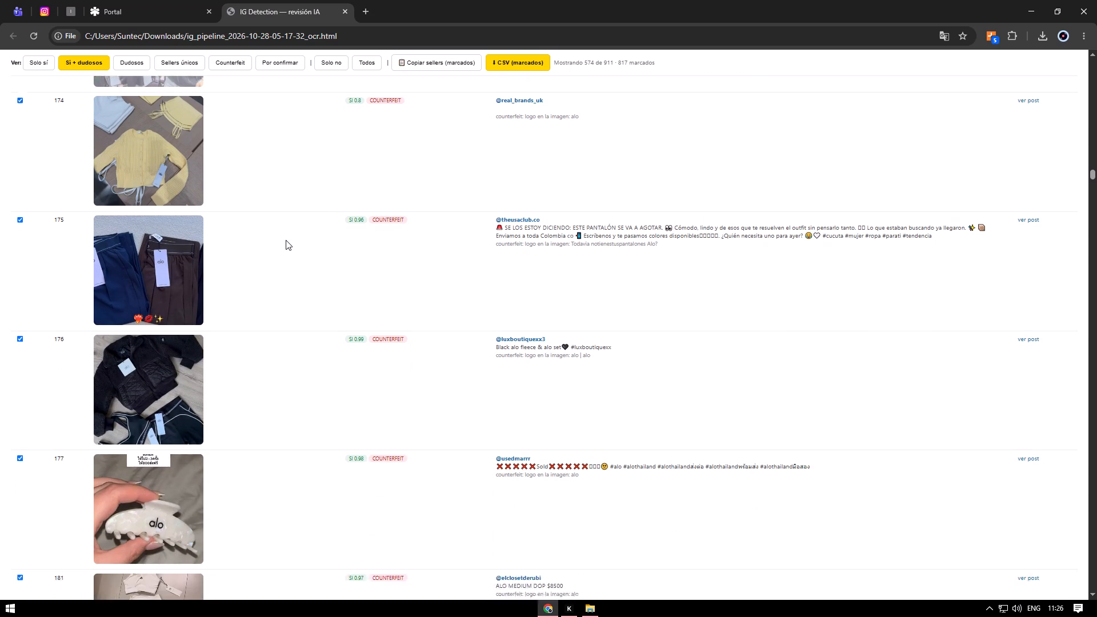
pyautogui.scroll(-11, 286, 240)
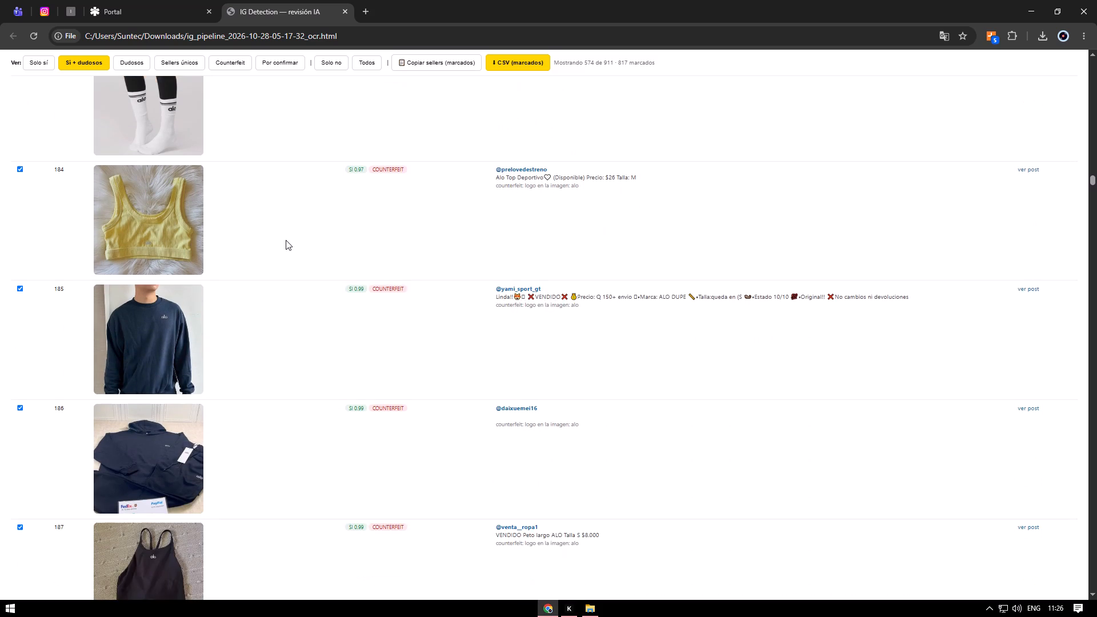
pyautogui.scroll(-13, 286, 240)
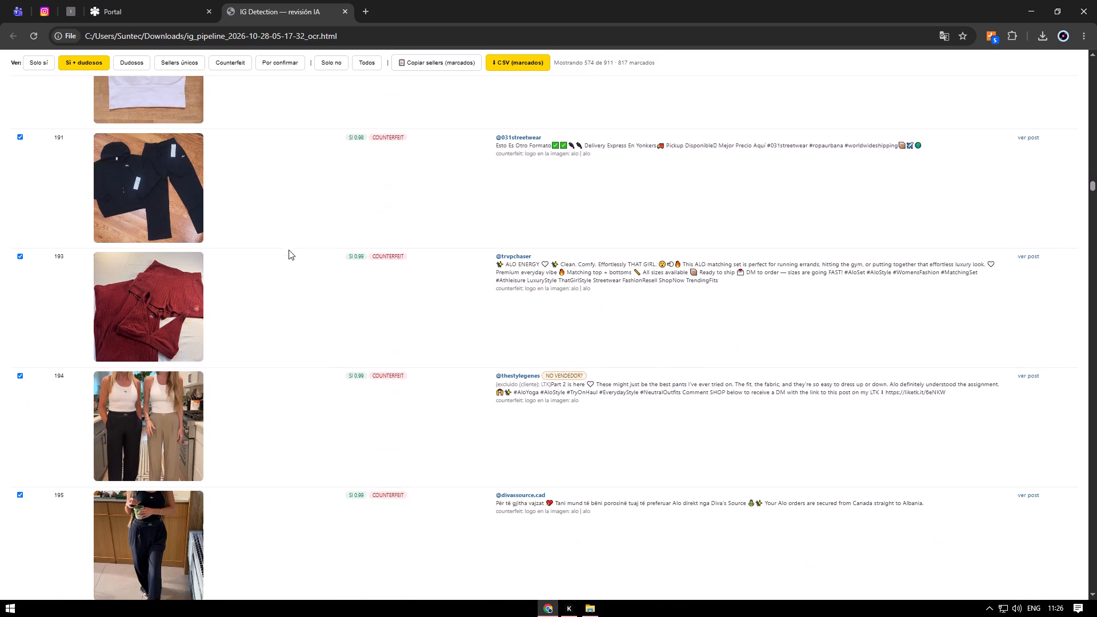
pyautogui.scroll(-3, 289, 250)
pyautogui.click(20, 205)
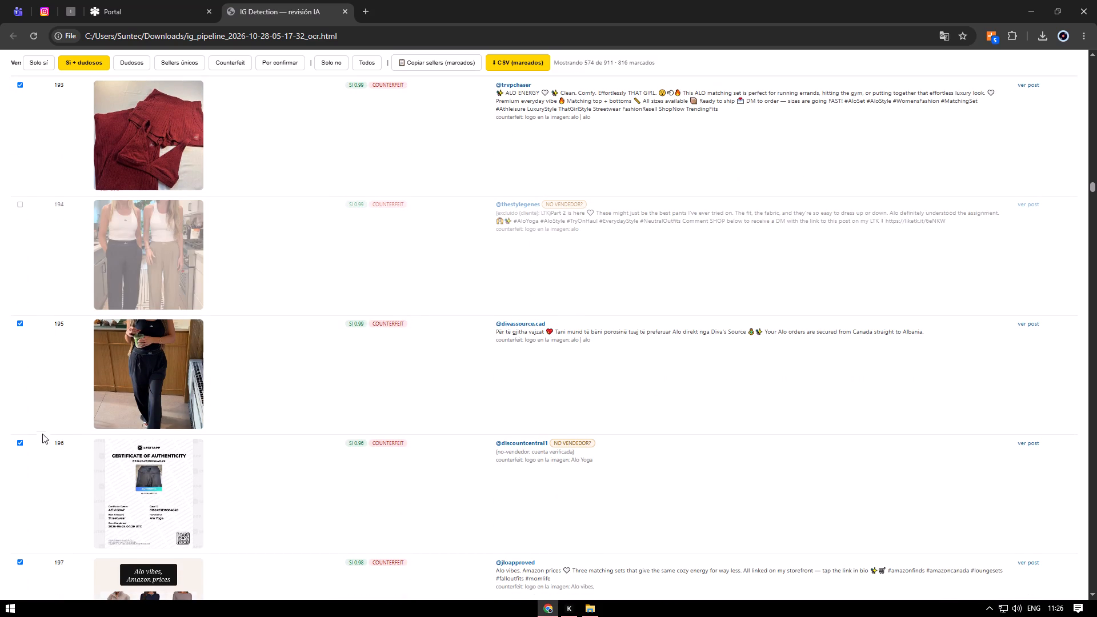
pyautogui.click(18, 443)
pyautogui.click(20, 324)
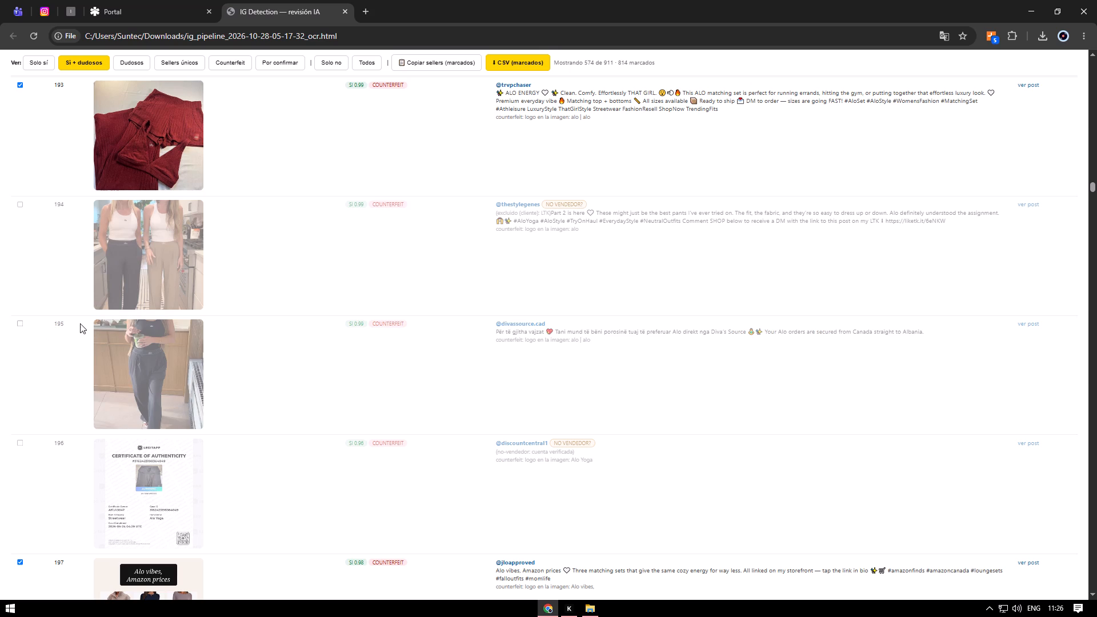
# Open post 195 from divassource.cad on Instagram, read its translated caption, and close the post.
pyautogui.click(1022, 324)
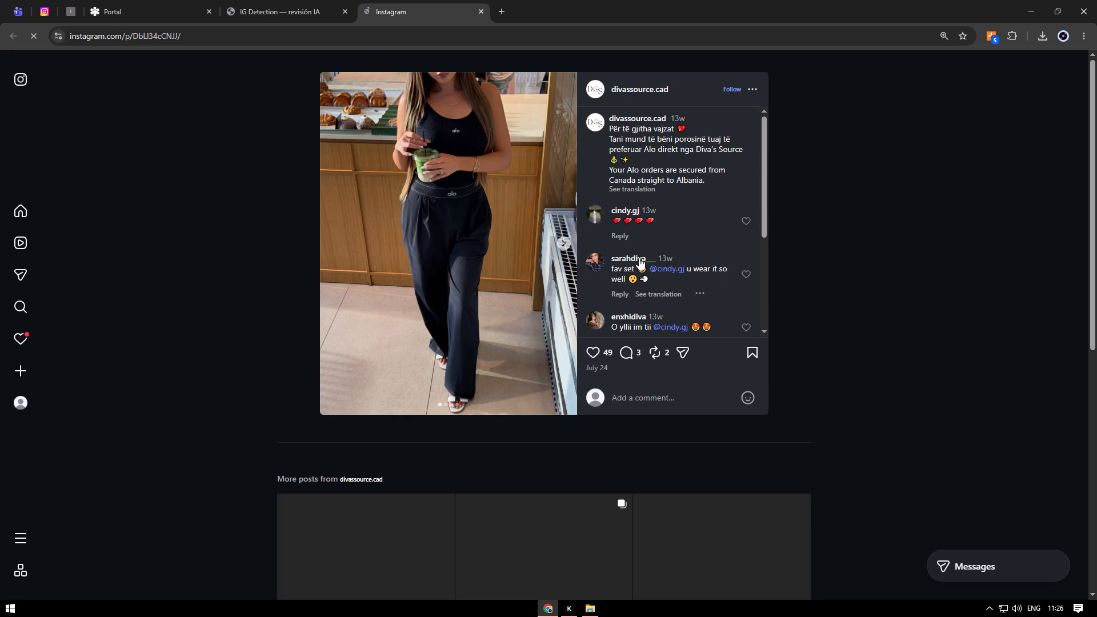
pyautogui.click(640, 187)
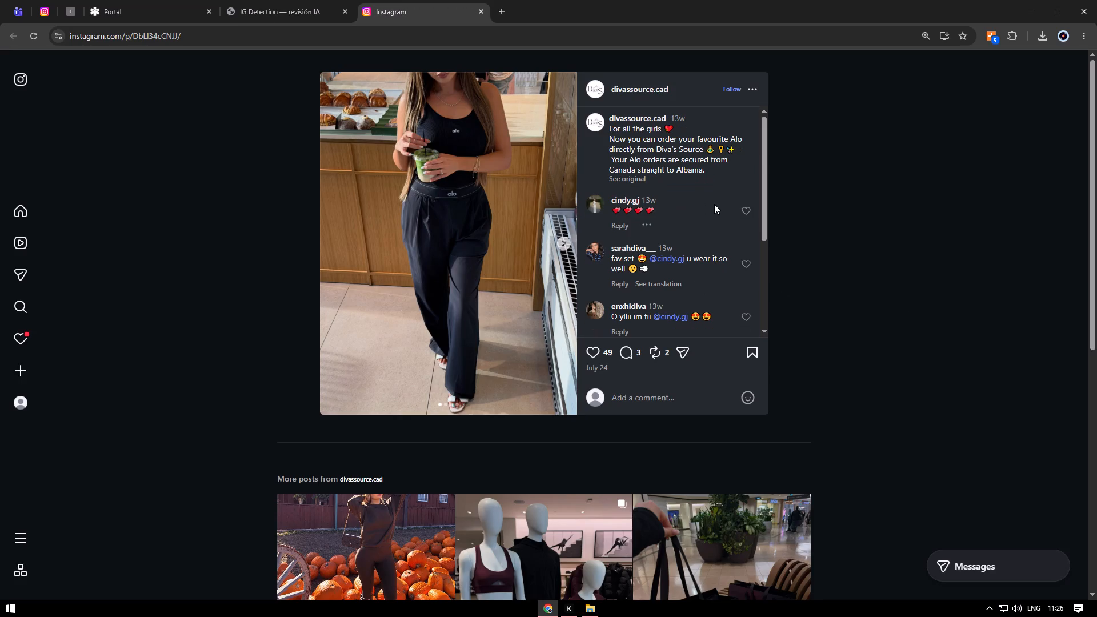
pyautogui.moveTo(611, 131); pyautogui.dragTo(646, 150)
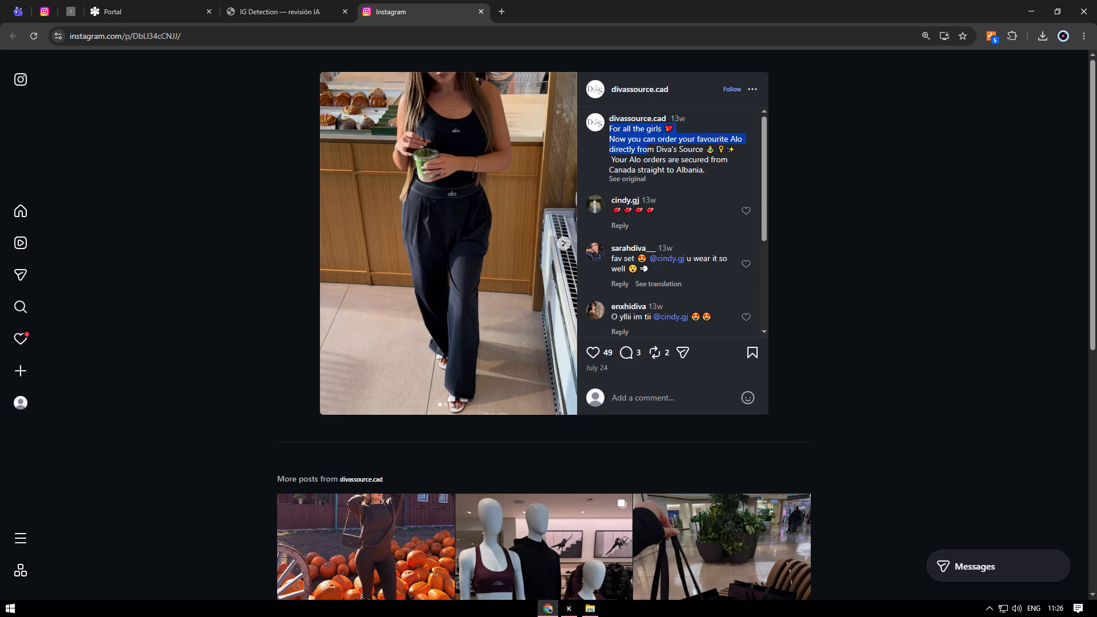
pyautogui.moveTo(646, 150); pyautogui.dragTo(714, 161)
pyautogui.click(714, 161)
pyautogui.middleClick(409, 0)
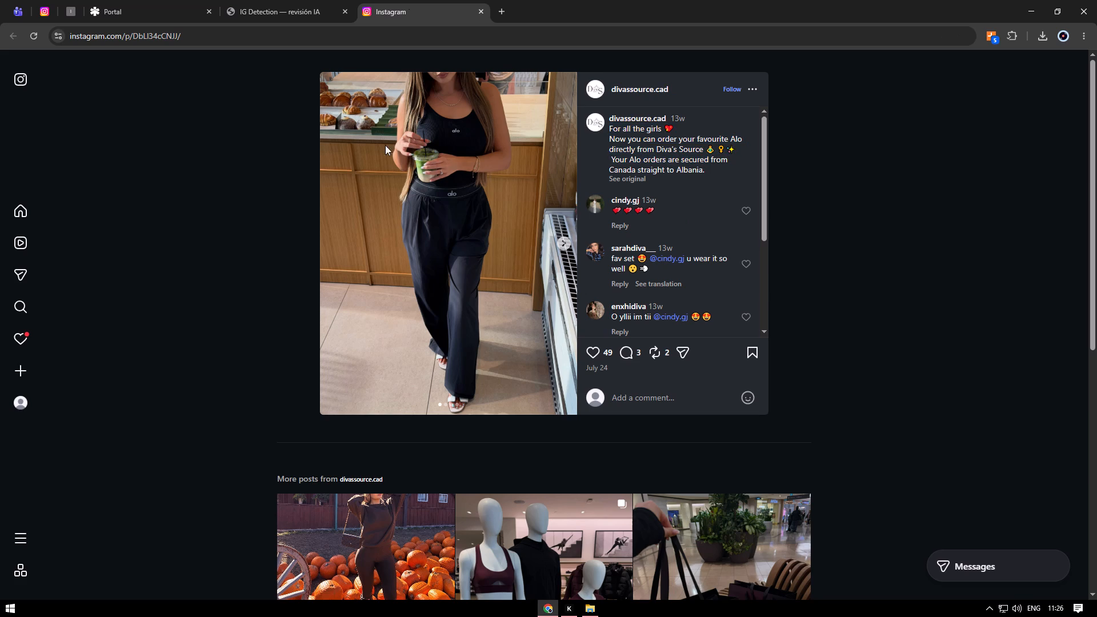
pyautogui.press('Escape')
# Review the posts after 196 and unmark post 231, advertising a 30% off Alo sale.
pyautogui.scroll(-4, 254, 368)
pyautogui.click(276, 330)
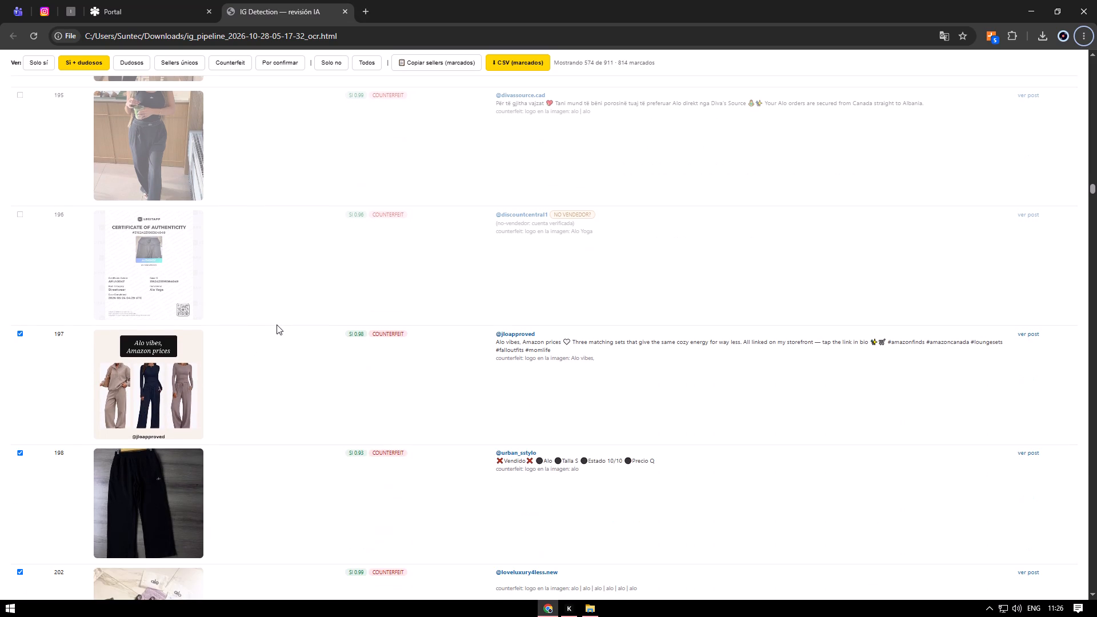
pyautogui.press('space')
pyautogui.click(384, 302)
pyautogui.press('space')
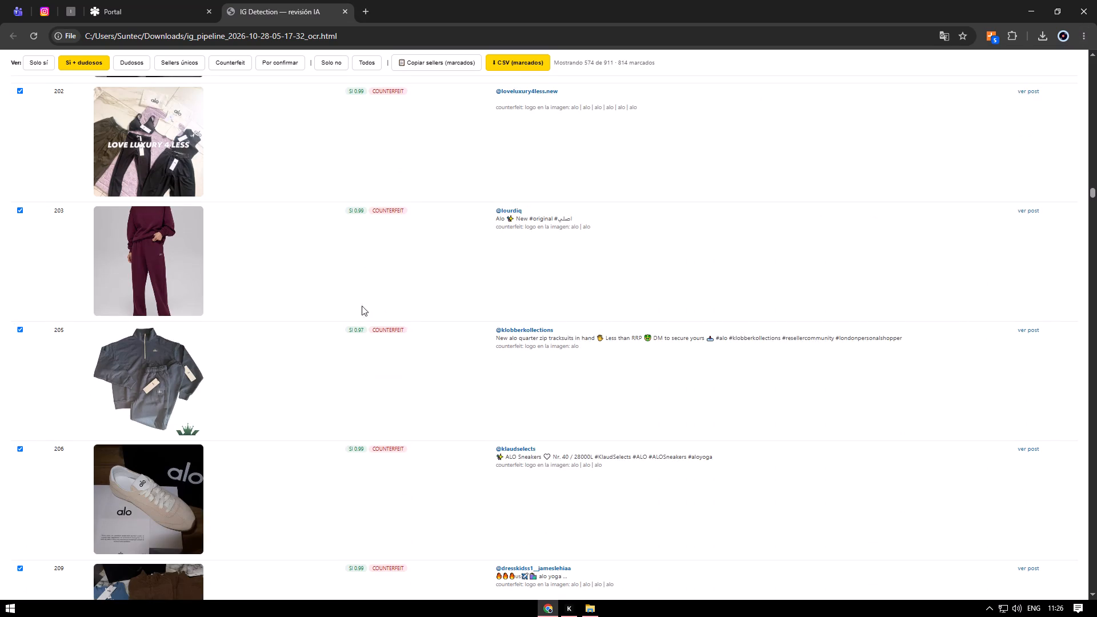
pyautogui.scroll(9, 327, 311)
pyautogui.scroll(-5, 286, 324)
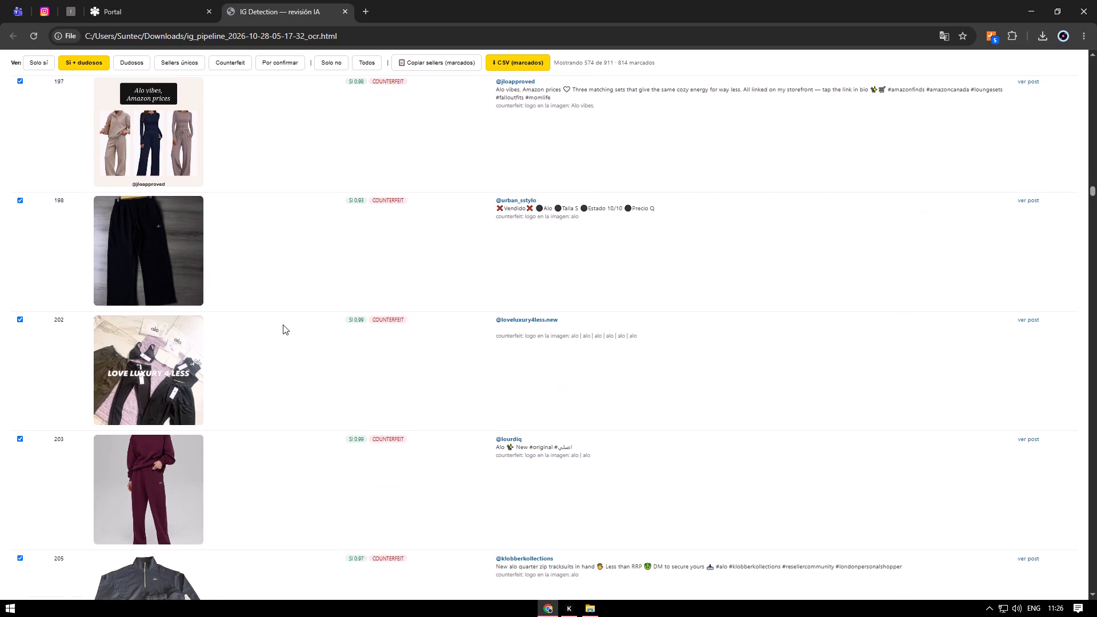
pyautogui.scroll(-16, 283, 324)
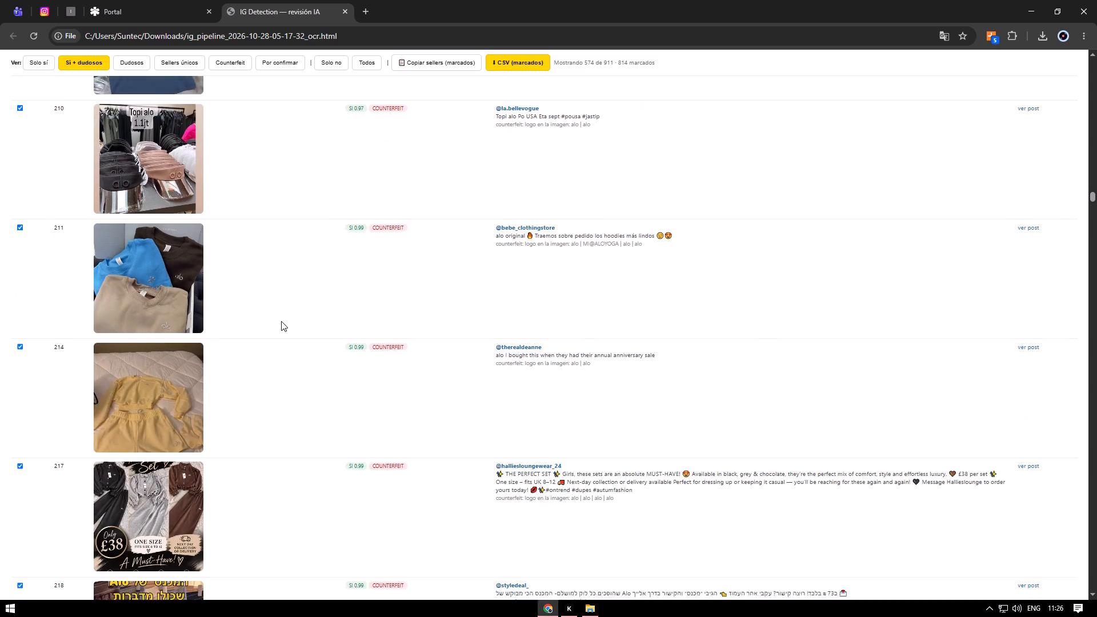
pyautogui.scroll(-15, 281, 321)
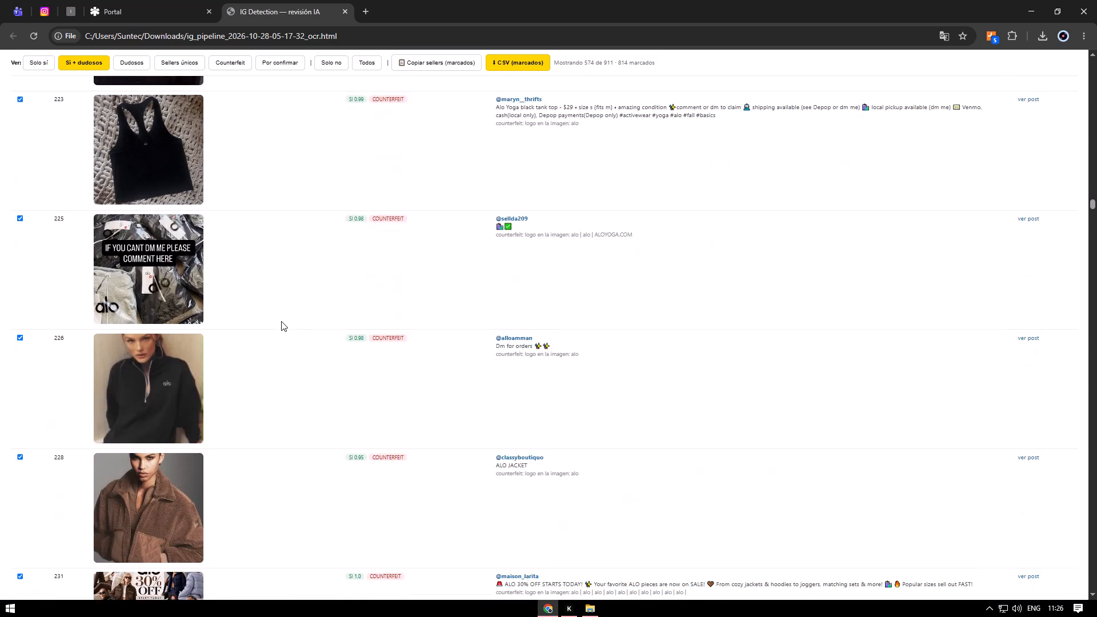
pyautogui.scroll(-9, 282, 321)
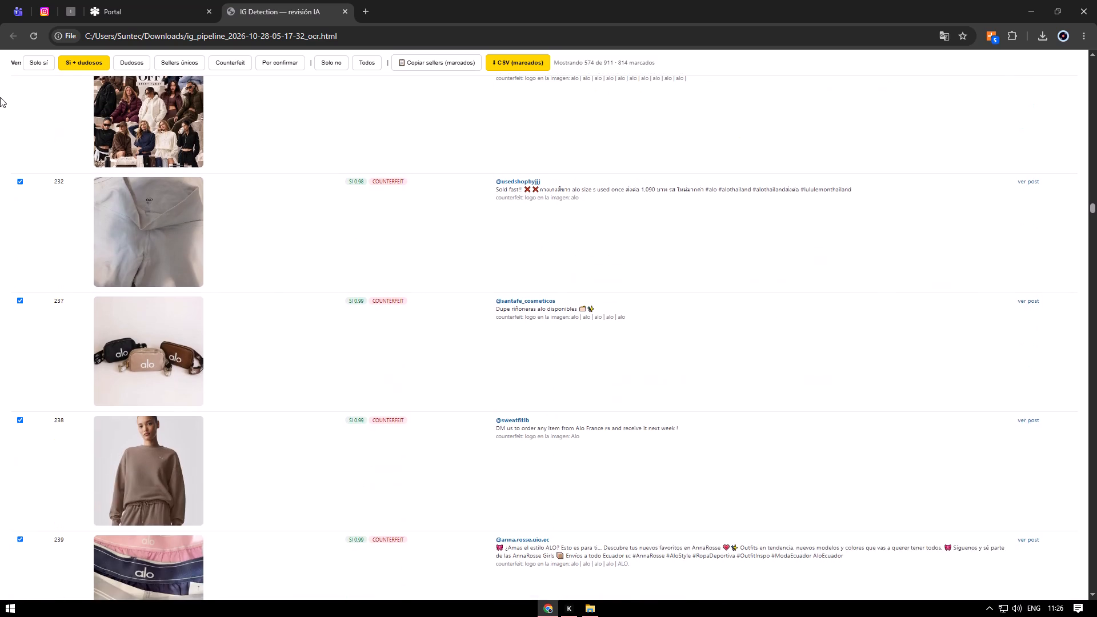
pyautogui.scroll(1, 0, 102)
pyautogui.click(21, 122)
# Review the posts after 231 in the counterfeit list.
pyautogui.scroll(-3, 287, 170)
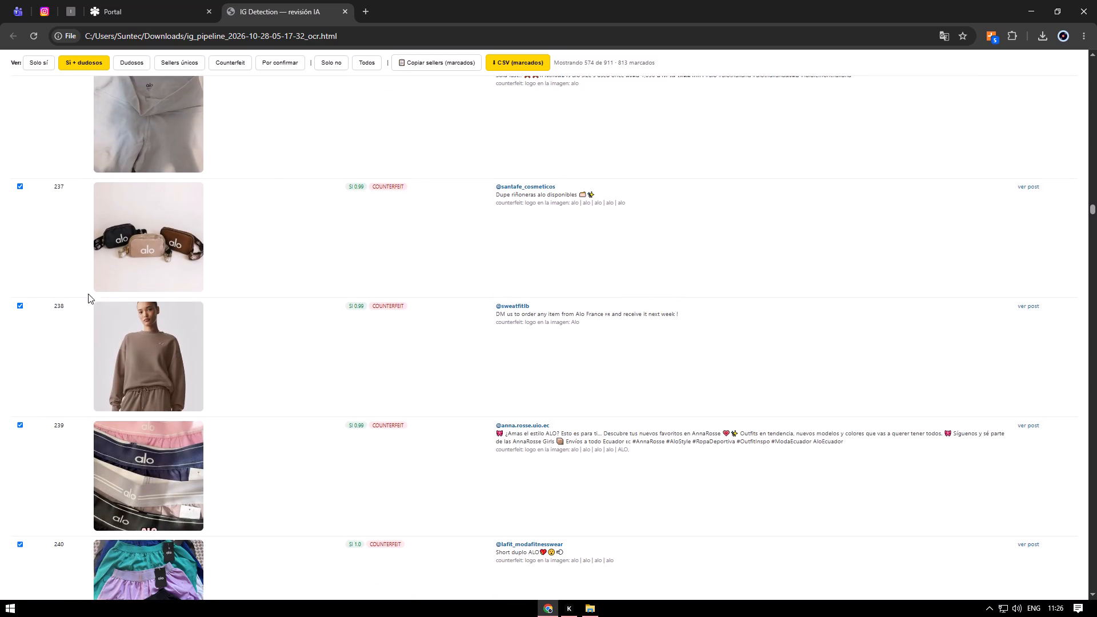
# Review the posts after 237 and unmark post 241 with the black cap and post 248 with the Alo Yoga sneakers.
pyautogui.scroll(-3, 78, 300)
pyautogui.scroll(-5, 50, 340)
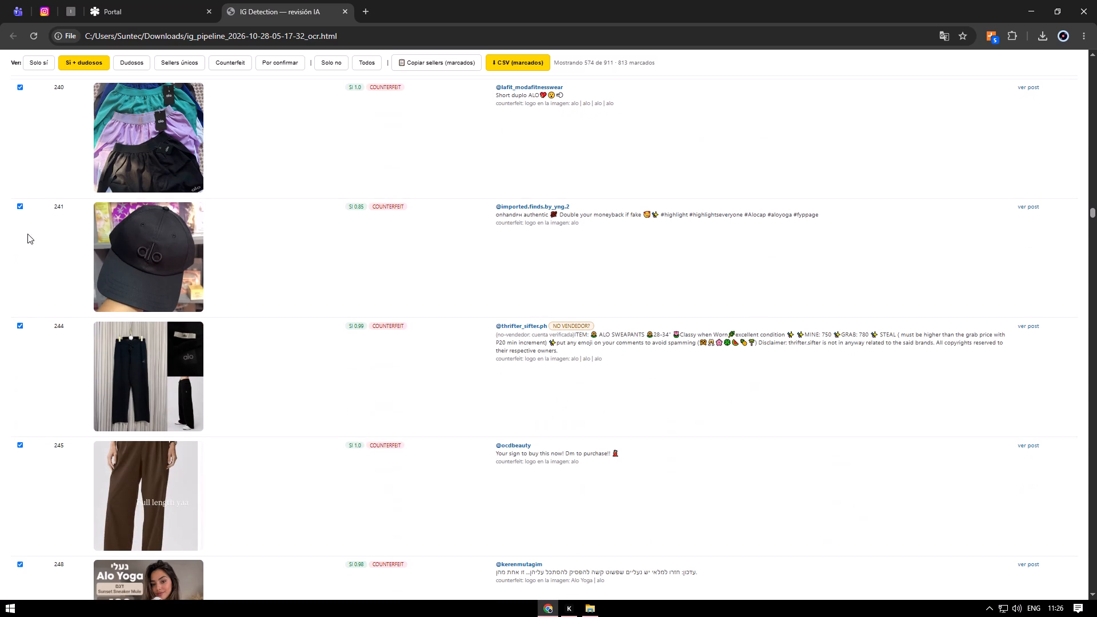
pyautogui.click(22, 206)
pyautogui.scroll(-2, 77, 278)
pyautogui.scroll(-3, 141, 285)
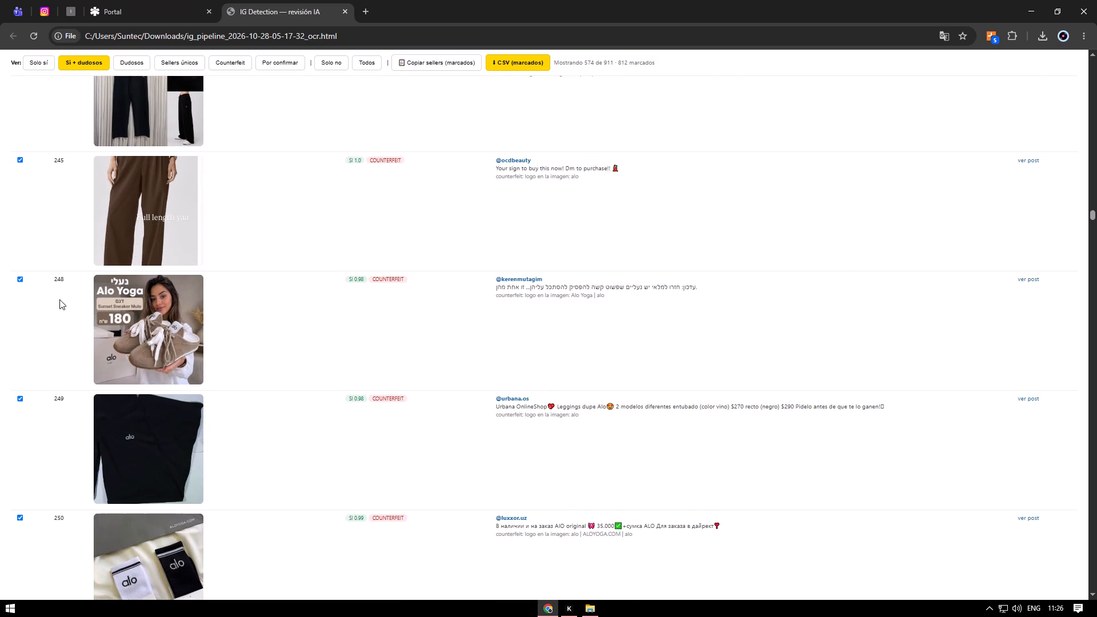
pyautogui.click(22, 279)
# Unmark post 250 with the socks and post 253 from shopboldmeetsbasic.
pyautogui.scroll(-4, 43, 291)
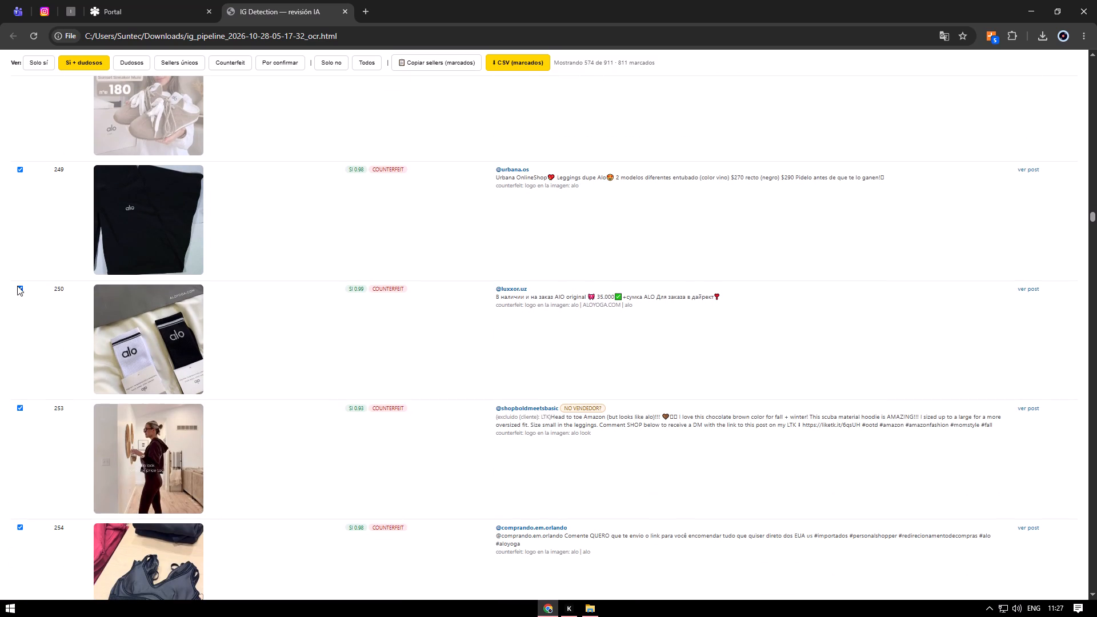
pyautogui.click(19, 286)
pyautogui.scroll(-3, 19, 286)
pyautogui.click(21, 238)
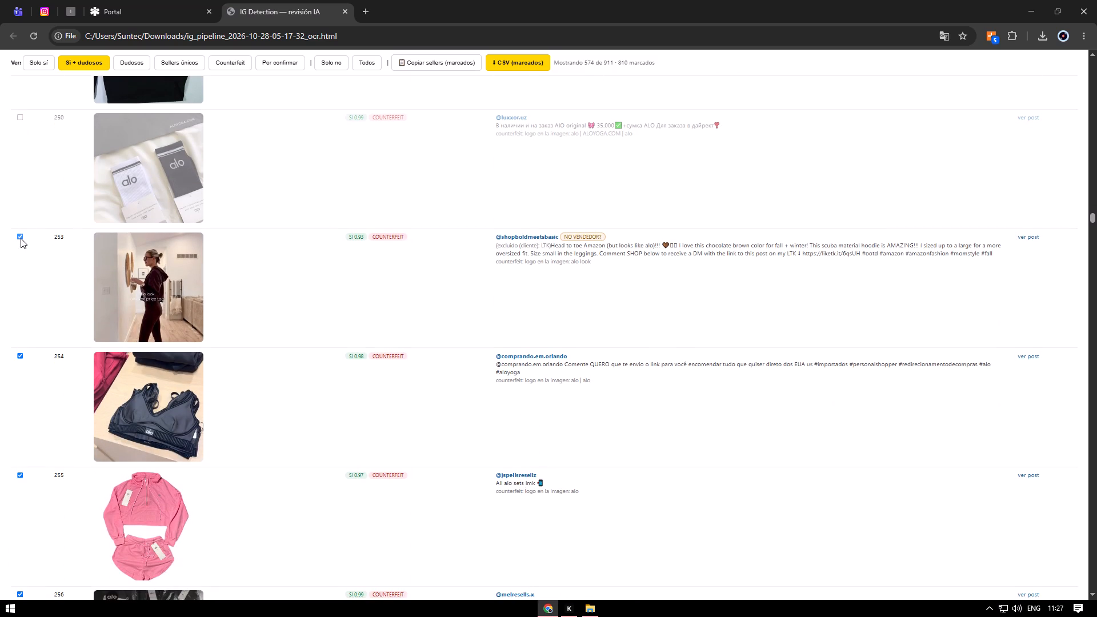
# Review the posts after 253 and unmark posts 257 and 260.
pyautogui.scroll(-6, 27, 290)
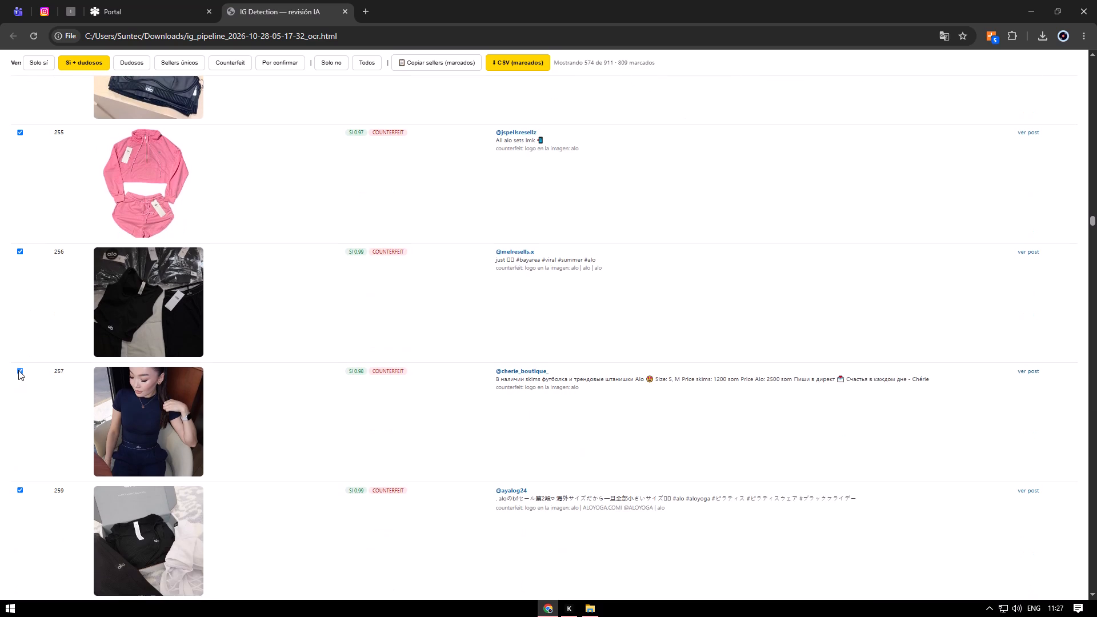
pyautogui.click(18, 370)
pyautogui.scroll(-5, 23, 366)
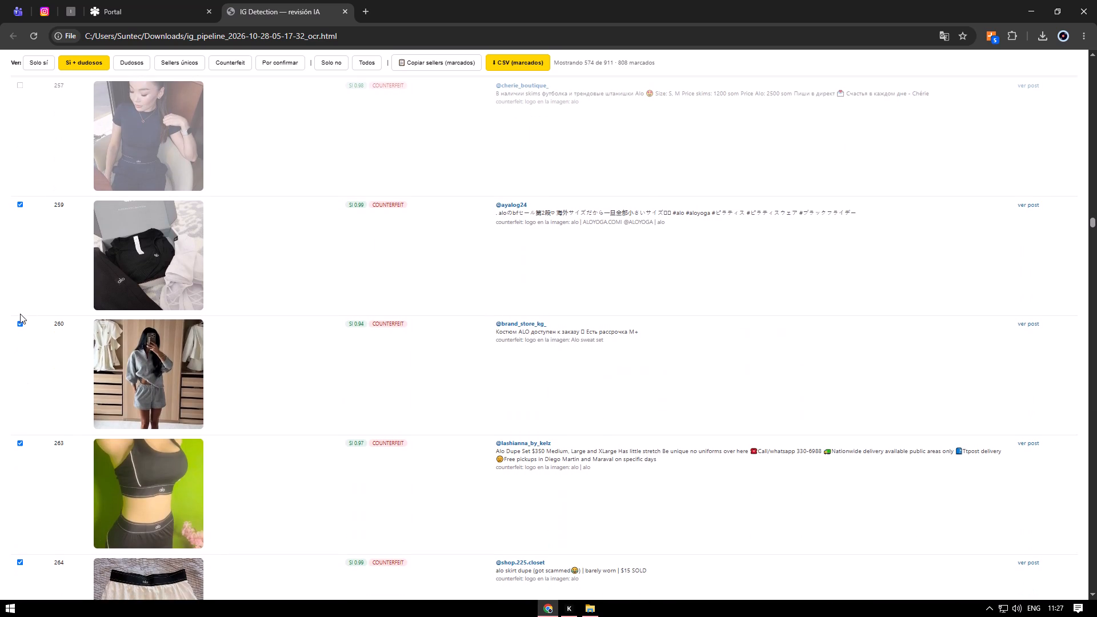
pyautogui.click(19, 321)
# Review the posts after 260 and unmark posts 265 and 272.
pyautogui.scroll(-6, 36, 340)
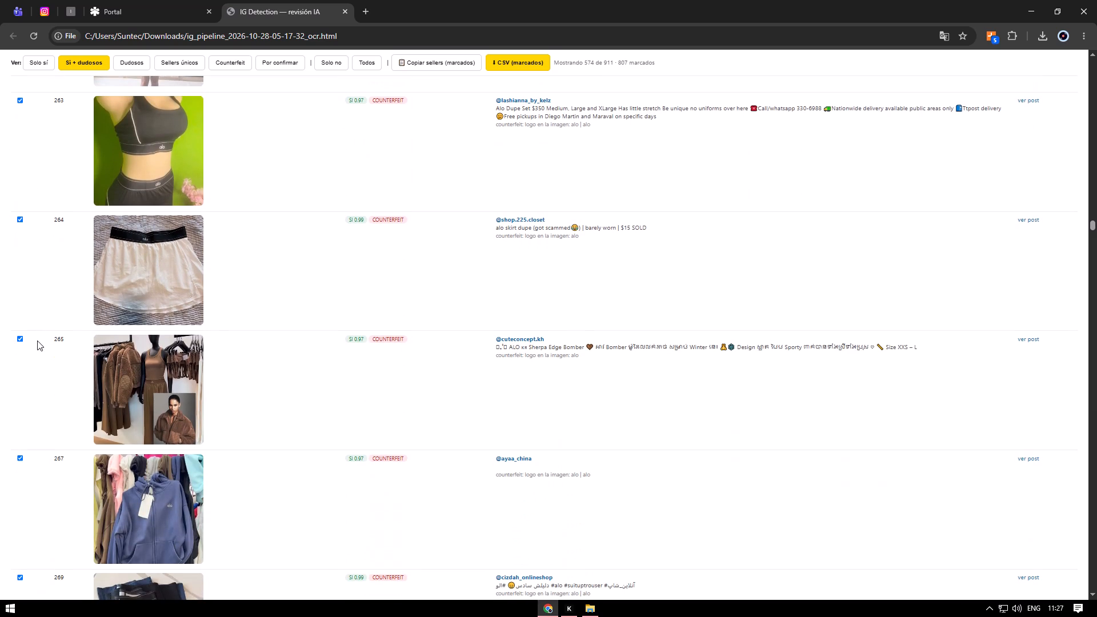
pyautogui.click(22, 338)
pyautogui.scroll(-4, 47, 338)
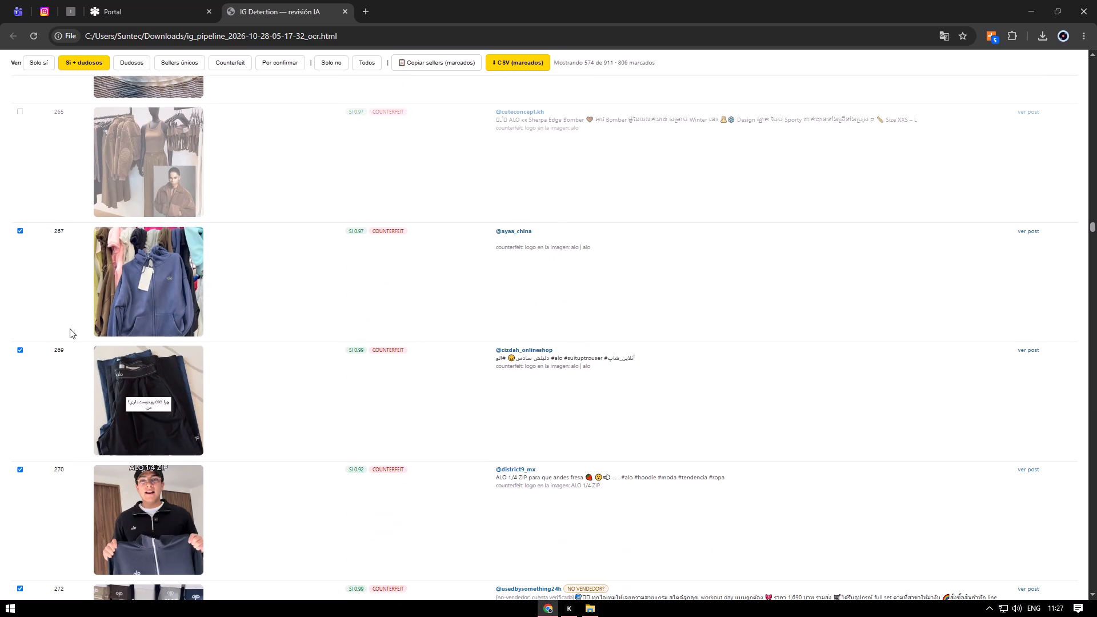
pyautogui.scroll(-2, 175, 336)
pyautogui.scroll(-4, 275, 356)
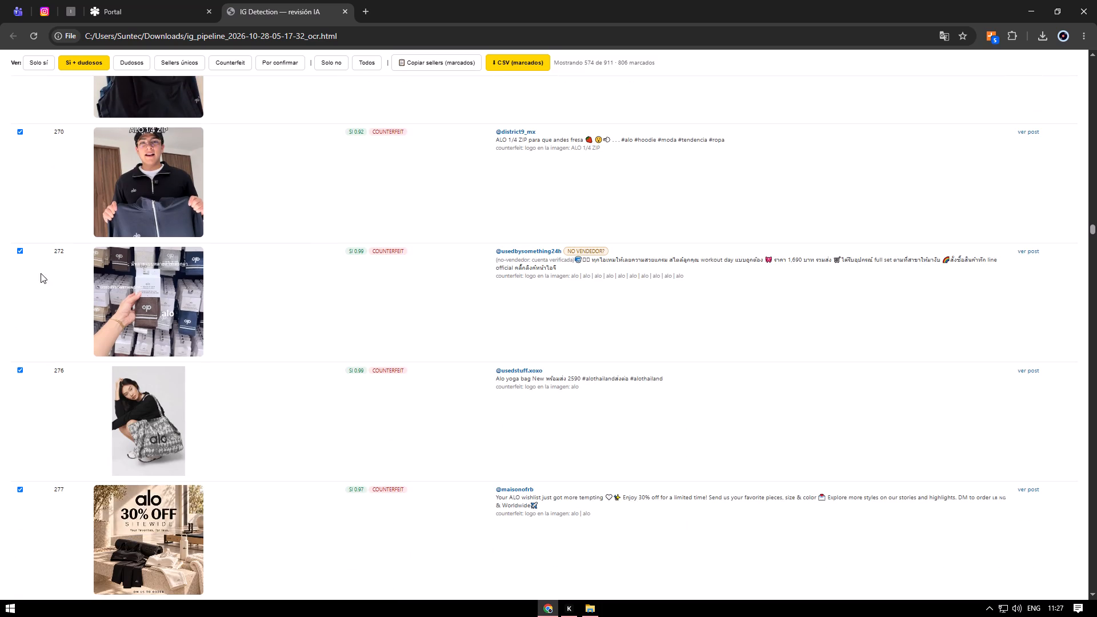
pyautogui.click(18, 241)
pyautogui.click(21, 245)
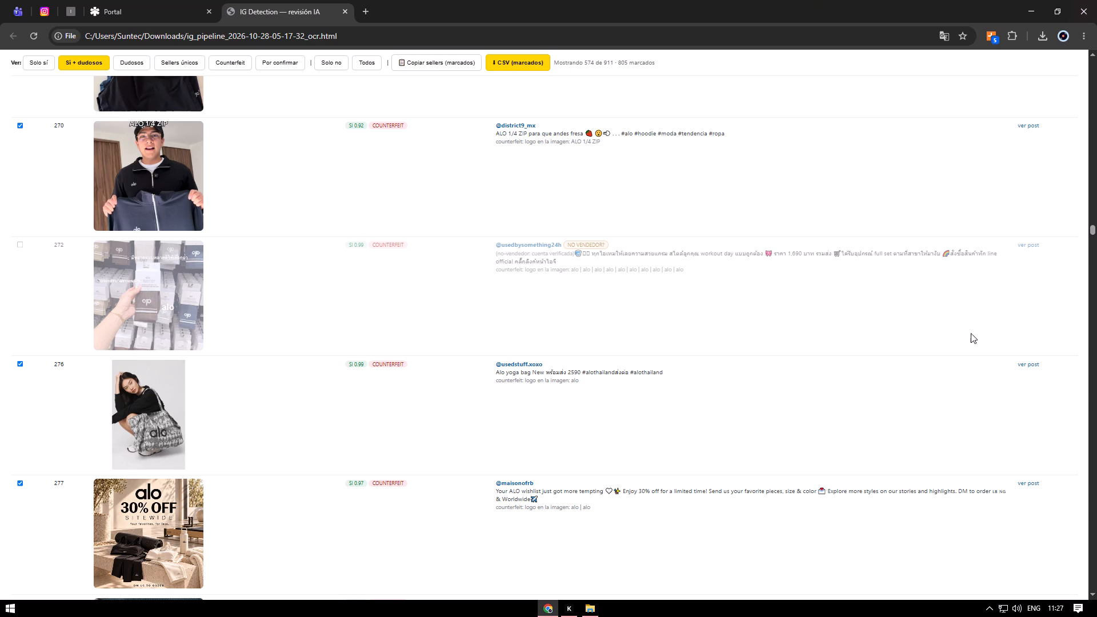
# Review the posts after 272 and unmark post 277 with the 30% off banner and post 281 with the shopper tote.
pyautogui.scroll(-2, 1096, 313)
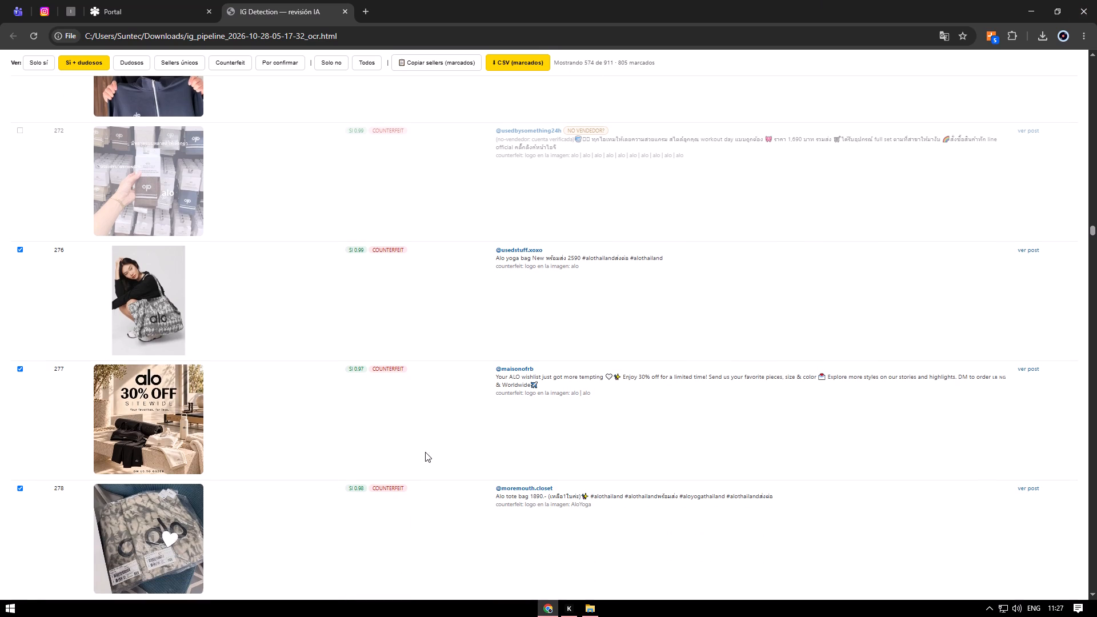
pyautogui.click(22, 369)
pyautogui.scroll(-3, 422, 356)
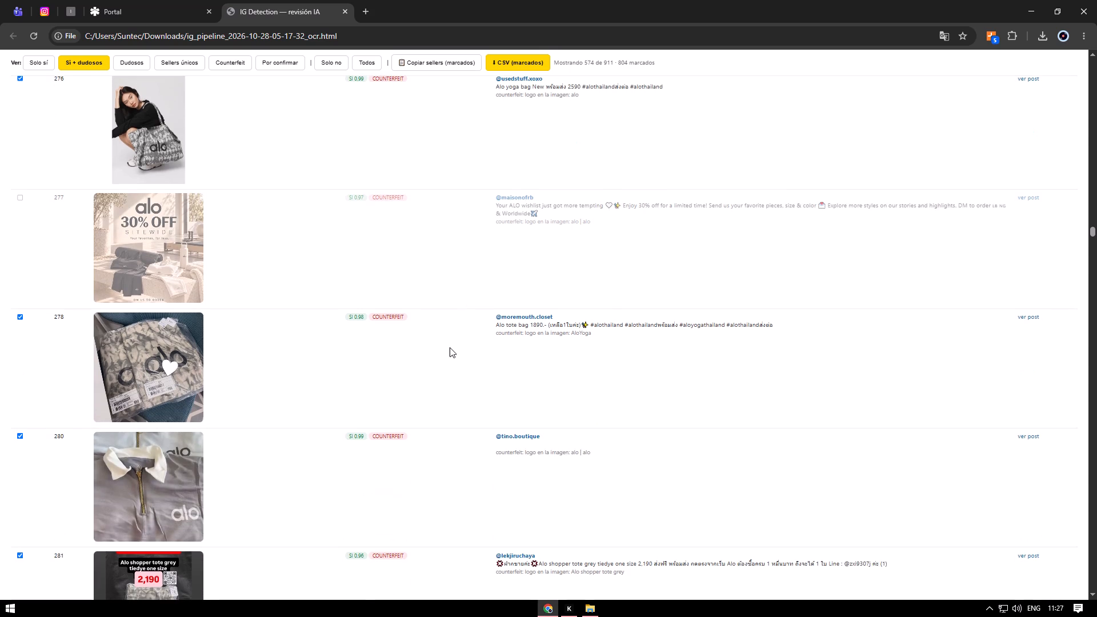
pyautogui.scroll(-3, 359, 347)
pyautogui.click(19, 386)
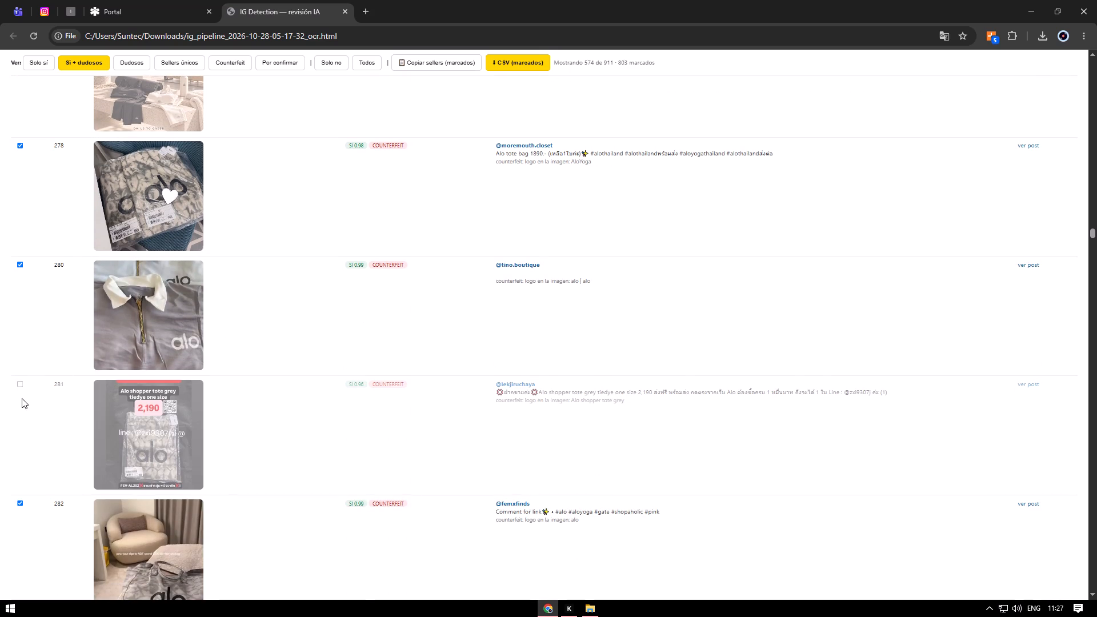
pyautogui.scroll(-5, 108, 421)
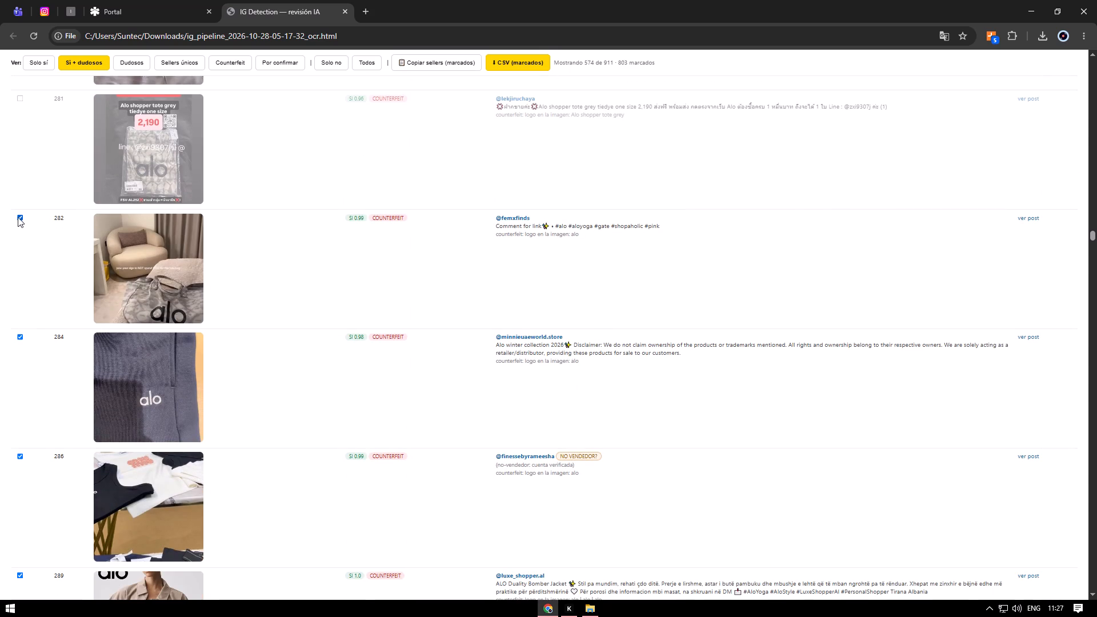
pyautogui.click(18, 215)
pyautogui.scroll(-4, 137, 283)
pyautogui.click(20, 227)
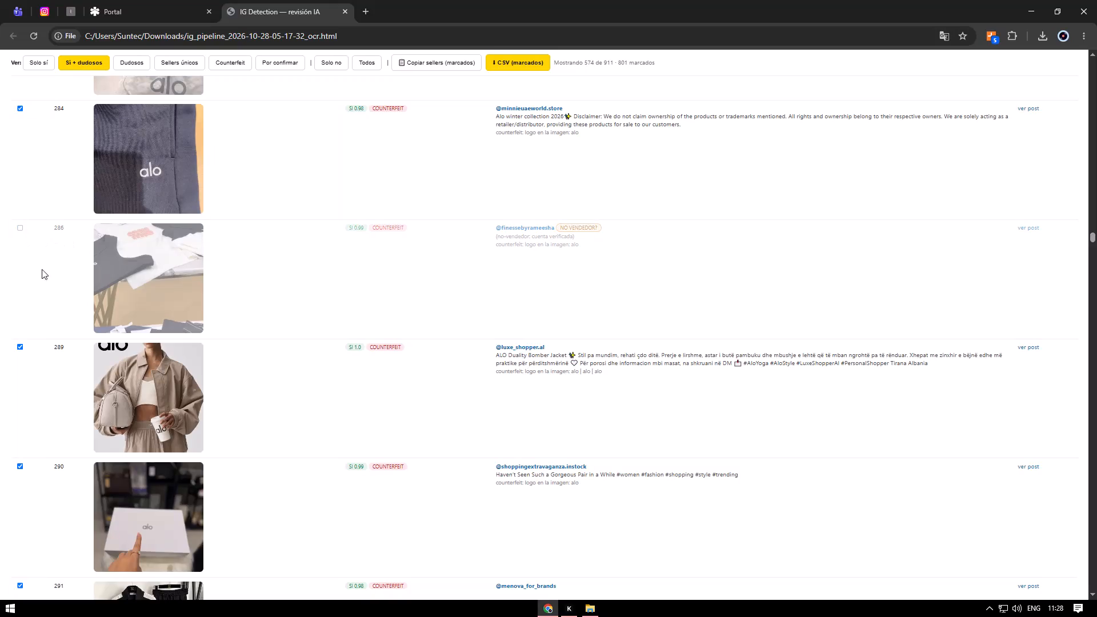
# Review the posts after 286 and unmark posts 292 and 293.
pyautogui.scroll(-5, 63, 293)
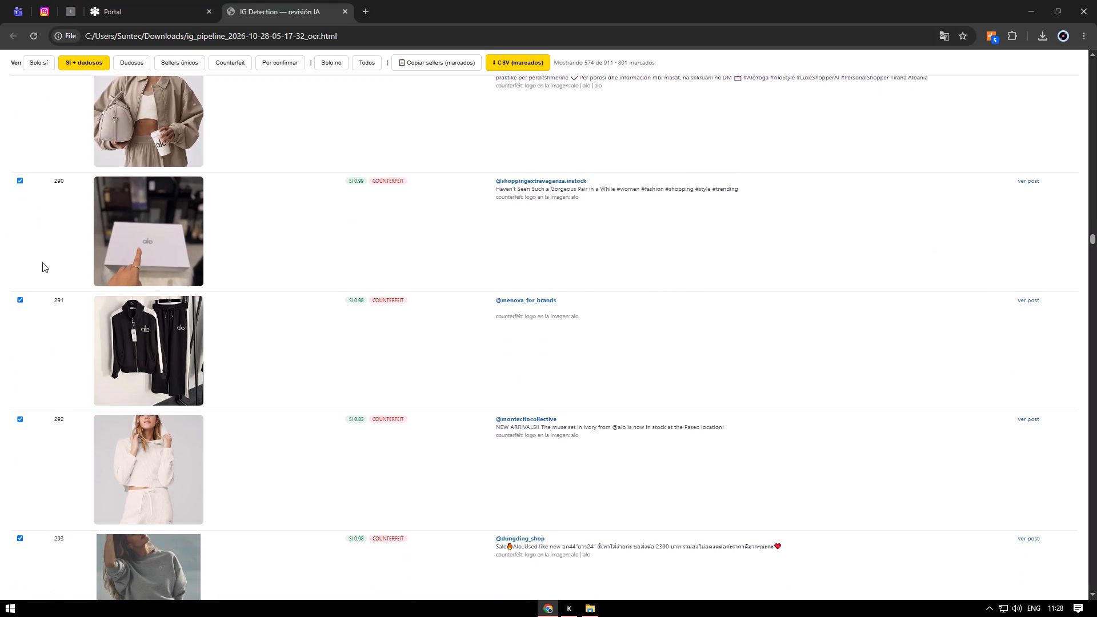
pyautogui.scroll(-2, 42, 262)
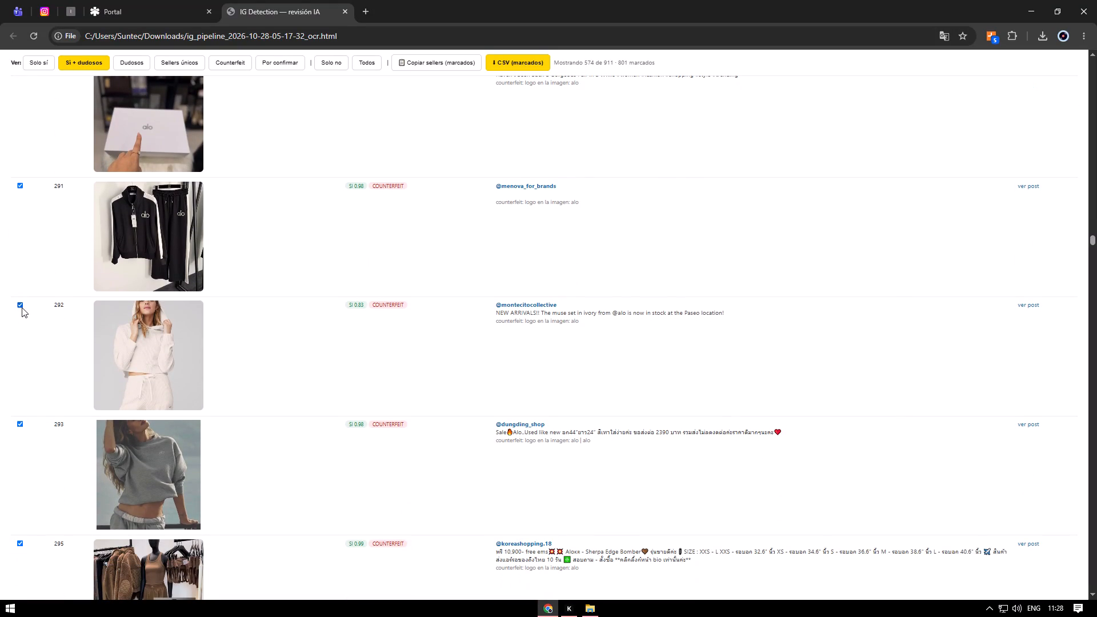
pyautogui.click(21, 306)
pyautogui.scroll(-3, 21, 304)
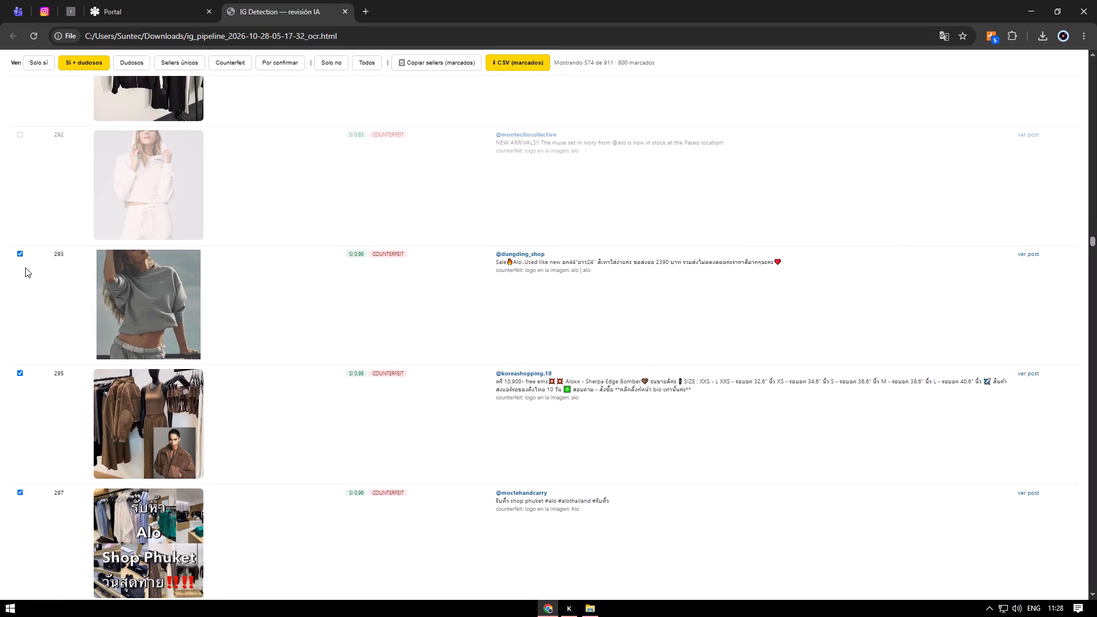
pyautogui.click(19, 254)
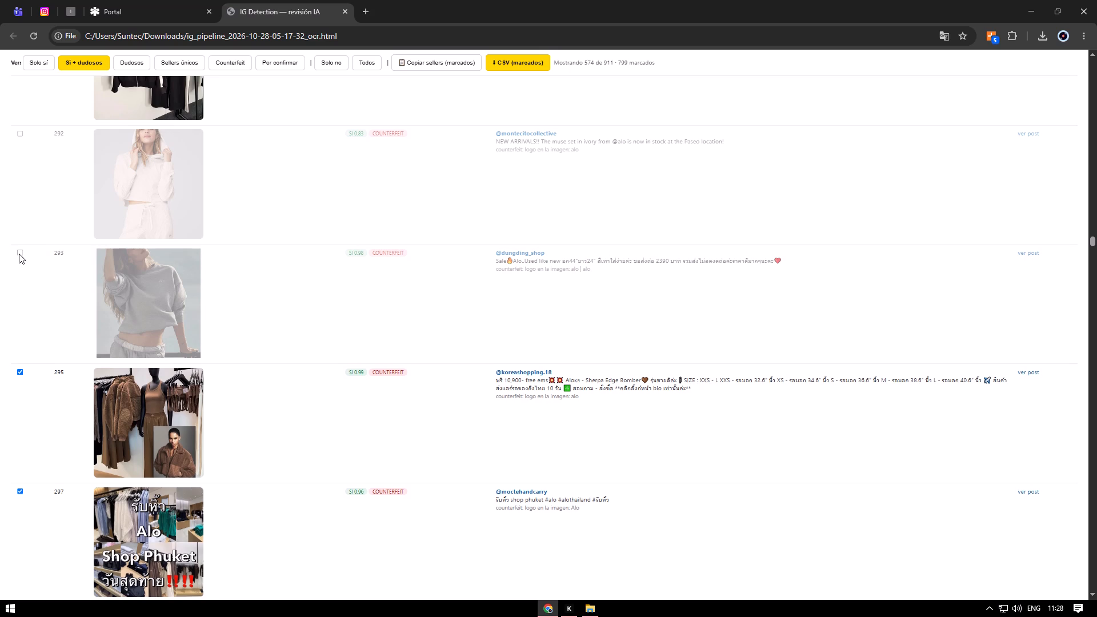
# Review the posts after 293 and unmark posts 297 and 298.
pyautogui.scroll(-5, 19, 254)
pyautogui.click(19, 208)
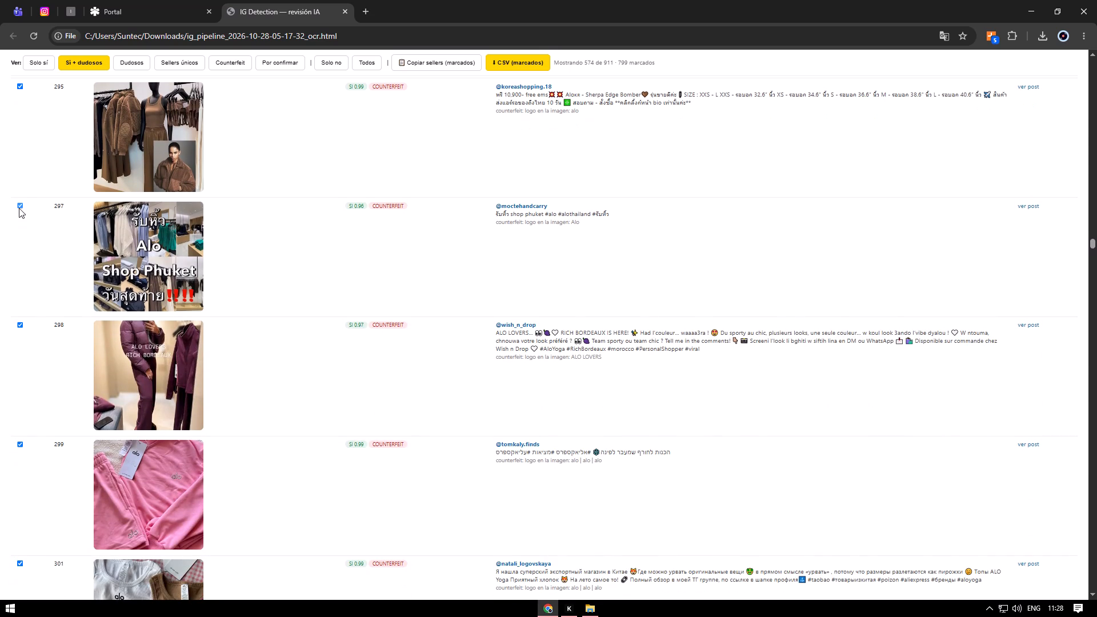
pyautogui.scroll(-3, 30, 230)
pyautogui.click(20, 155)
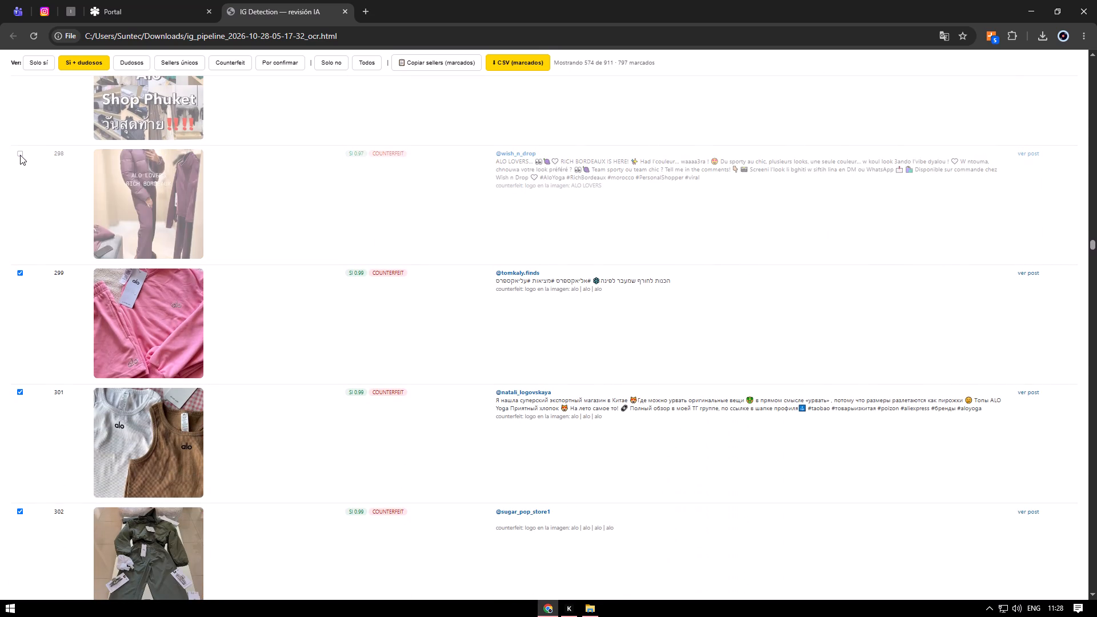
# Review the posts after 298 and unmark post 319, showing the Alo slippers.
pyautogui.scroll(-3, 21, 155)
pyautogui.scroll(-6, 39, 209)
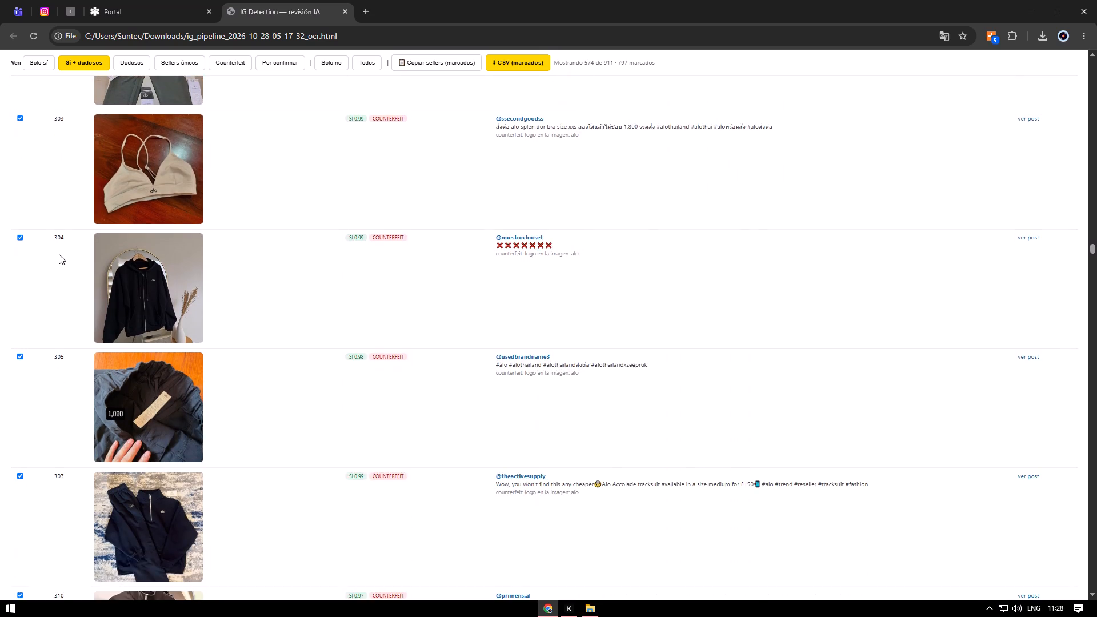
pyautogui.scroll(-5, 61, 256)
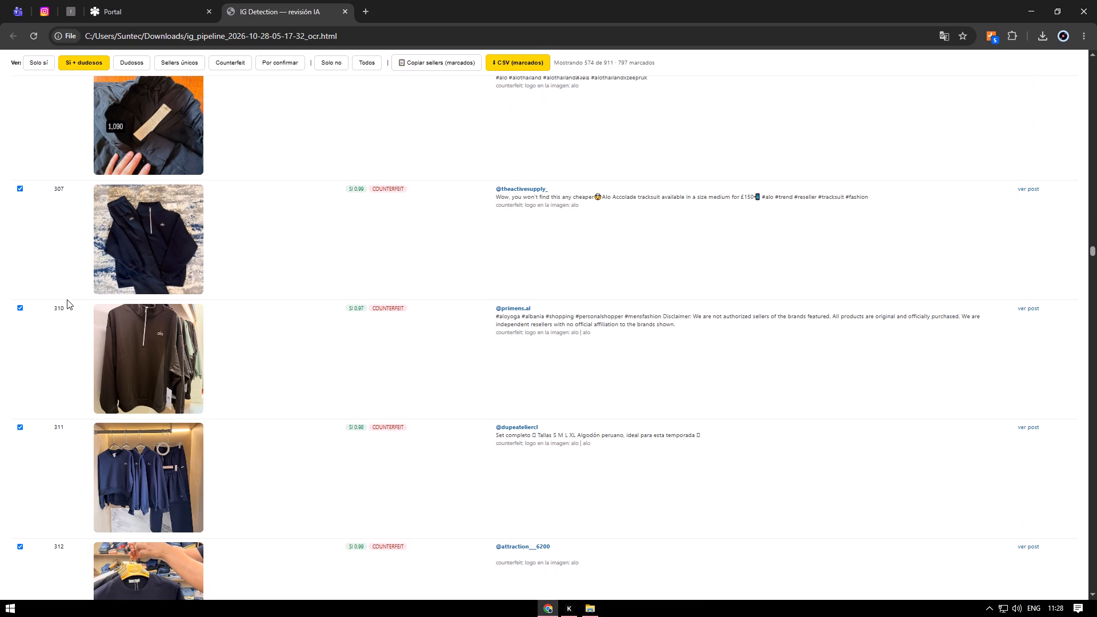
pyautogui.scroll(-3, 67, 287)
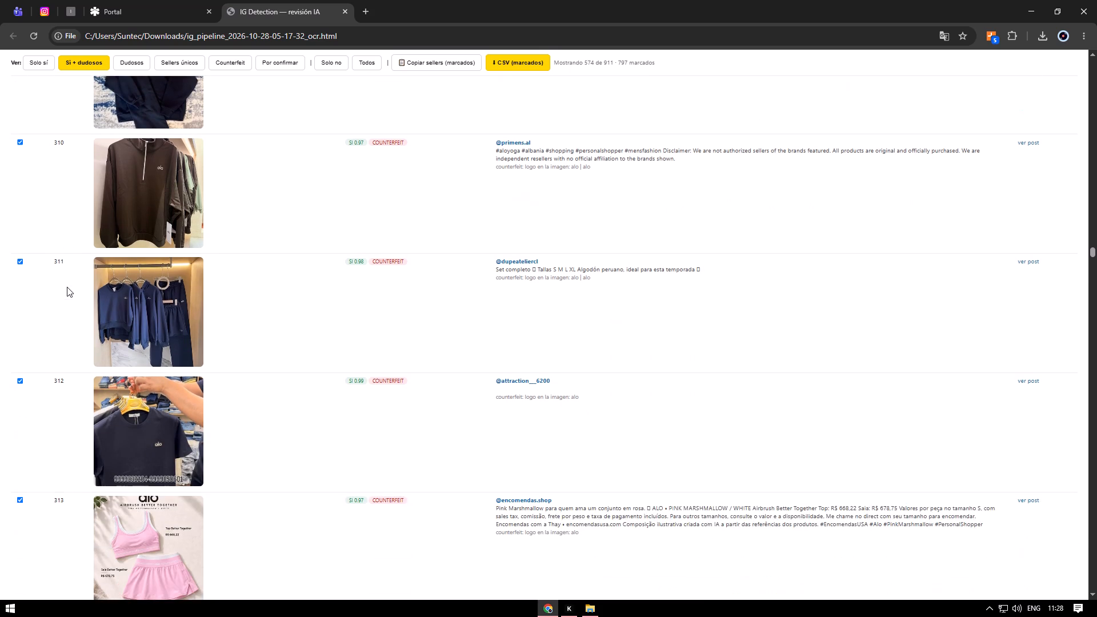
pyautogui.scroll(-8, 90, 287)
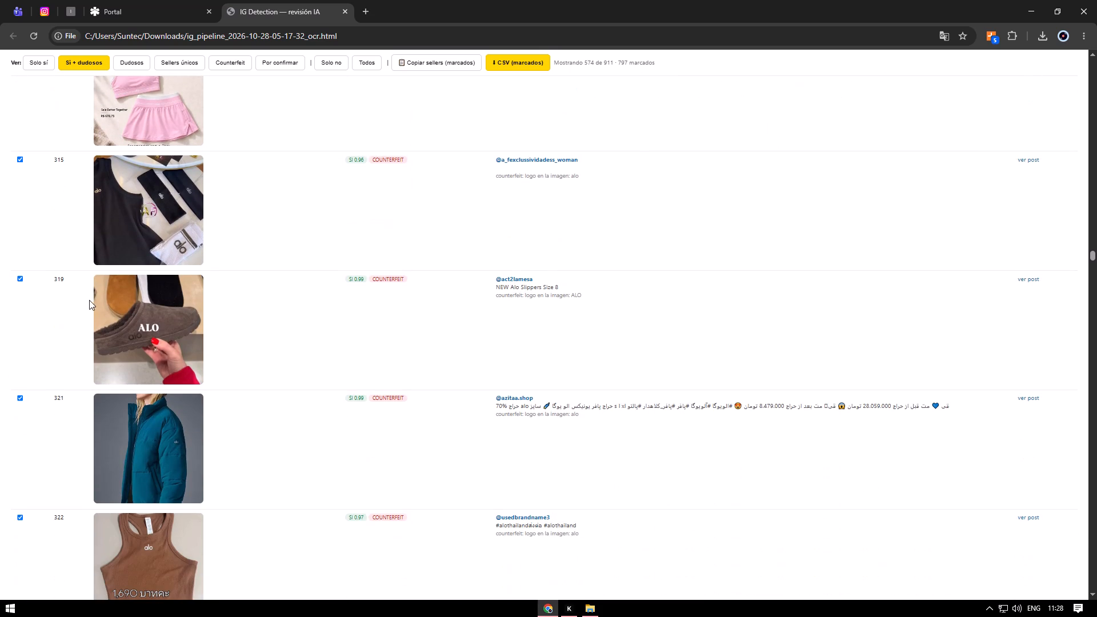
pyautogui.click(19, 278)
# Review the posts after 319 and unmark the consecutive posts 330, 331 and 332.
pyautogui.scroll(-3, 19, 278)
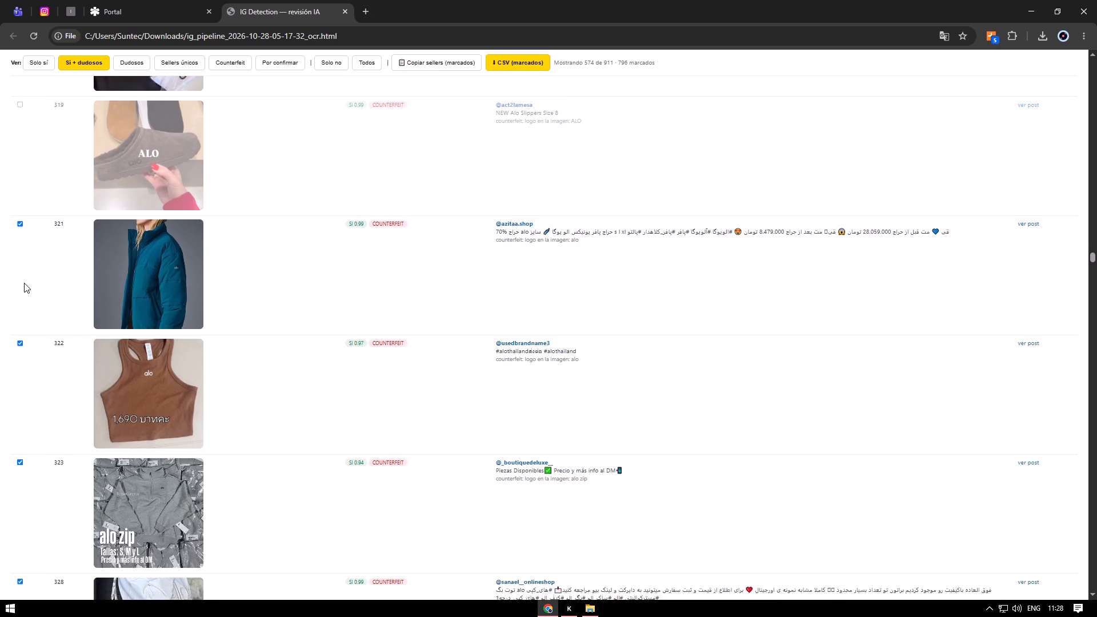
pyautogui.scroll(-8, 24, 283)
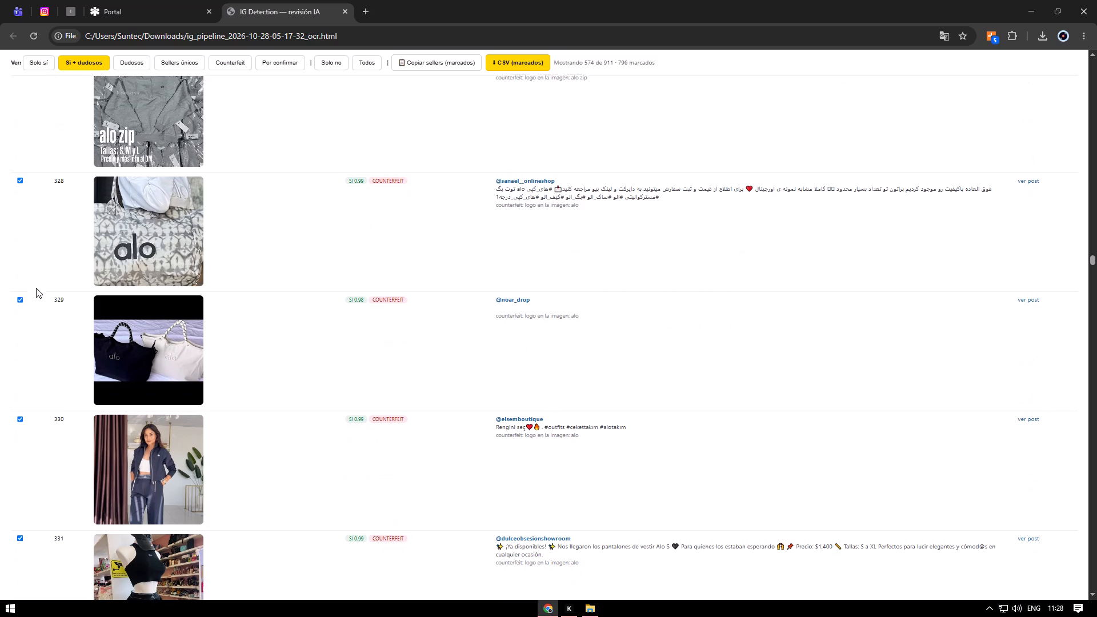
pyautogui.scroll(-1, 36, 288)
pyautogui.click(18, 307)
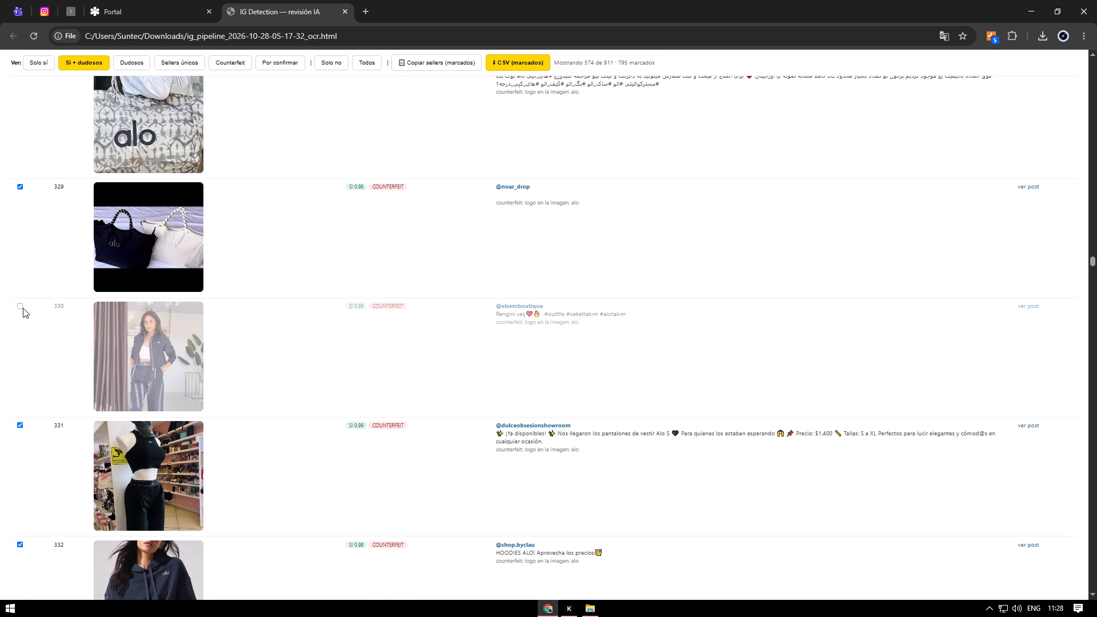
pyautogui.scroll(-3, 23, 308)
pyautogui.click(18, 255)
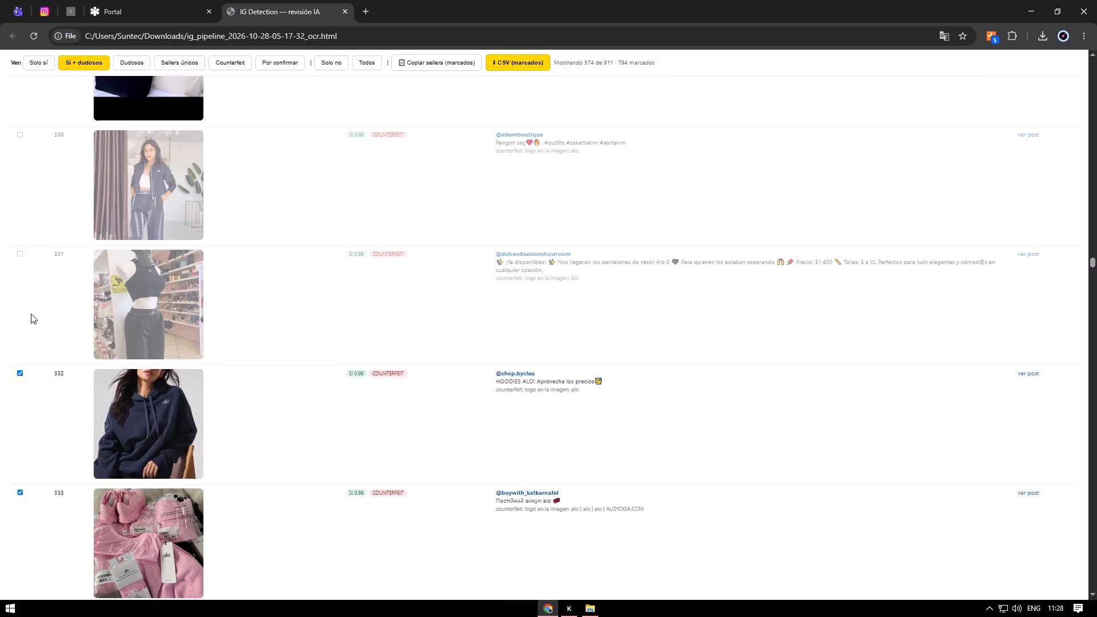
pyautogui.scroll(-1, 31, 314)
pyautogui.click(18, 315)
# Review the posts after 332 and unmark post 337, showing the wall of socks.
pyautogui.scroll(-5, 19, 315)
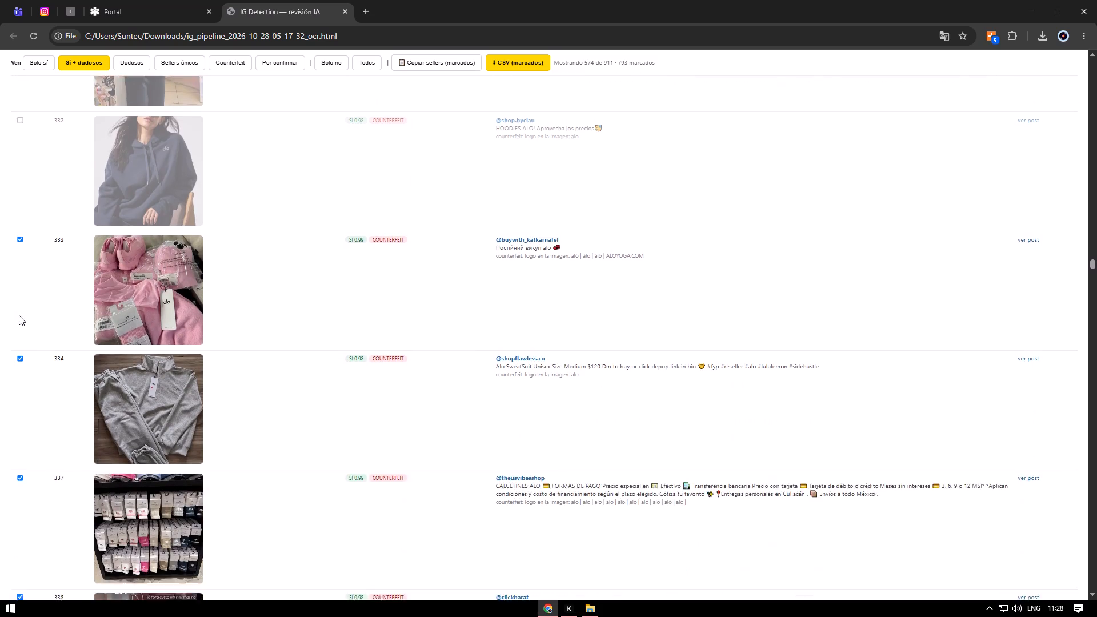
pyautogui.click(22, 387)
# Review the posts after 337 and unmark post 338, showing the pink Alo item with a Shopee link.
pyautogui.scroll(-3, 79, 347)
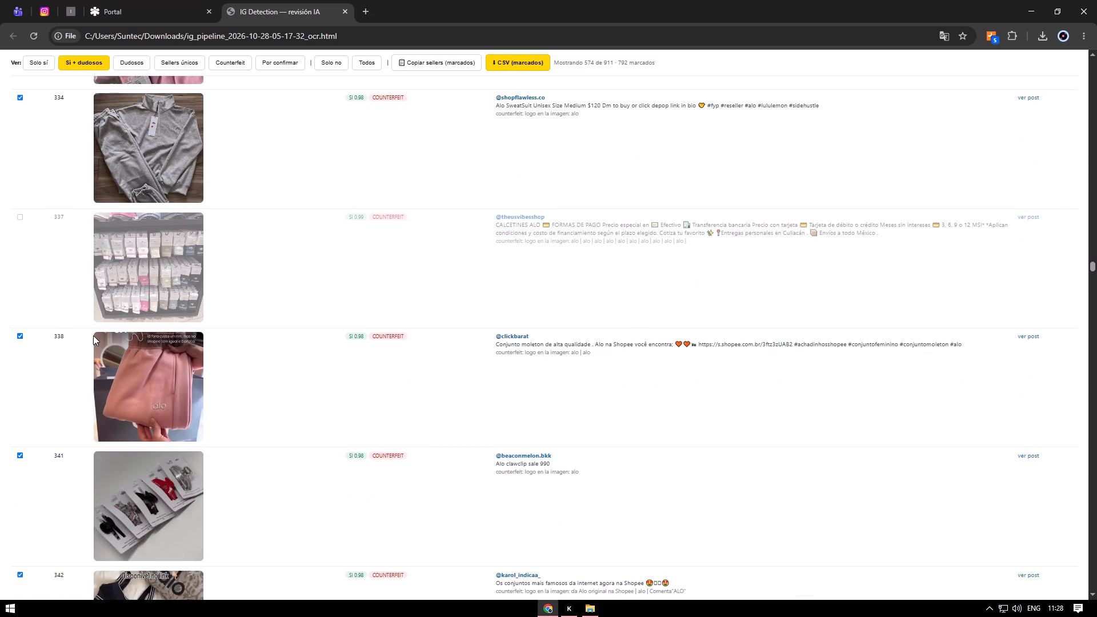
pyautogui.scroll(-4, 150, 337)
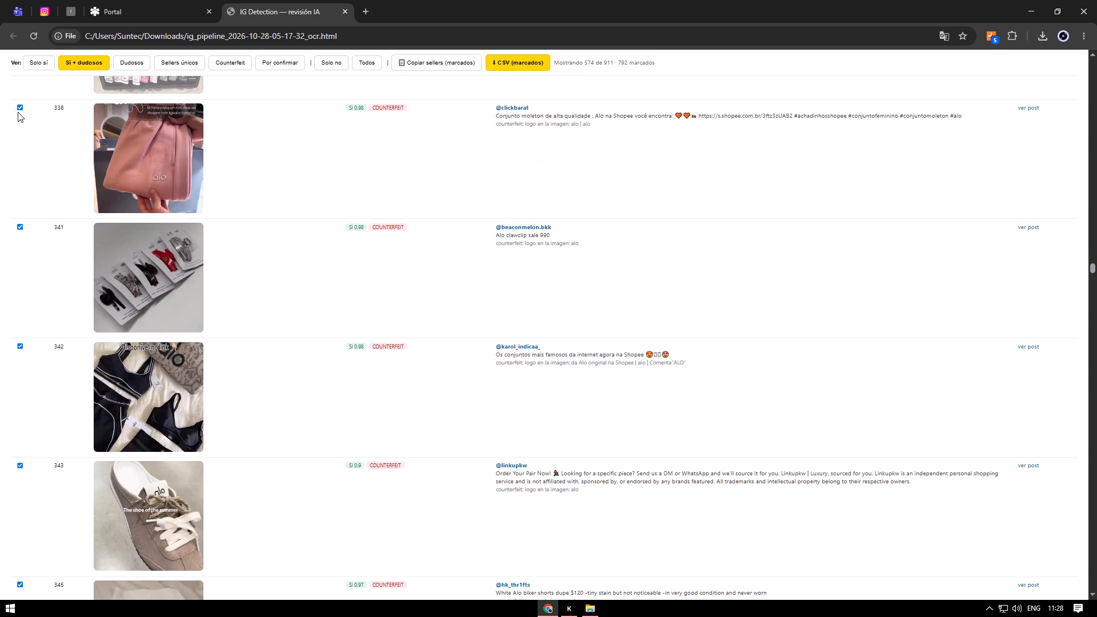
pyautogui.click(17, 107)
# Review the posts after 338 and unmark one unsuitable post between 355 and 366.
pyautogui.scroll(-3, 121, 170)
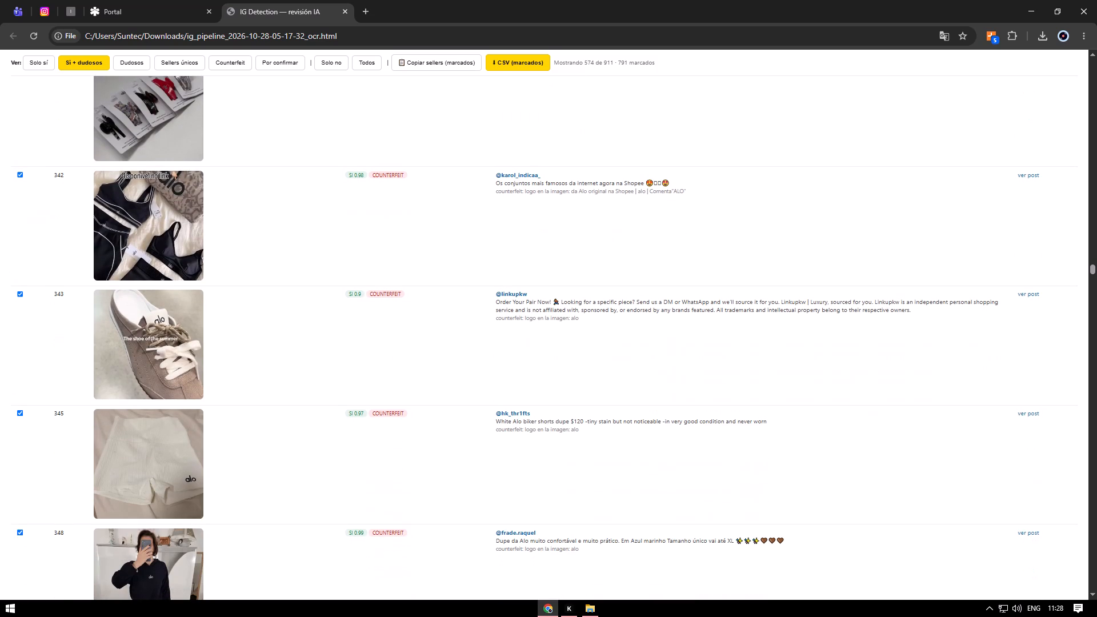
pyautogui.scroll(-5, 153, 190)
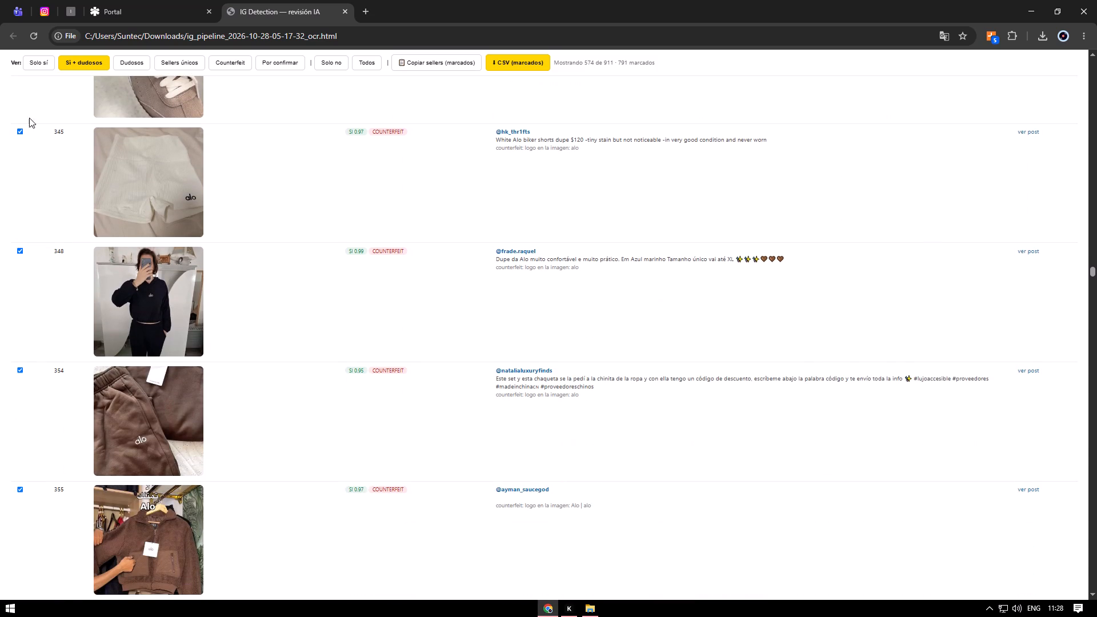
pyautogui.scroll(-5, 71, 159)
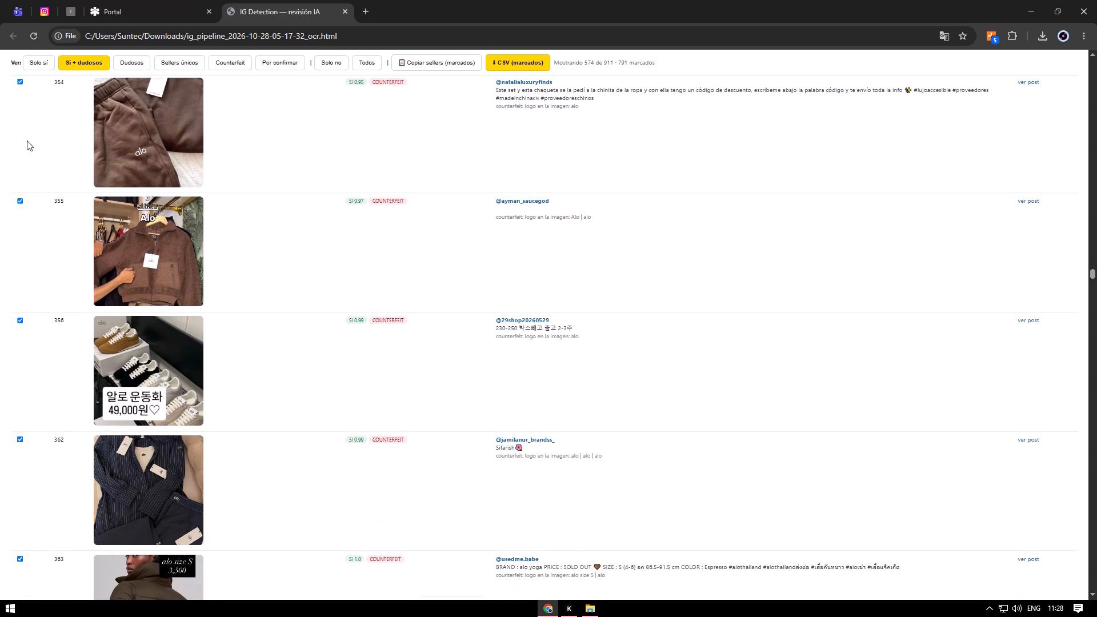
pyautogui.scroll(-3, 30, 146)
pyautogui.click(21, 148)
# Review the following posts up to 376 and unmark post 376, showing the store display of caps and socks.
pyautogui.scroll(-8, 21, 148)
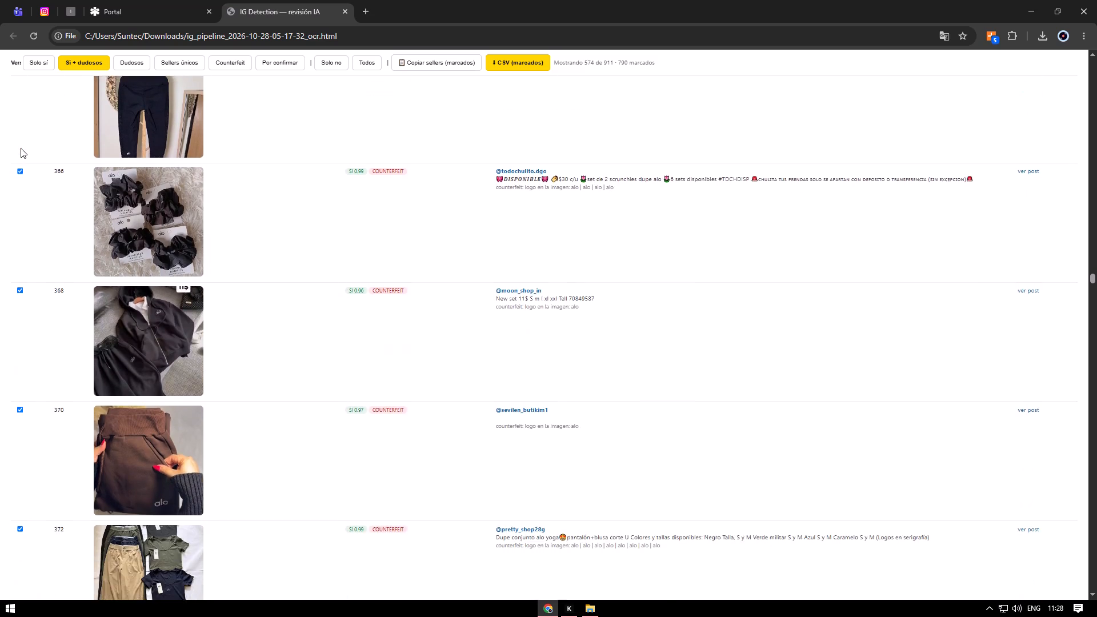
pyautogui.scroll(-12, 21, 148)
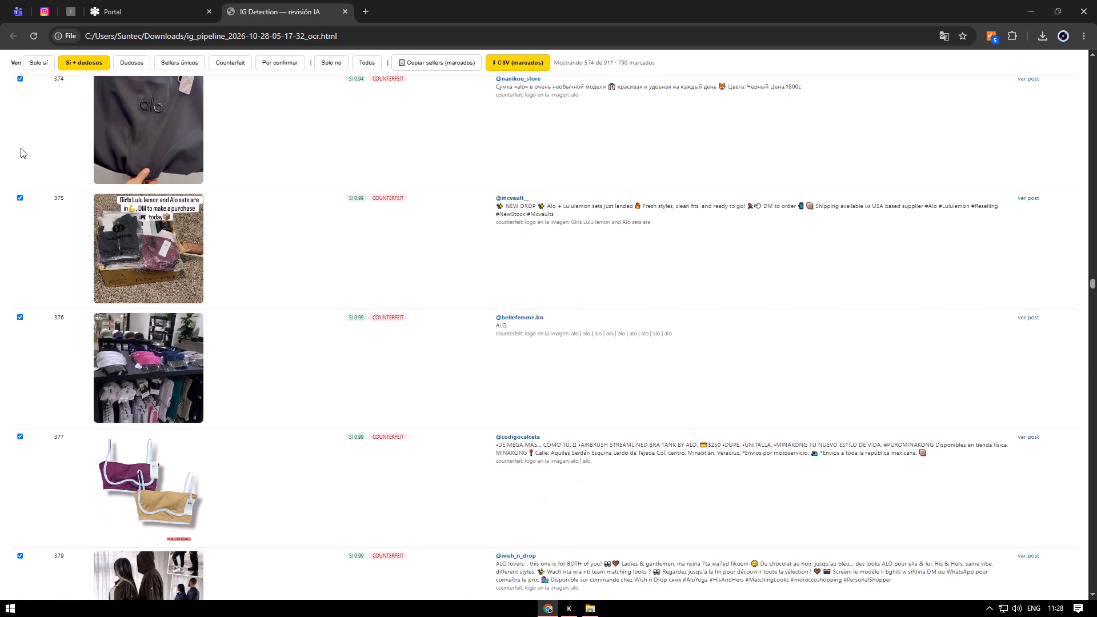
pyautogui.scroll(-5, 21, 148)
pyautogui.scroll(2, 21, 148)
pyautogui.click(19, 146)
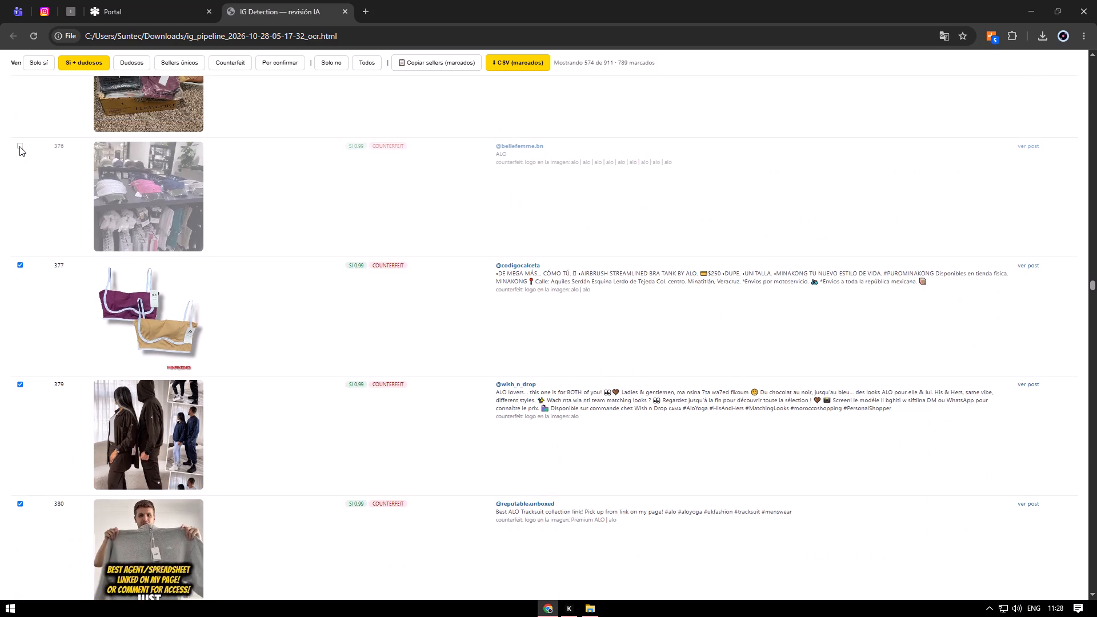
# Examine the images and captions of posts 377 to 384, comparing the tracksuit, sweater and vendor posts.
pyautogui.scroll(-7, 19, 146)
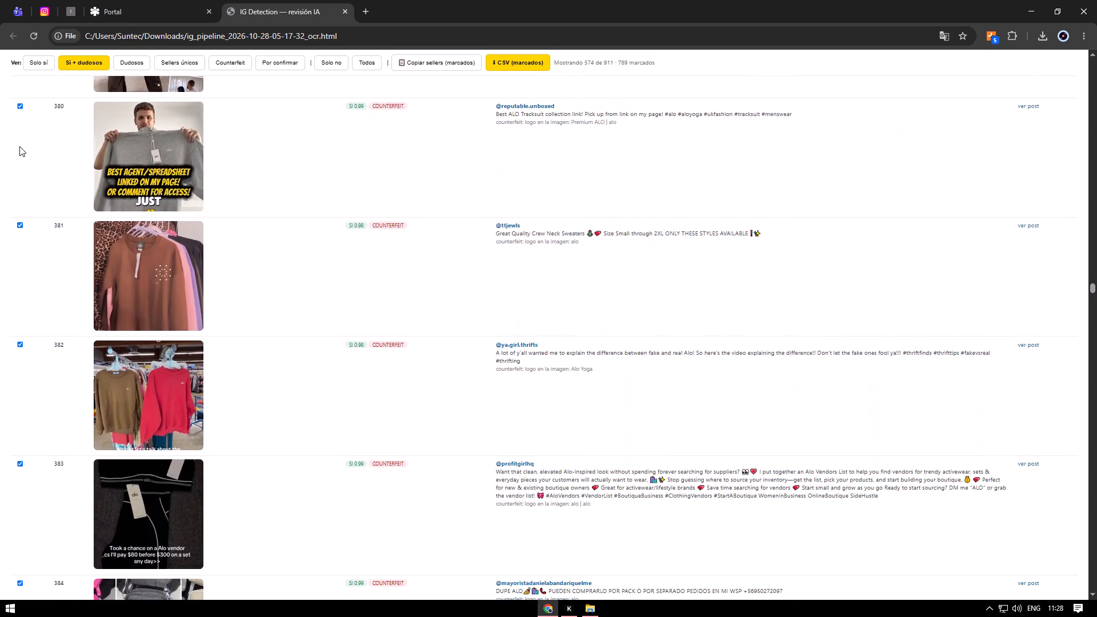
pyautogui.scroll(1, 19, 146)
pyautogui.scroll(-3, 19, 146)
pyautogui.scroll(3, 19, 146)
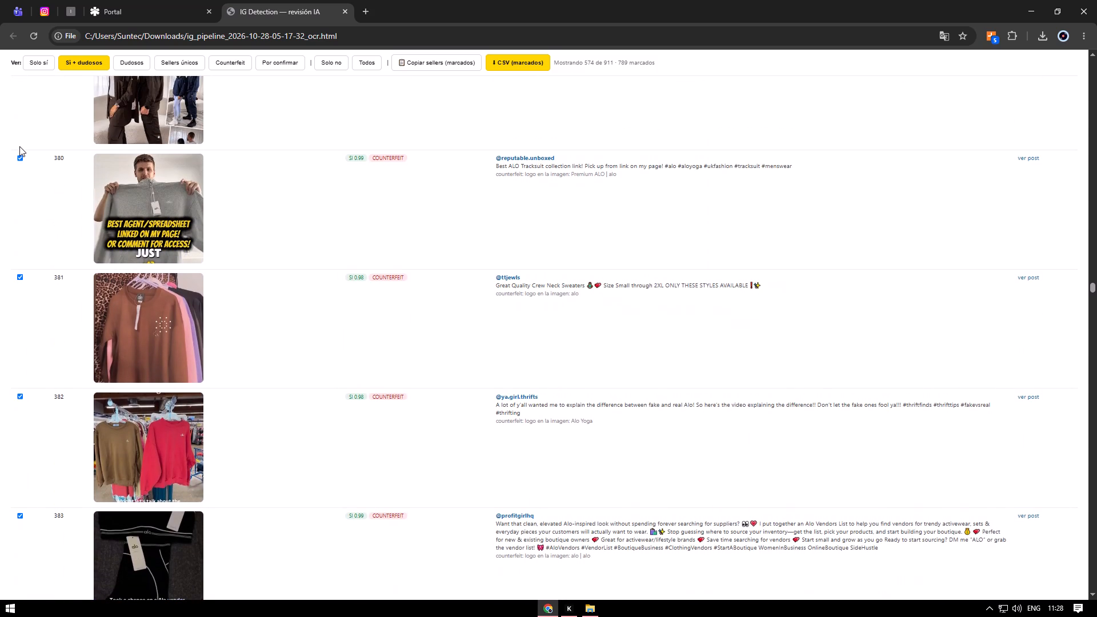
pyautogui.scroll(-6, 19, 146)
pyautogui.scroll(4, 19, 146)
pyautogui.scroll(-1, 19, 146)
pyautogui.scroll(2, 19, 146)
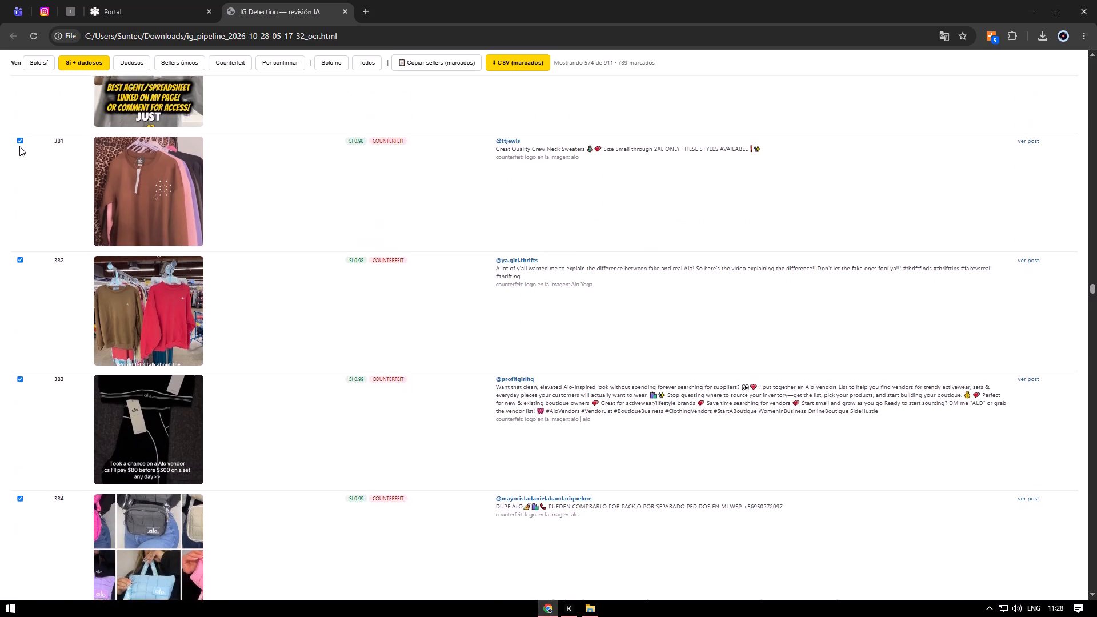
pyautogui.scroll(1, 19, 146)
pyautogui.scroll(-4, 21, 160)
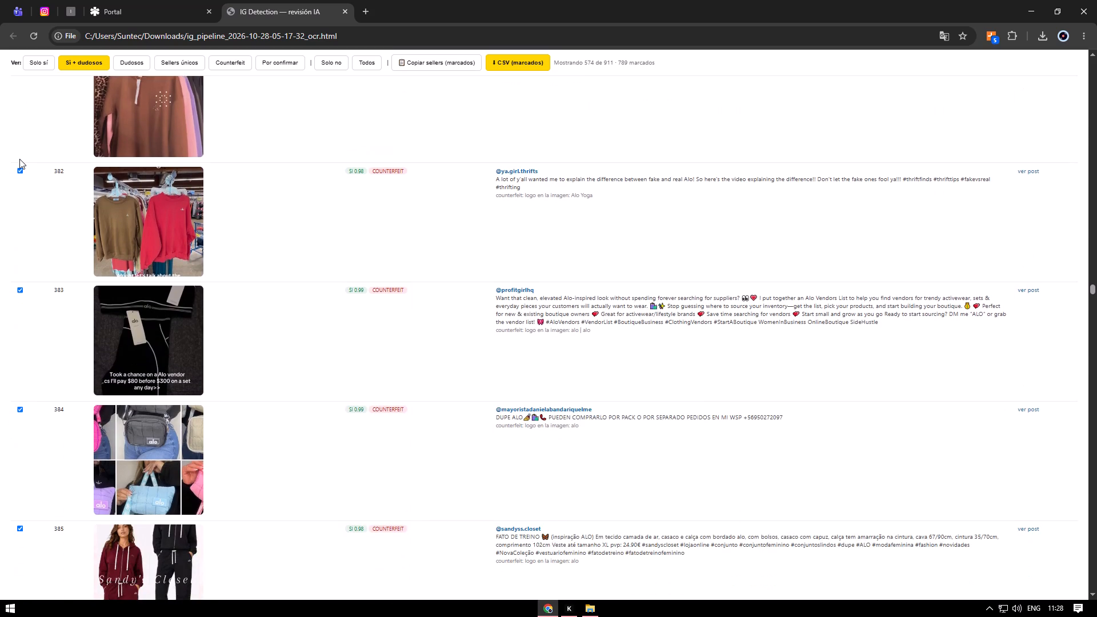
# Review the posts from 385 onward and unmark post 409, showing the boots in boxes.
pyautogui.scroll(-9, 19, 159)
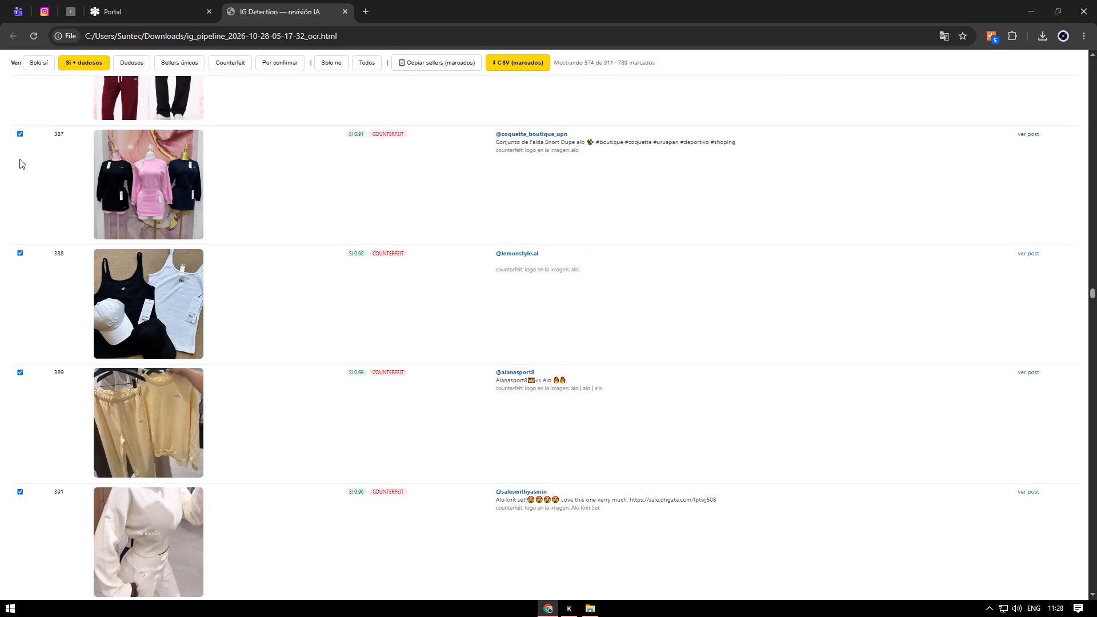
pyautogui.scroll(-12, 19, 159)
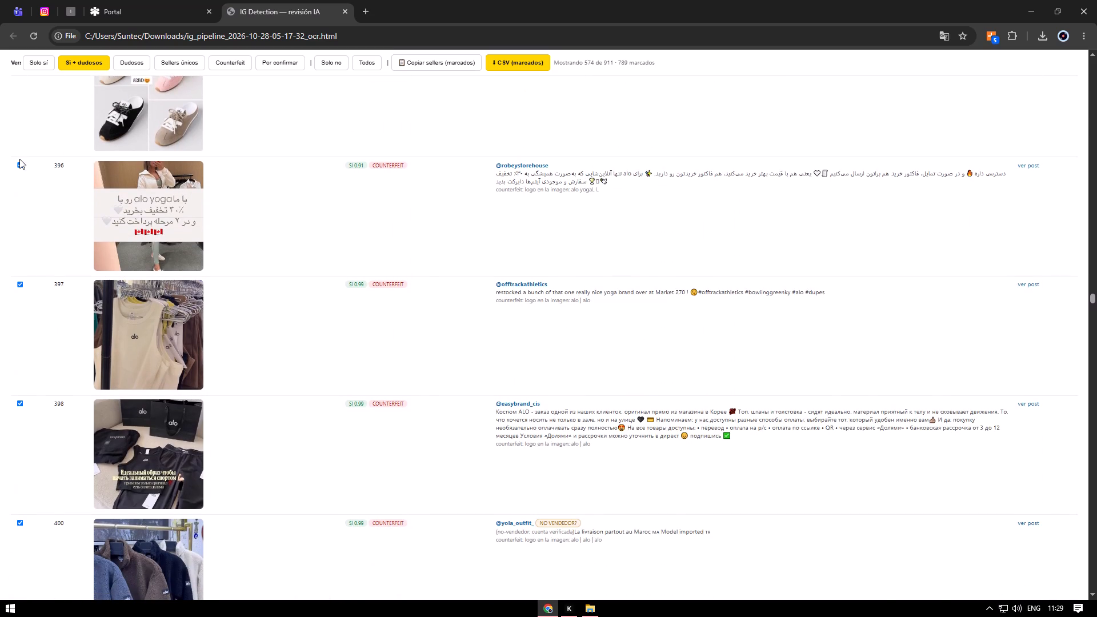
pyautogui.scroll(-7, 19, 159)
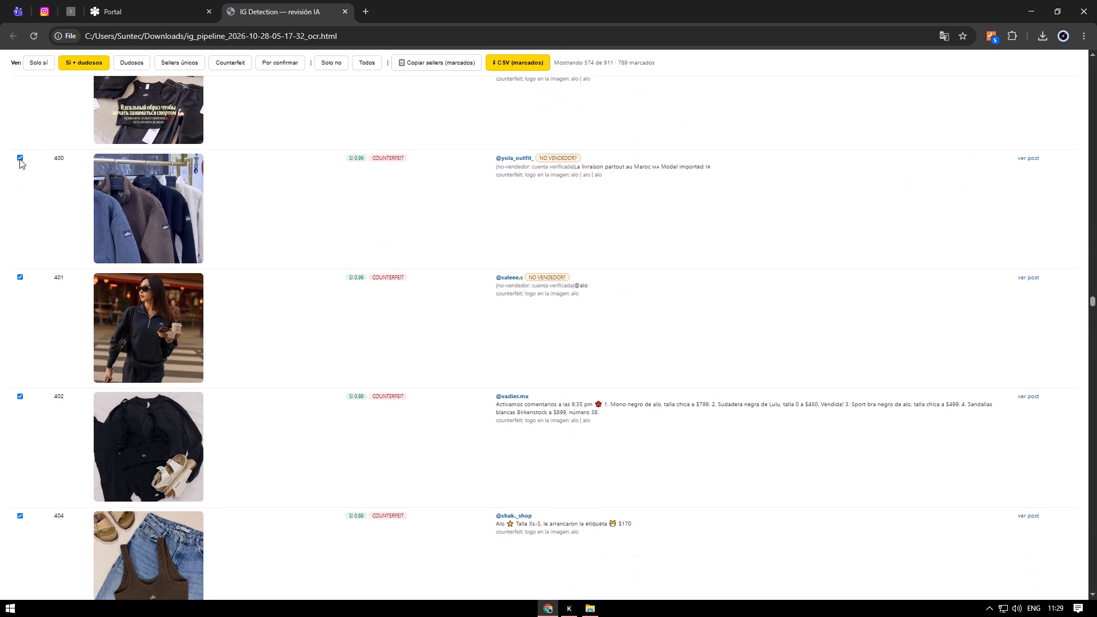
pyautogui.scroll(-4, 18, 122)
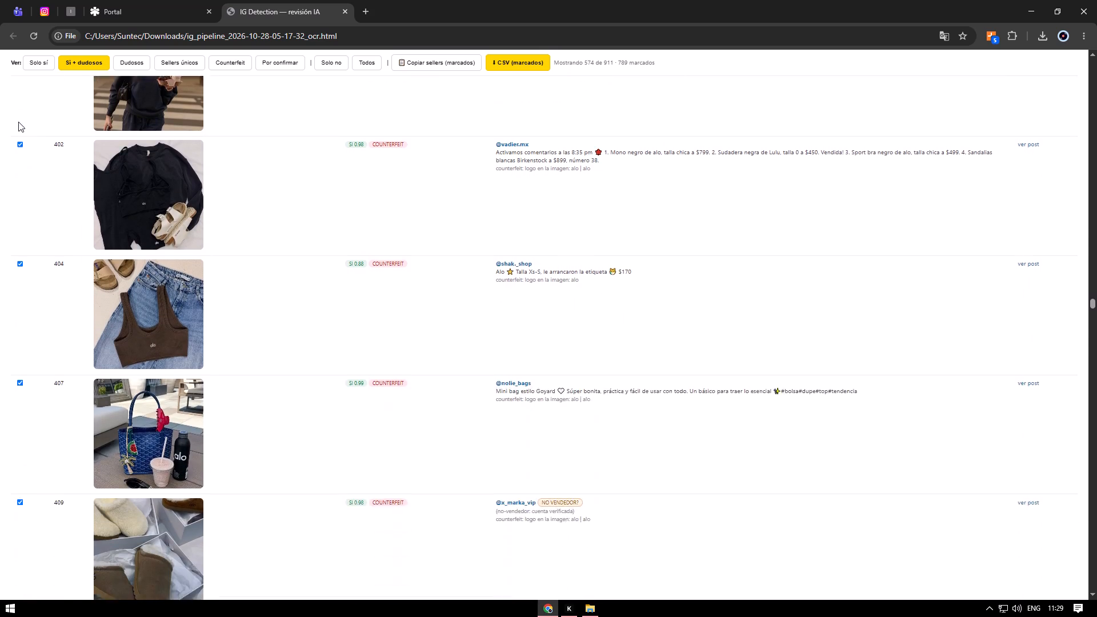
pyautogui.scroll(-4, 18, 122)
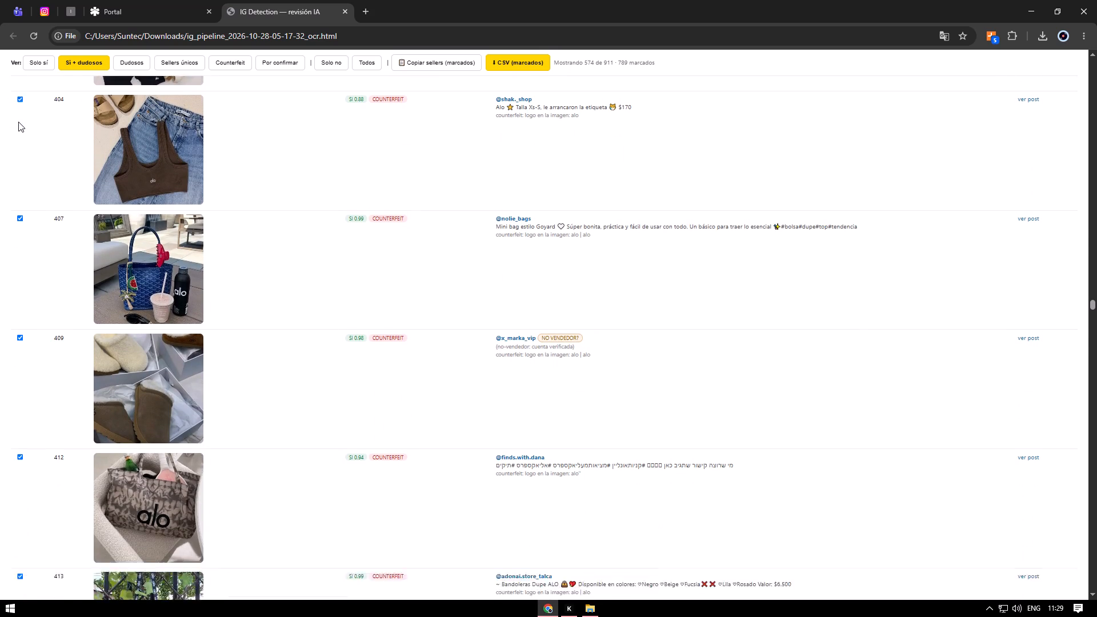
pyautogui.scroll(-3, 18, 122)
pyautogui.scroll(2, 18, 122)
pyautogui.click(21, 200)
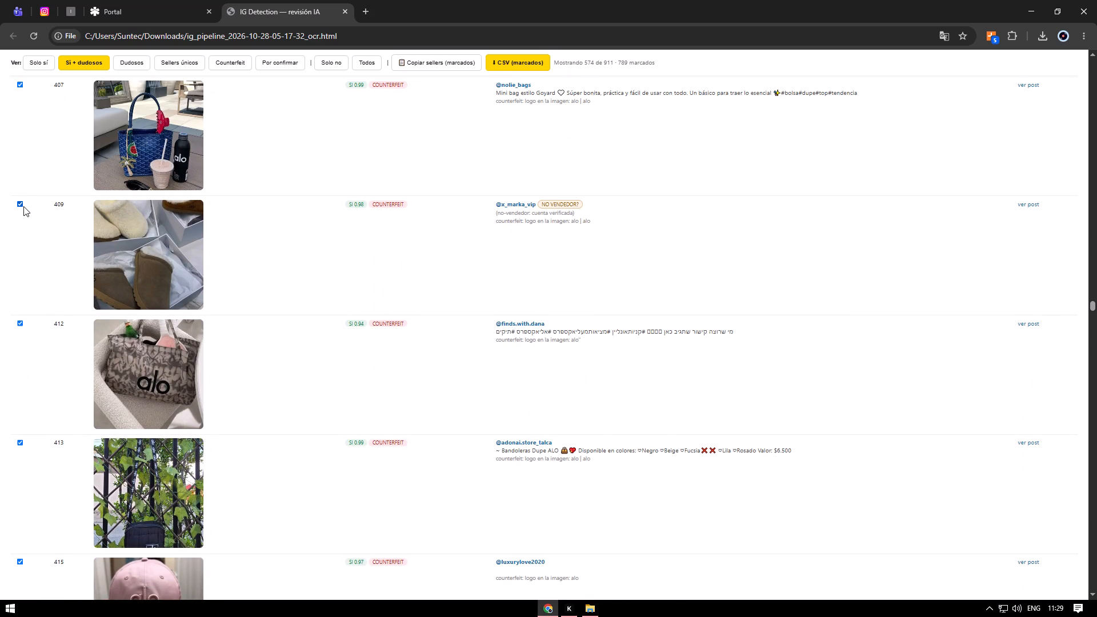
pyautogui.click(23, 206)
pyautogui.click(20, 204)
# Review the posts after 409 and unmark post 413, showing the black bag, and post 418, showing the blue top.
pyautogui.scroll(-5, 69, 198)
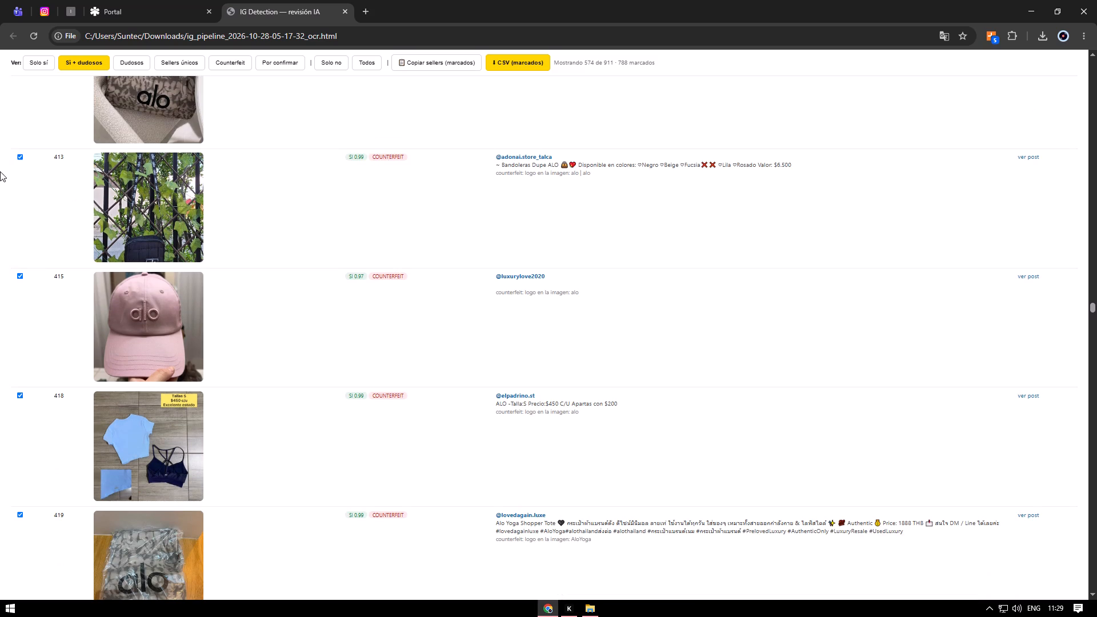
pyautogui.click(19, 157)
pyautogui.scroll(-4, 109, 193)
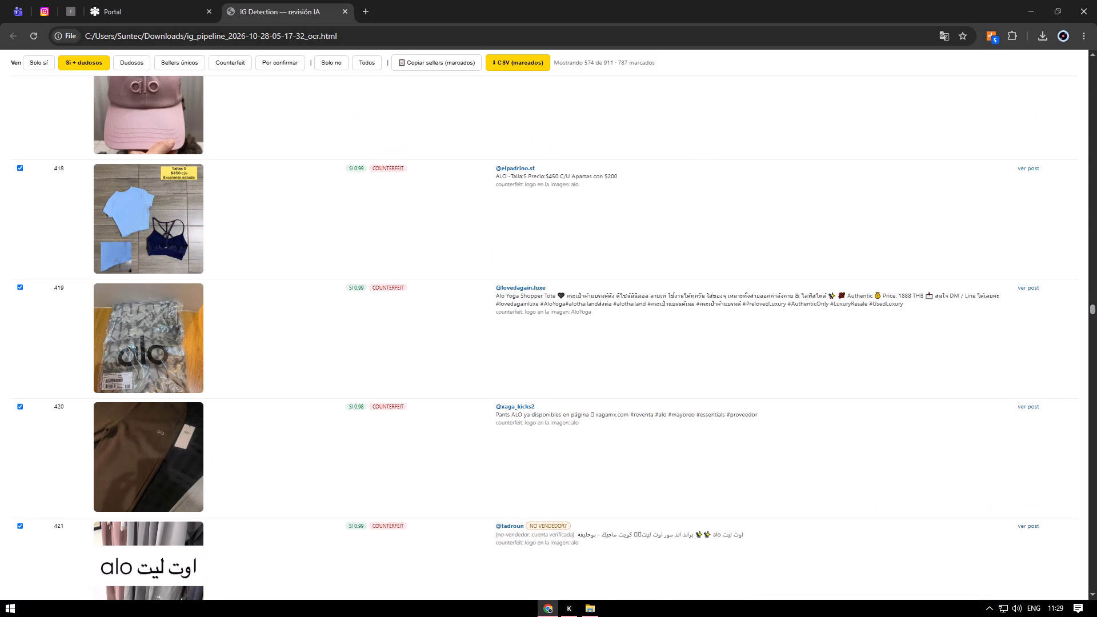
pyautogui.click(23, 167)
pyautogui.click(19, 167)
# Review the posts after 418 and unmark posts 425, 430 and 431.
pyautogui.scroll(-4, 82, 220)
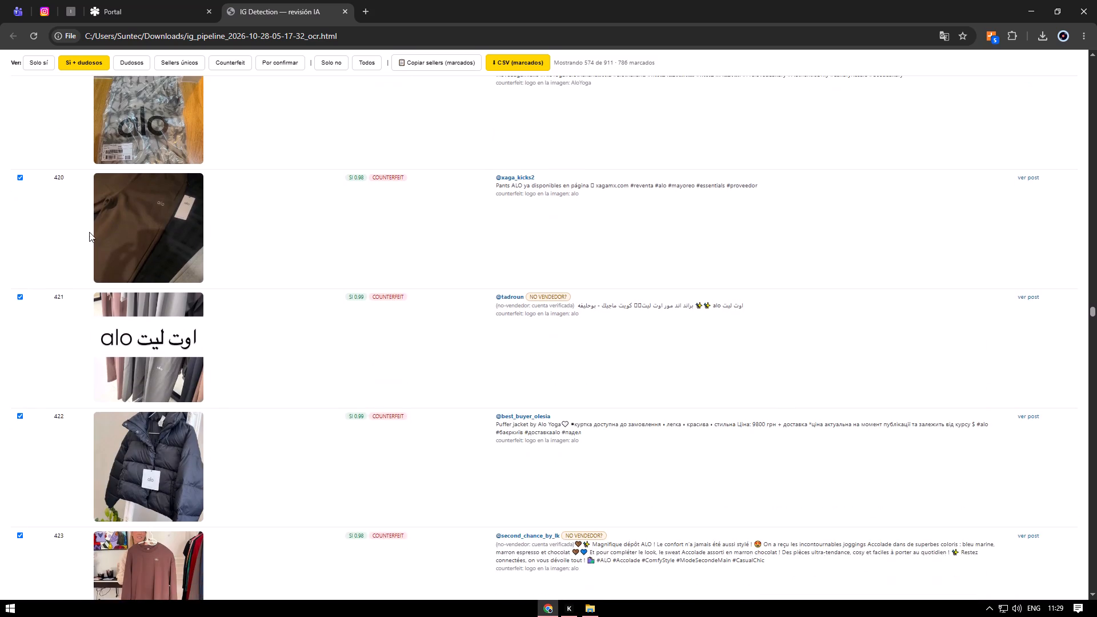
pyautogui.scroll(-7, 90, 234)
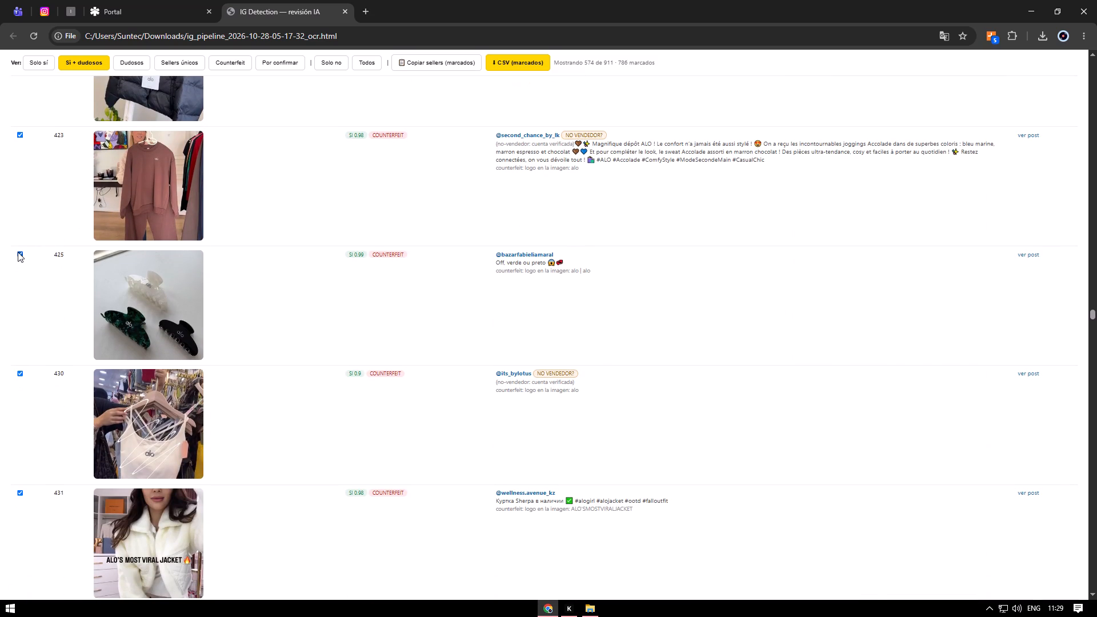
pyautogui.click(18, 252)
pyautogui.scroll(-3, 74, 245)
pyautogui.click(20, 202)
pyautogui.scroll(-4, 21, 202)
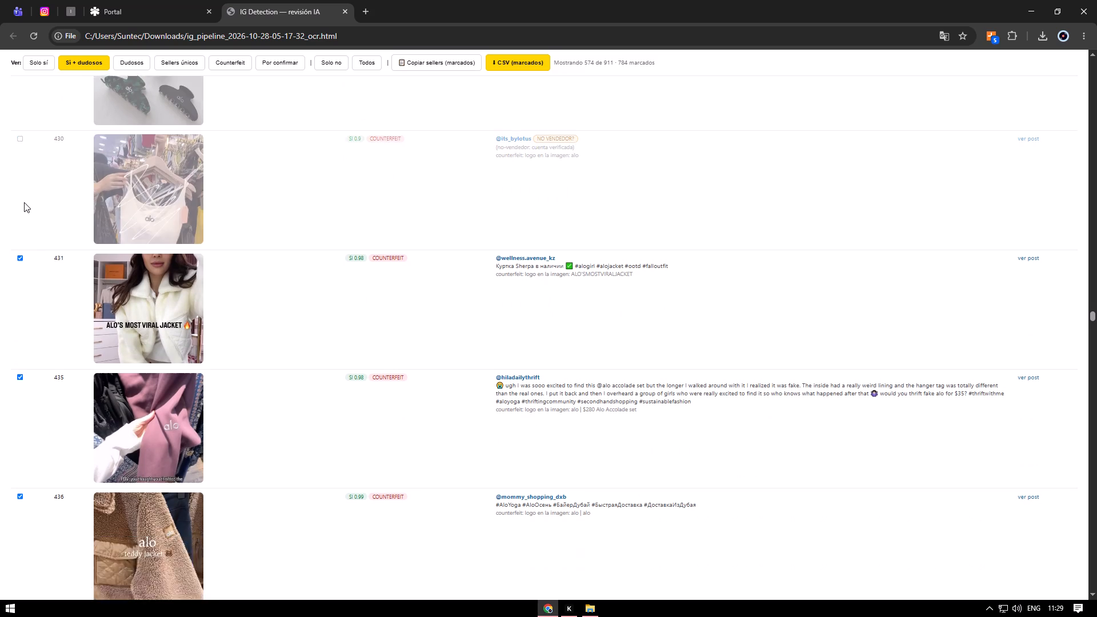
pyautogui.scroll(1, 26, 199)
pyautogui.click(21, 151)
# Review the posts after 431 and unmark post 442, showing the tote listing, and post 440, showing the pink shoes.
pyautogui.scroll(-1, 39, 229)
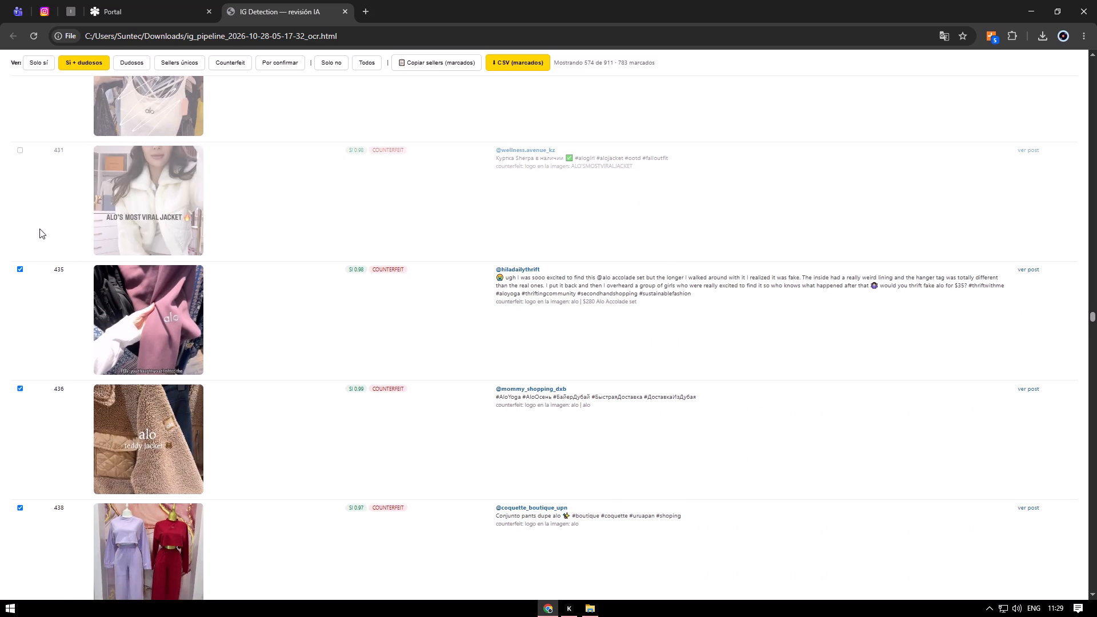
pyautogui.scroll(-7, 39, 229)
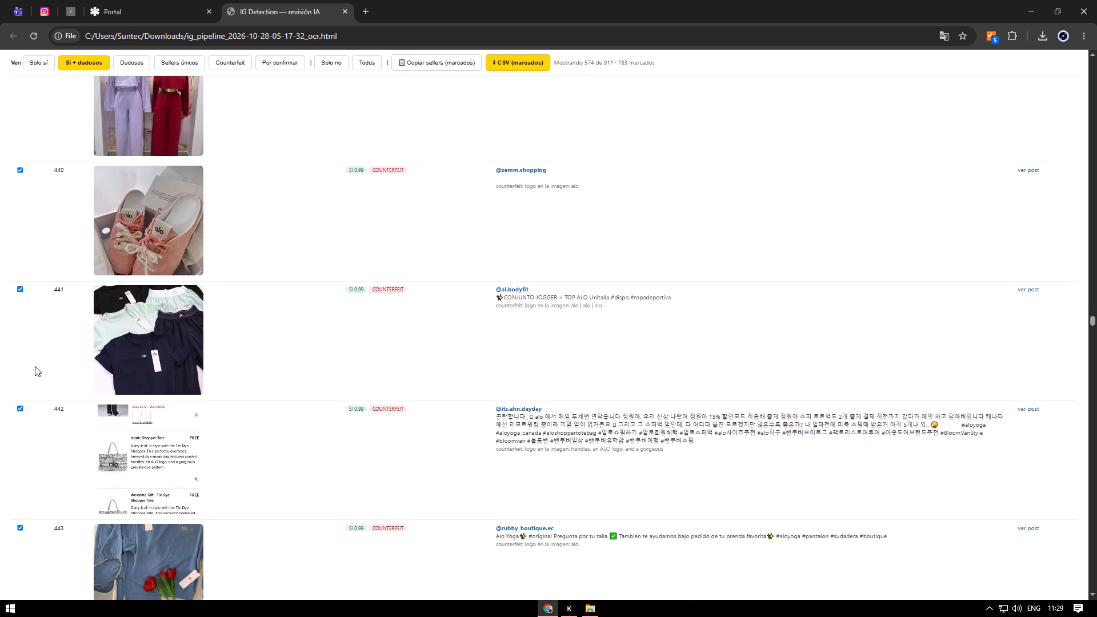
pyautogui.click(20, 406)
pyautogui.click(17, 168)
# Review the posts after 442 and unmark posts 443, 446 and 447.
pyautogui.scroll(-4, 57, 222)
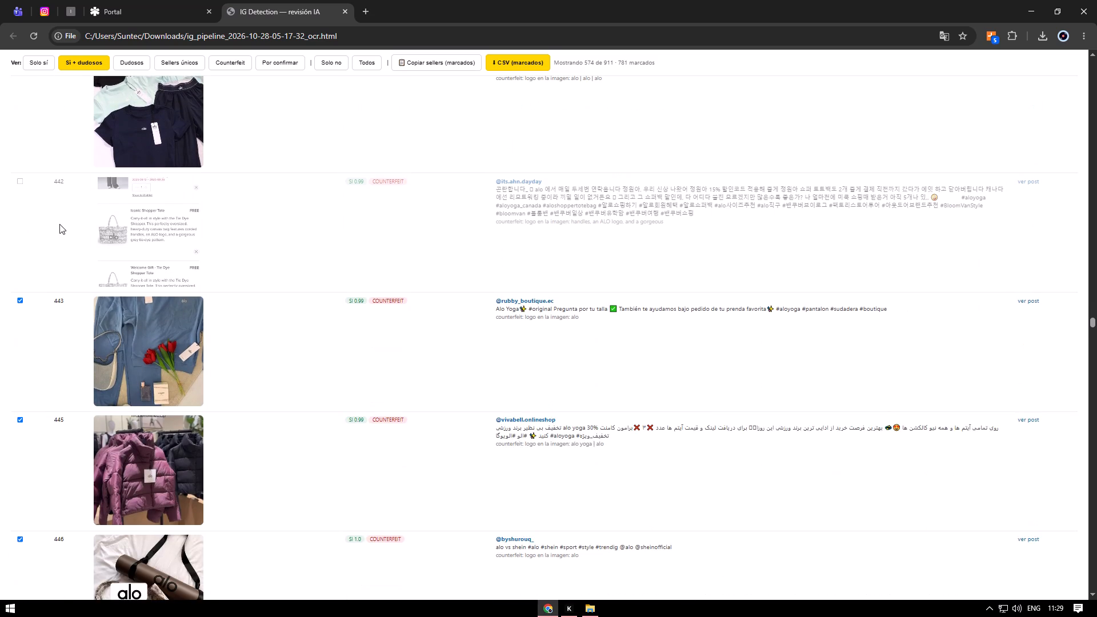
pyautogui.scroll(-3, 70, 242)
pyautogui.click(21, 128)
pyautogui.scroll(-2, 53, 223)
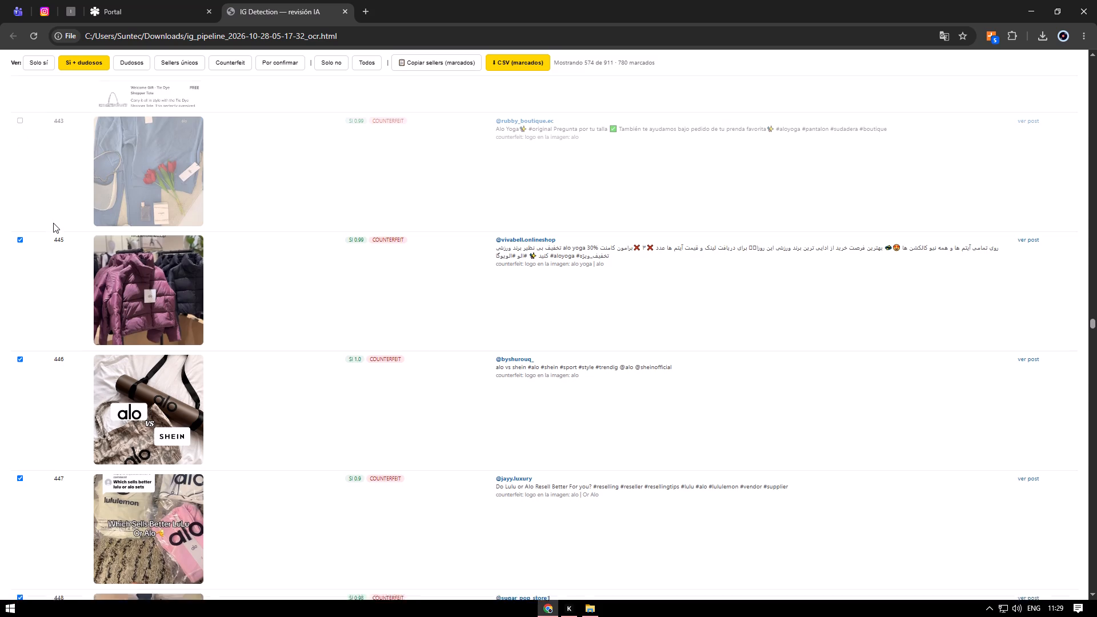
pyautogui.scroll(-2, 53, 223)
pyautogui.click(18, 138)
pyautogui.click(17, 254)
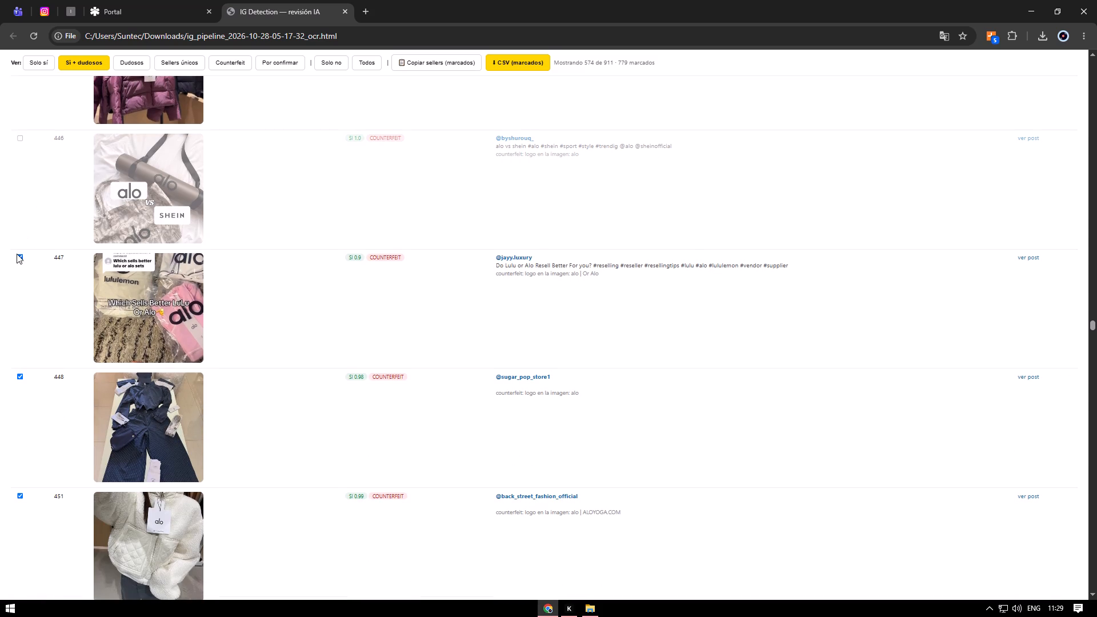
pyautogui.click(22, 256)
# Review the posts after 447 and unmark posts 455, 459 and 463.
pyautogui.scroll(-7, 22, 256)
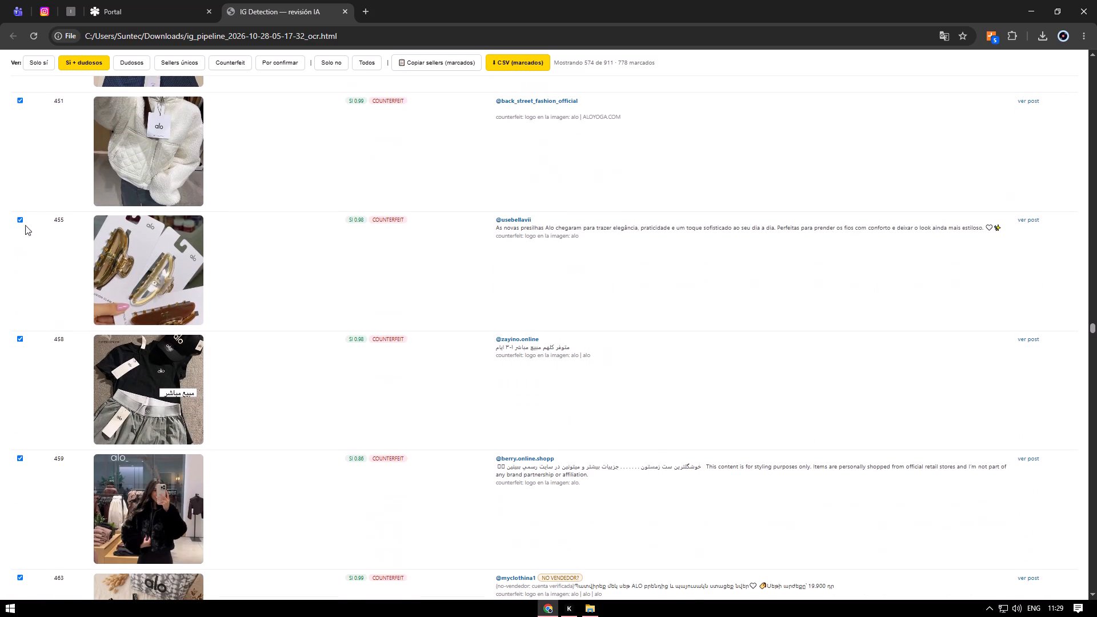
pyautogui.click(19, 214)
pyautogui.scroll(-3, 34, 249)
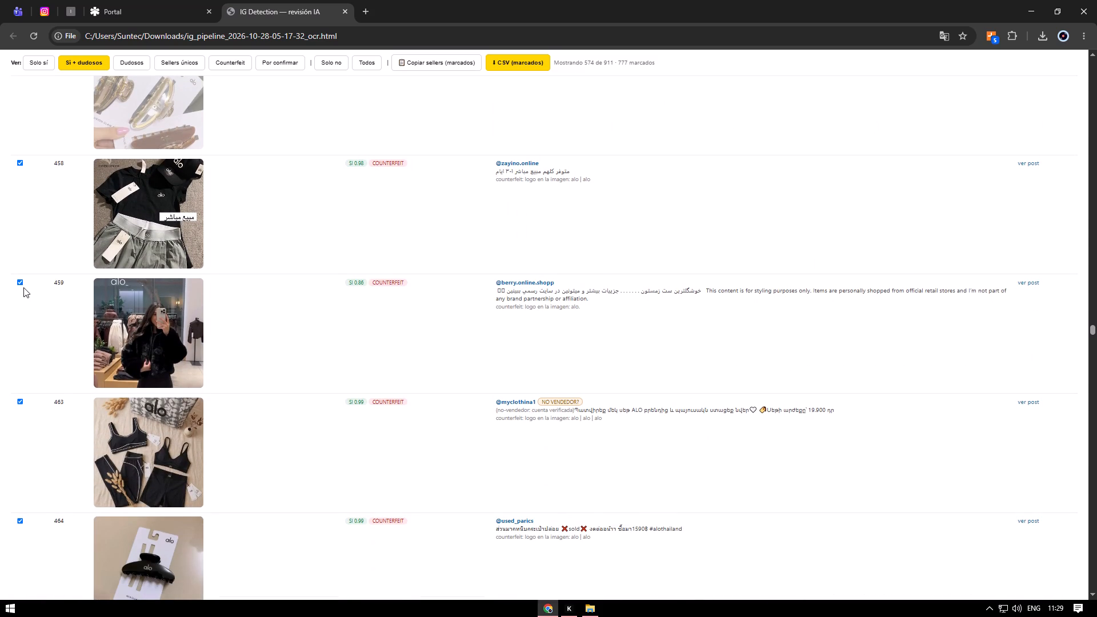
pyautogui.click(19, 281)
pyautogui.scroll(-2, 14, 342)
pyautogui.click(20, 286)
# Review the posts after 463 and unmark posts 466, 472 and 471.
pyautogui.scroll(-3, 20, 286)
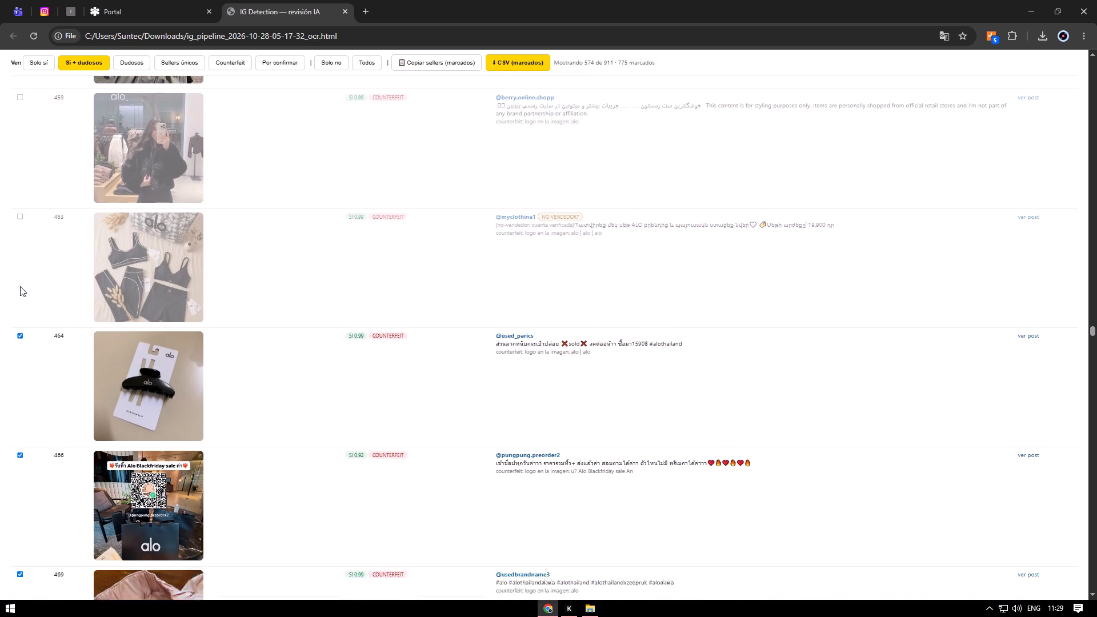
pyautogui.scroll(-2, 20, 286)
pyautogui.click(20, 239)
pyautogui.scroll(-2, 24, 295)
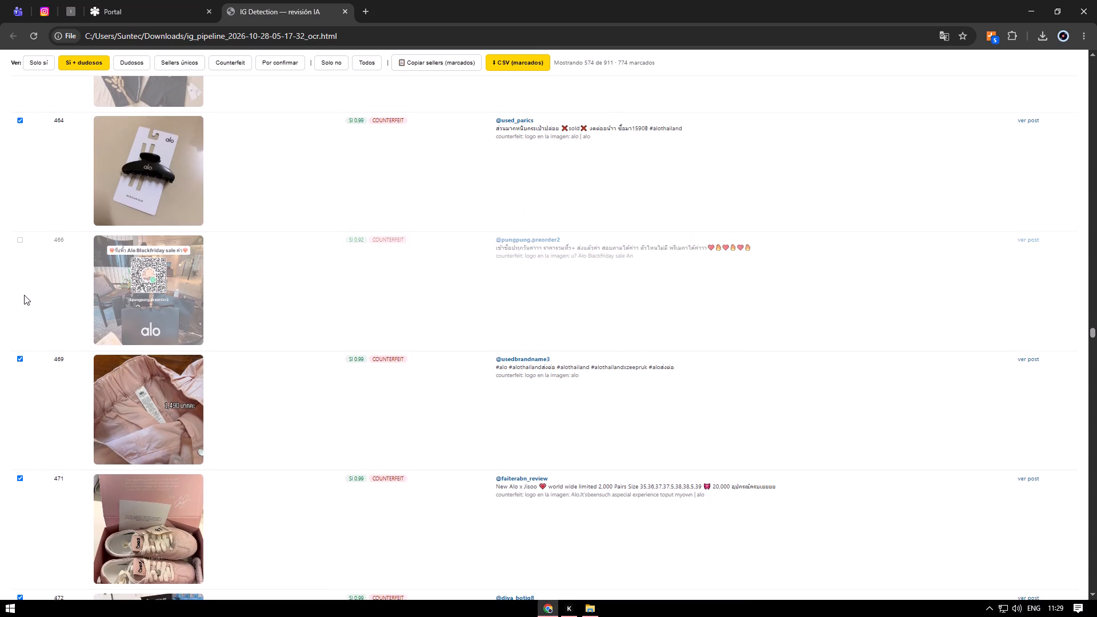
pyautogui.scroll(-3, 24, 295)
pyautogui.click(21, 312)
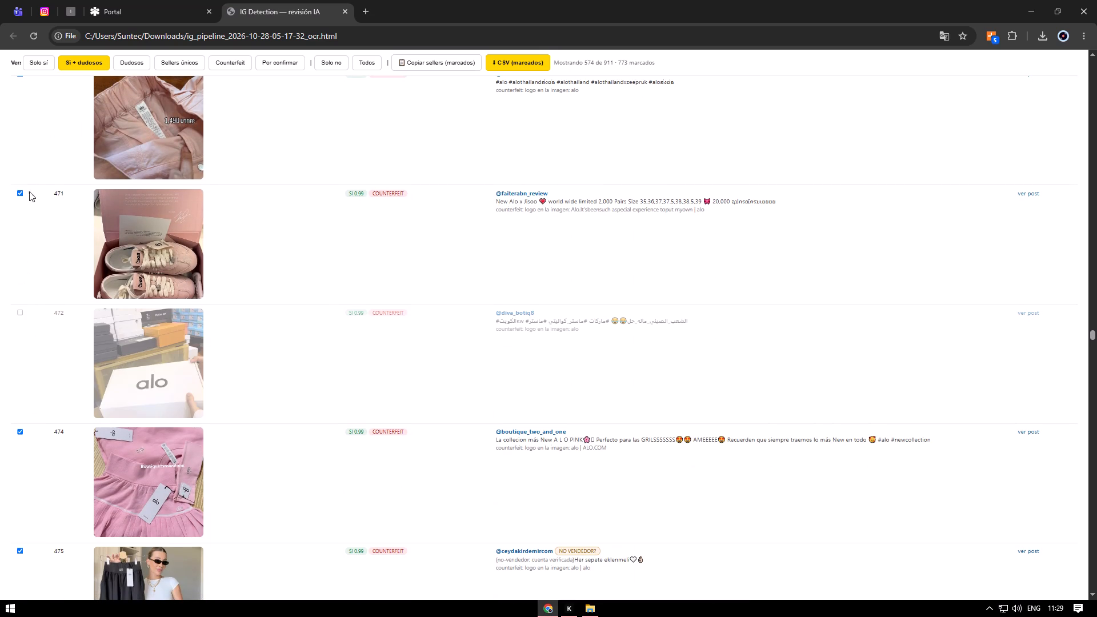
pyautogui.click(21, 189)
pyautogui.click(23, 192)
pyautogui.click(22, 192)
# Review the posts after 472 and unmark post 475, showing the woman beside the black trousers.
pyautogui.scroll(-4, 34, 235)
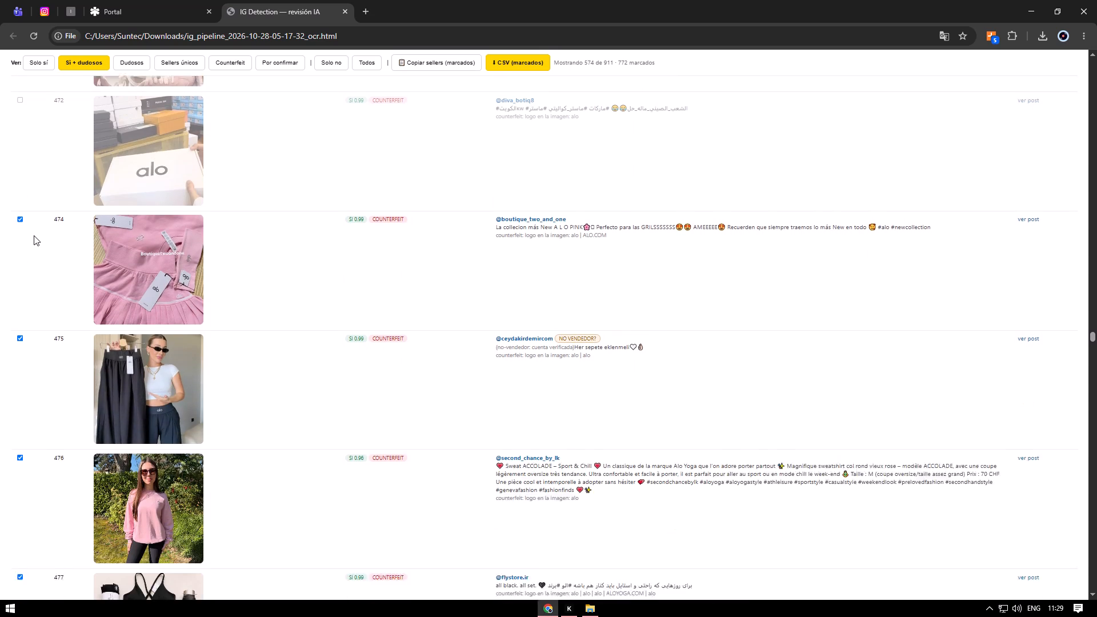
pyautogui.scroll(-2, 27, 239)
pyautogui.click(18, 208)
pyautogui.scroll(-2, 34, 275)
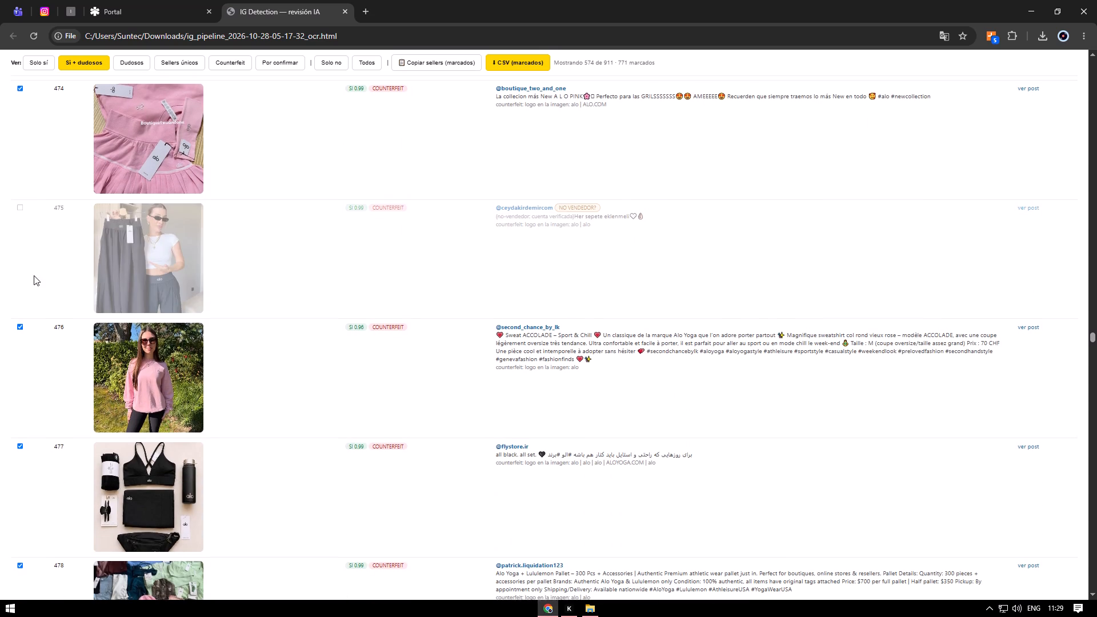
# Review the posts after 475 and unmark posts 476, 477 and 478.
pyautogui.scroll(-1, 34, 275)
pyautogui.click(21, 155)
pyautogui.scroll(-3, 47, 245)
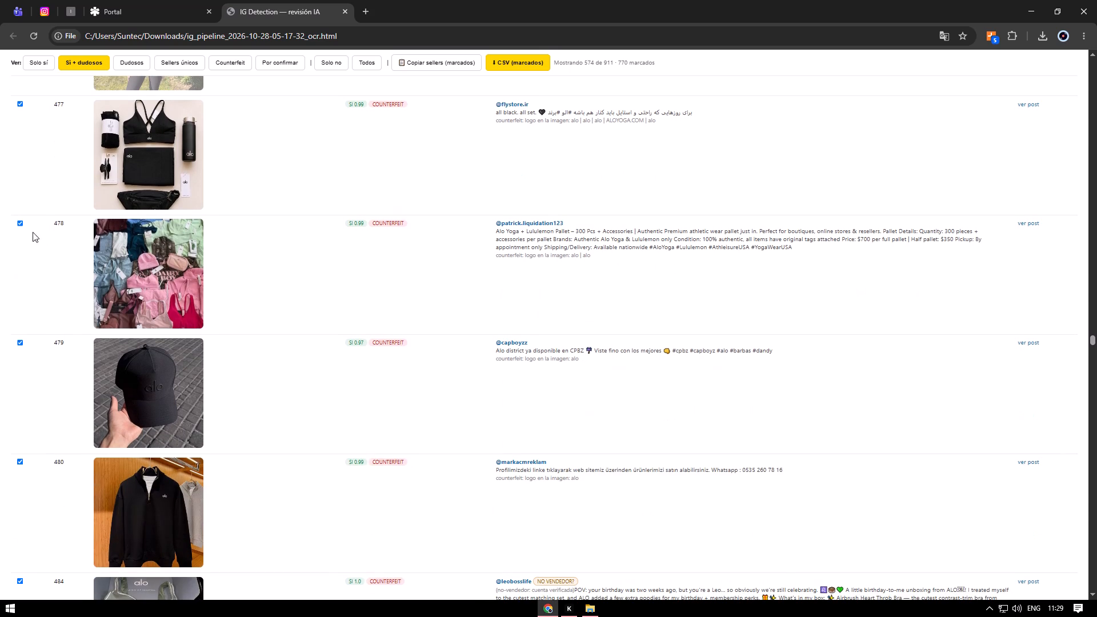
pyautogui.click(19, 102)
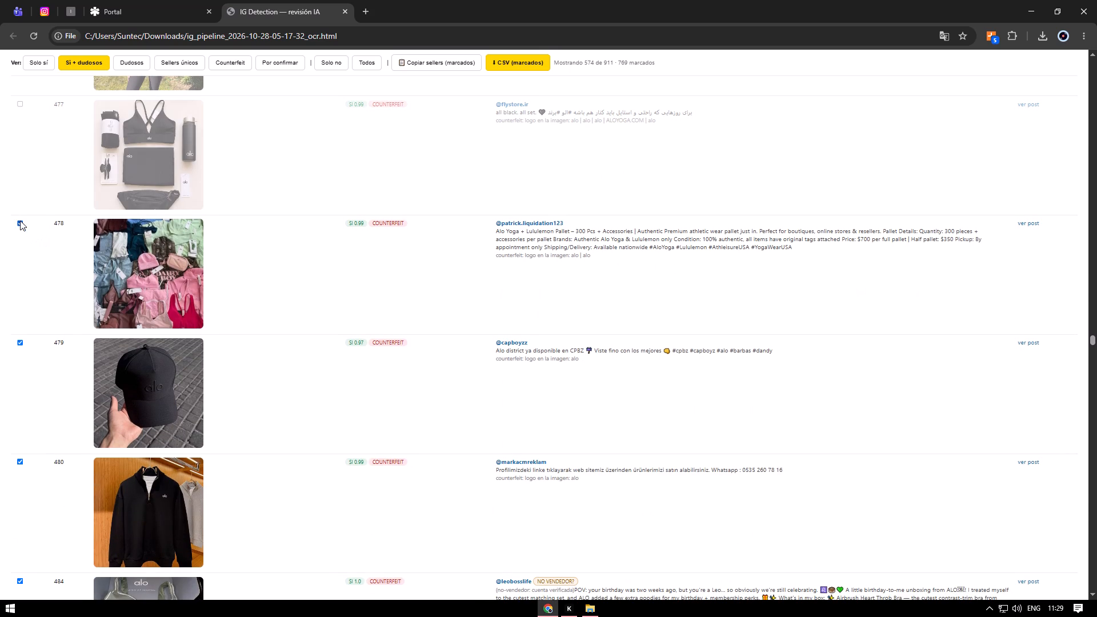
pyautogui.click(20, 221)
# Review the posts after 478 and unmark post 484, the birthday unboxing, and post 488.
pyautogui.scroll(-3, 50, 261)
pyautogui.scroll(-2, 23, 322)
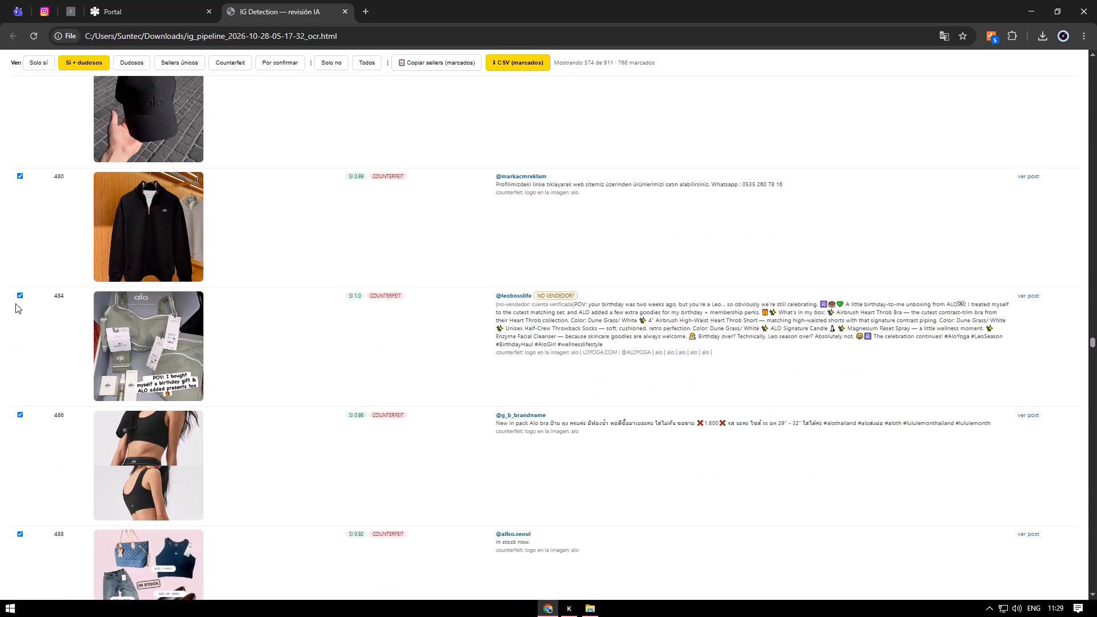
pyautogui.click(22, 297)
pyautogui.scroll(-3, 22, 297)
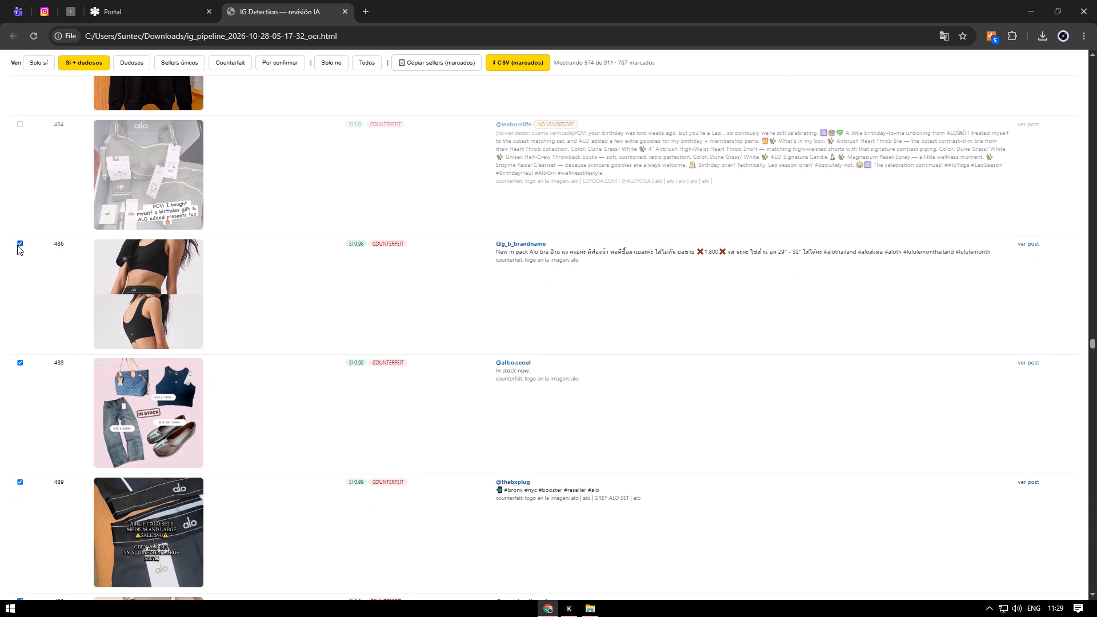
pyautogui.scroll(-2, 20, 321)
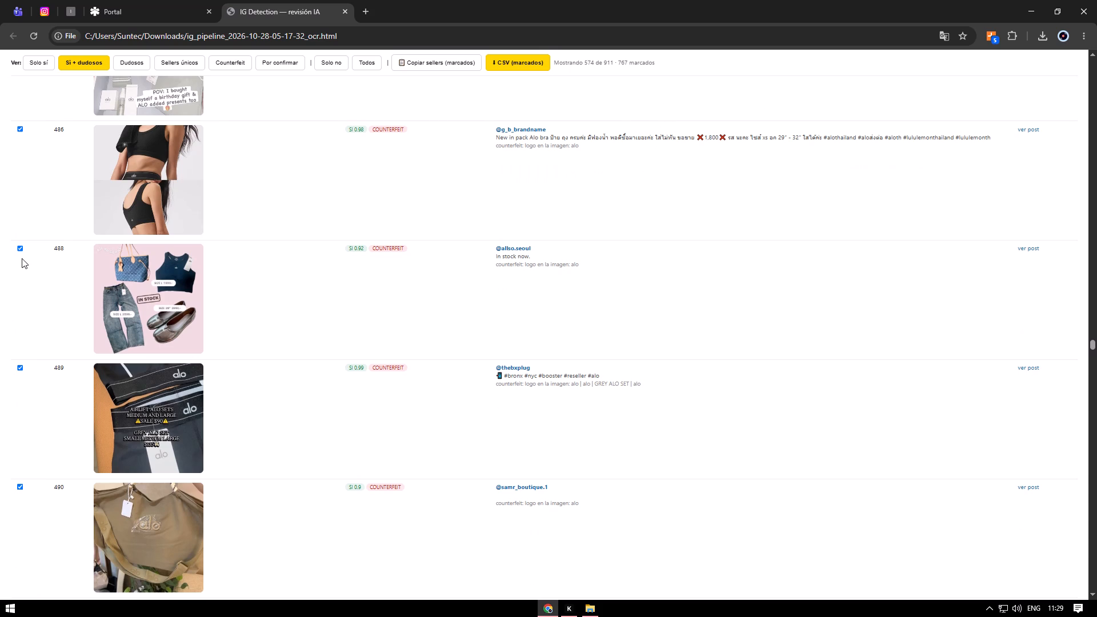
pyautogui.click(19, 249)
# Review the posts after 488 and unmark posts 490, 489 and 491.
pyautogui.scroll(-4, 17, 297)
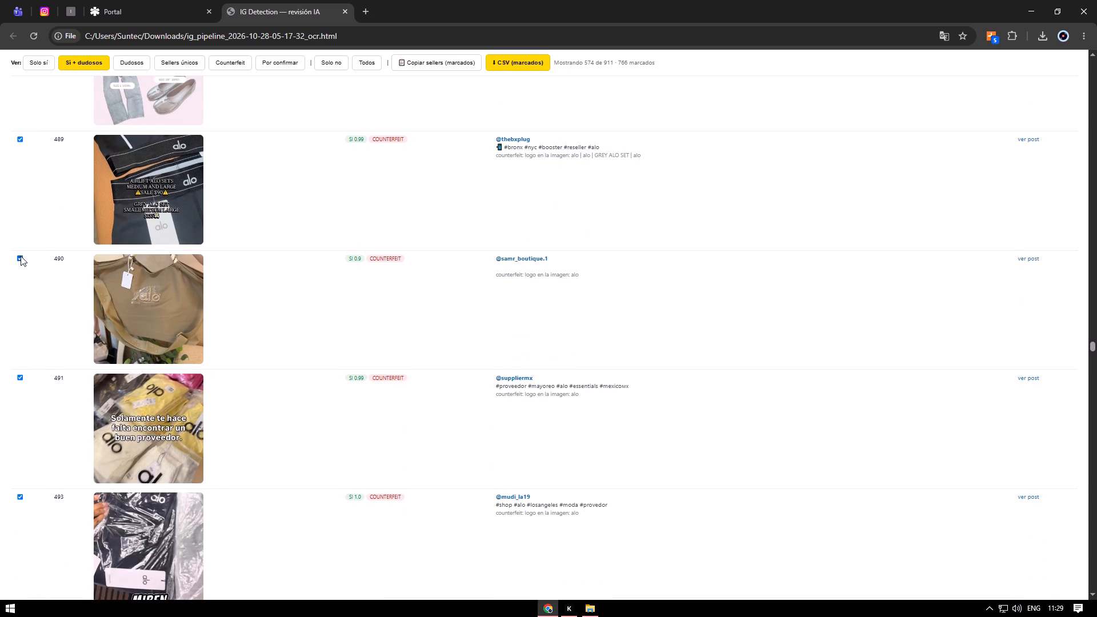
pyautogui.click(18, 239)
pyautogui.click(20, 256)
pyautogui.click(21, 138)
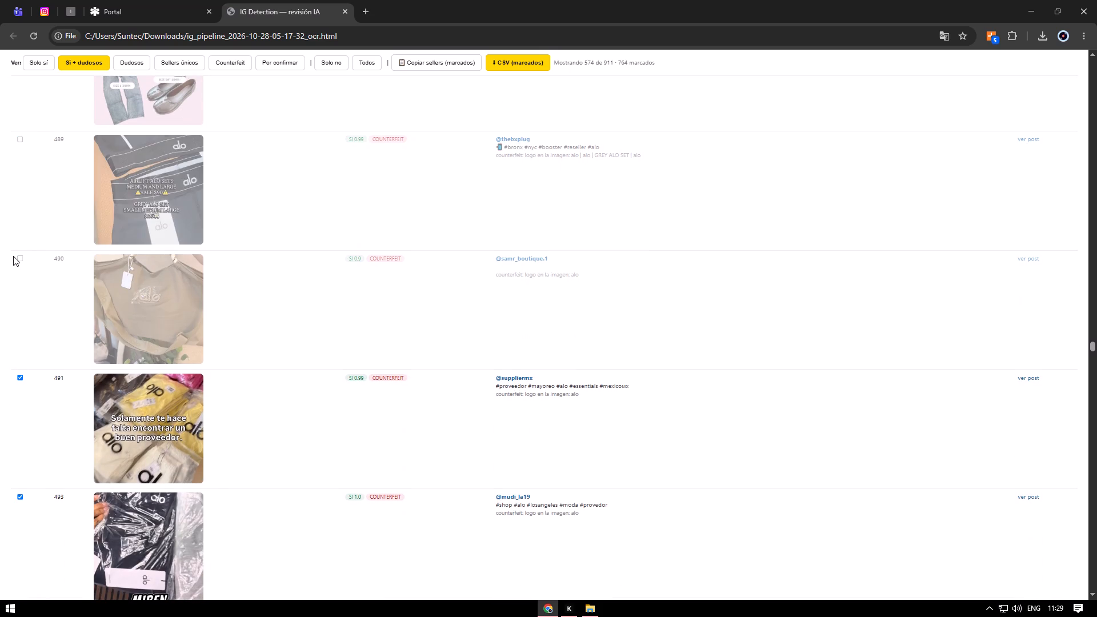
pyautogui.scroll(-3, 13, 256)
pyautogui.click(22, 206)
# Review the posts after 491 and unmark posts 493, 498 and 496.
pyautogui.scroll(-2, 34, 308)
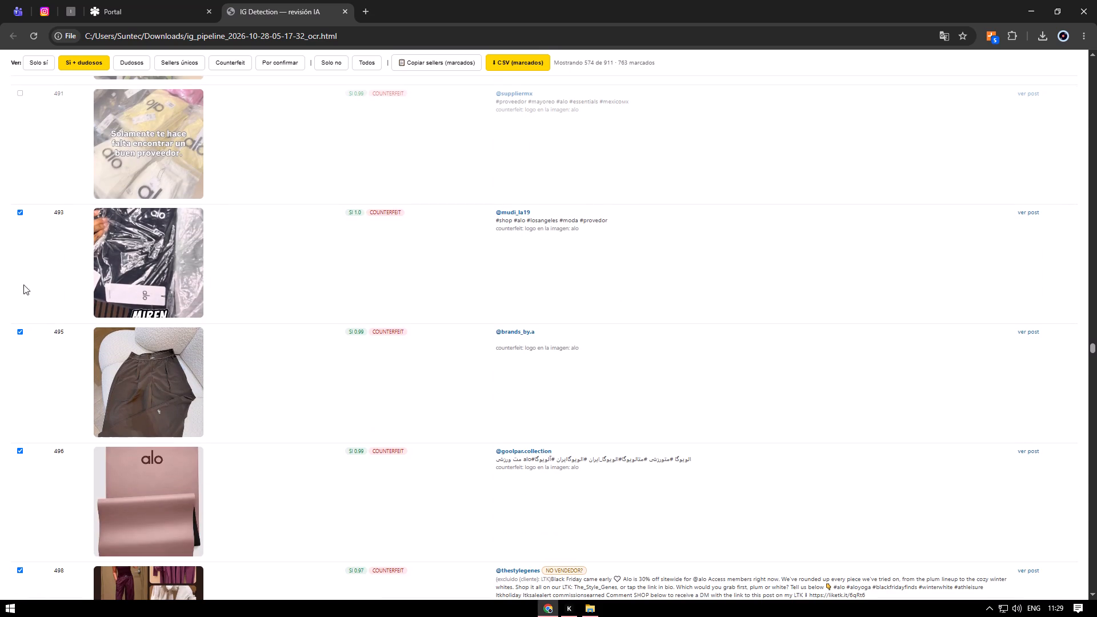
pyautogui.click(18, 211)
pyautogui.scroll(-2, 29, 390)
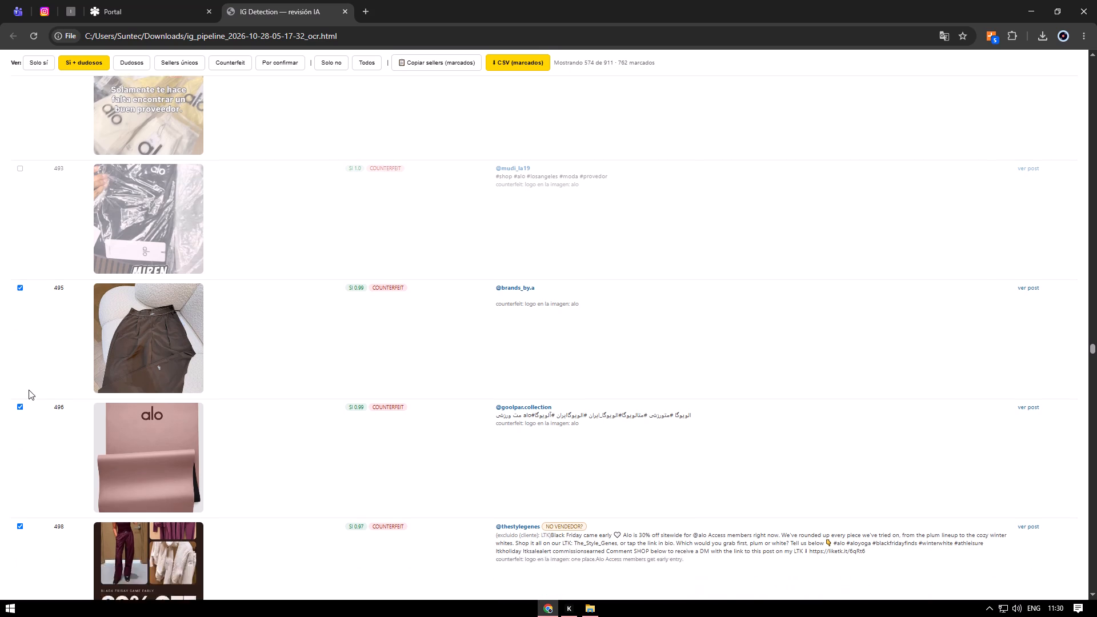
pyautogui.click(20, 332)
pyautogui.click(21, 456)
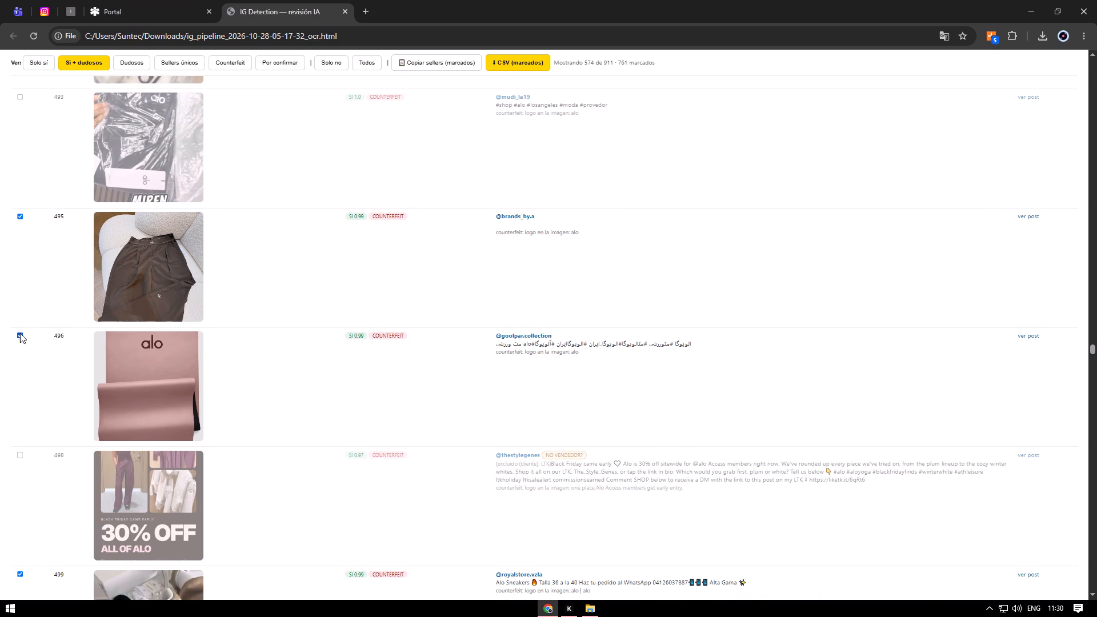
pyautogui.click(20, 333)
# Review the posts after 498 and unmark posts 500, 502 and 501.
pyautogui.scroll(-4, 20, 337)
pyautogui.scroll(-3, 22, 435)
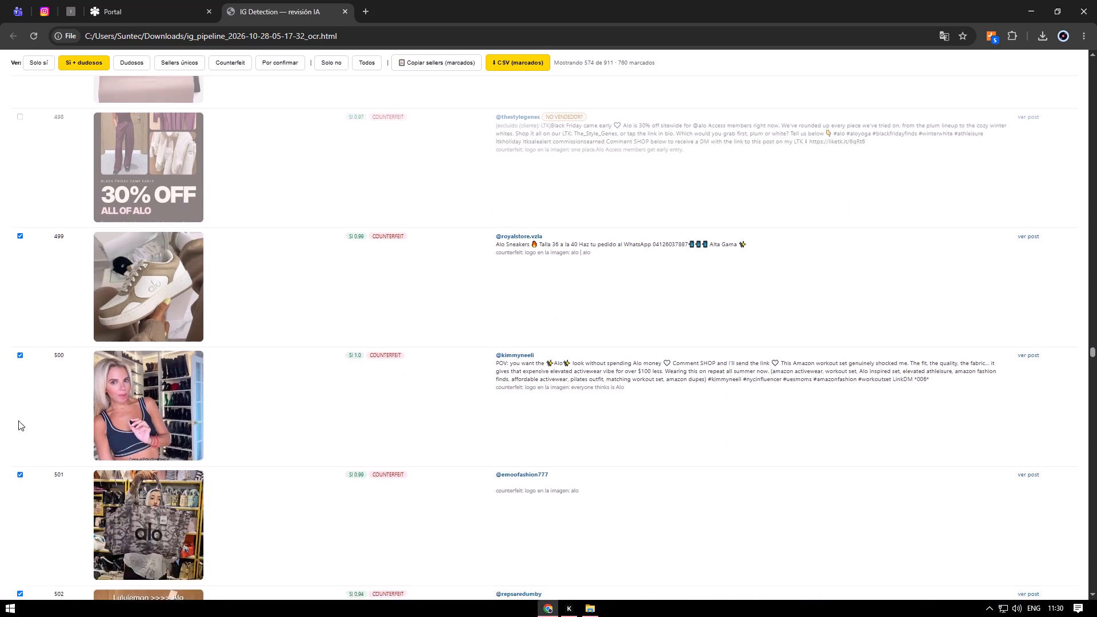
pyautogui.click(19, 296)
pyautogui.scroll(-3, 25, 321)
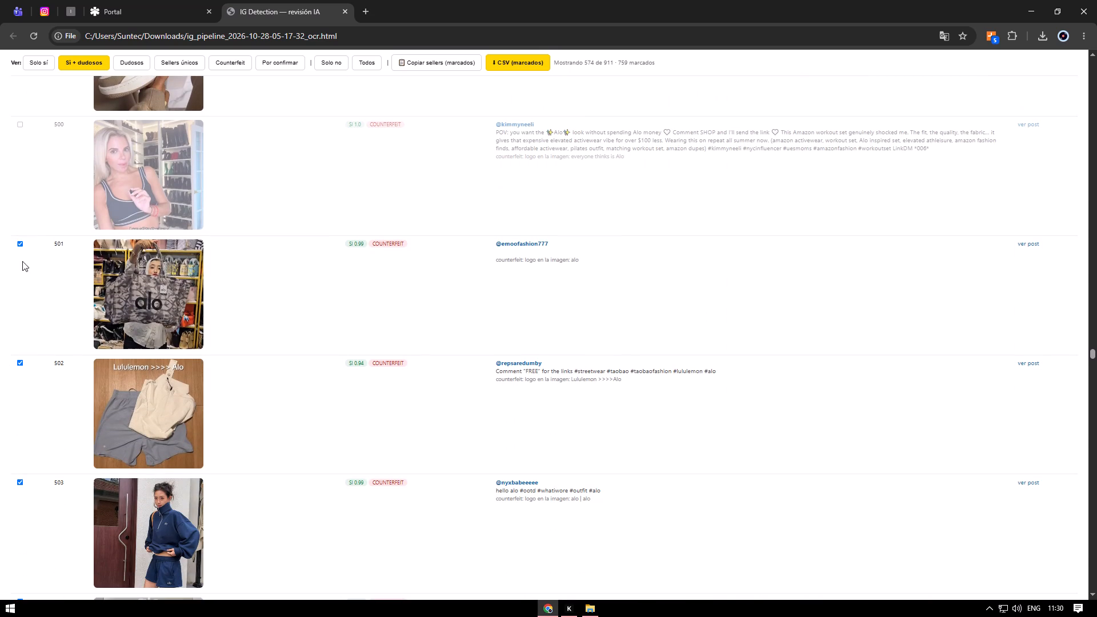
pyautogui.click(15, 359)
pyautogui.scroll(-2, 17, 360)
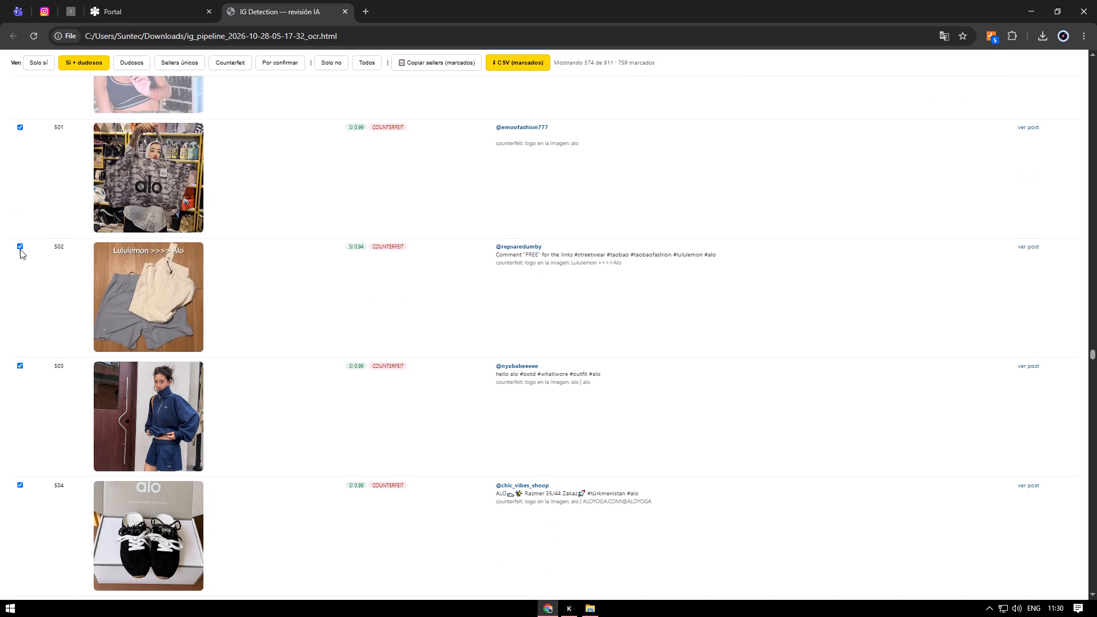
pyautogui.click(22, 249)
pyautogui.click(20, 129)
pyautogui.click(24, 127)
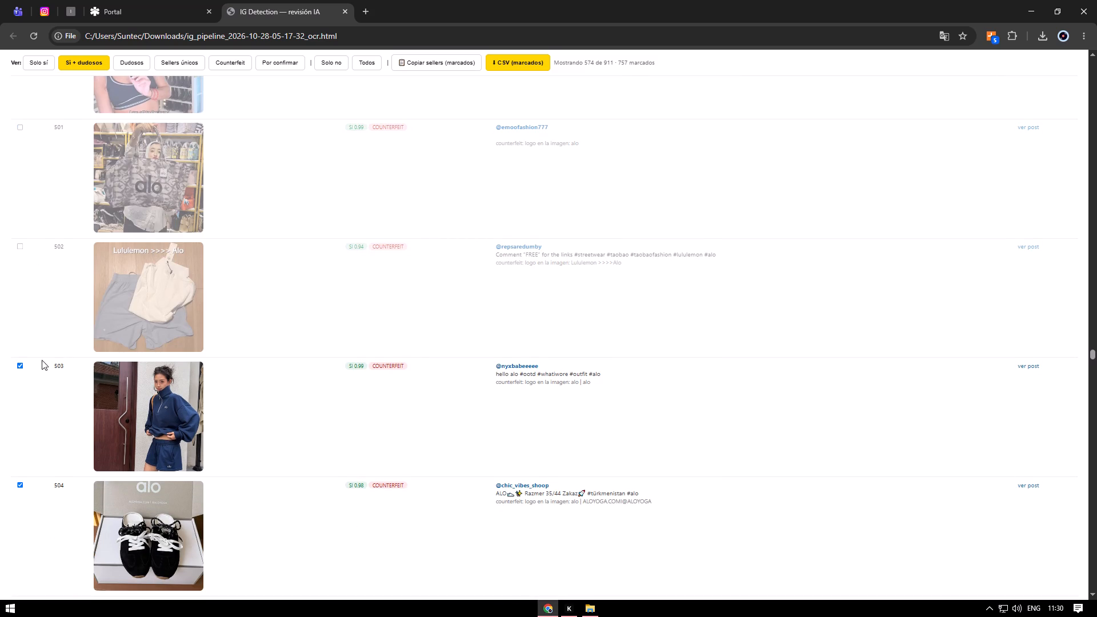
# Review the posts after 502 and unmark post 503, the blue outfit, and post 507, the slides.
pyautogui.scroll(-3, 29, 394)
pyautogui.doubleClick(22, 190)
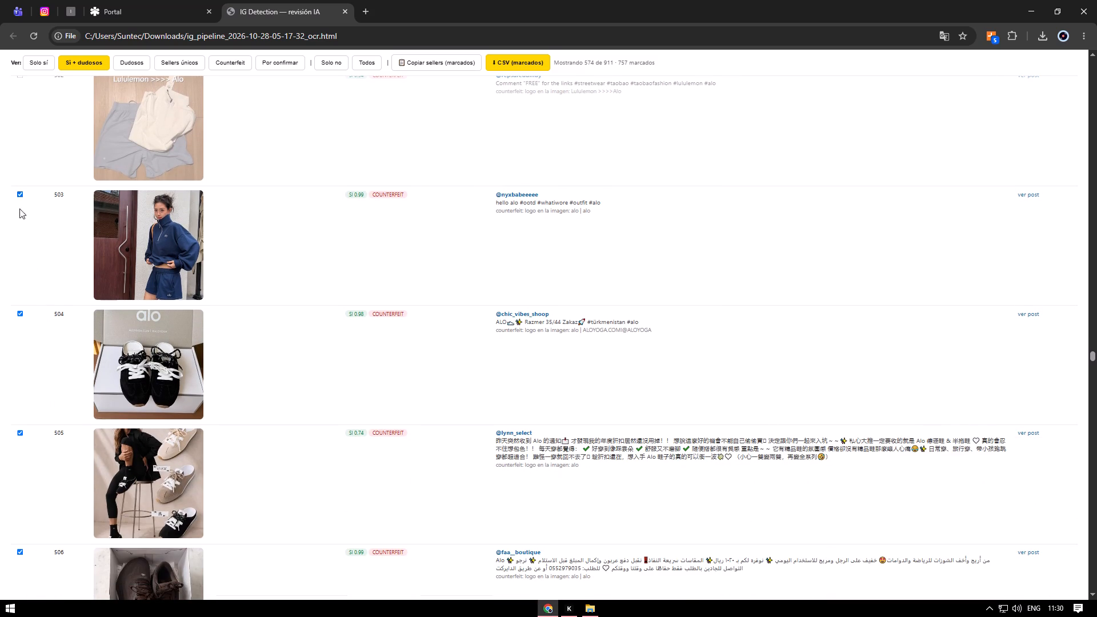
pyautogui.click(16, 192)
pyautogui.click(17, 192)
pyautogui.scroll(-3, 29, 394)
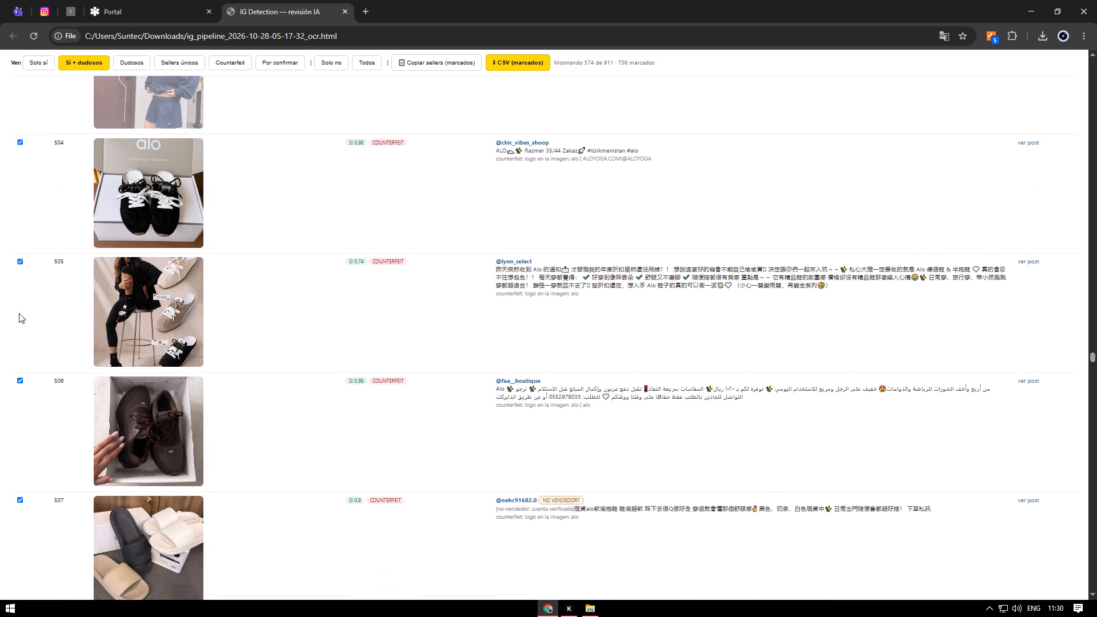
pyautogui.scroll(-2, 13, 332)
pyautogui.click(19, 384)
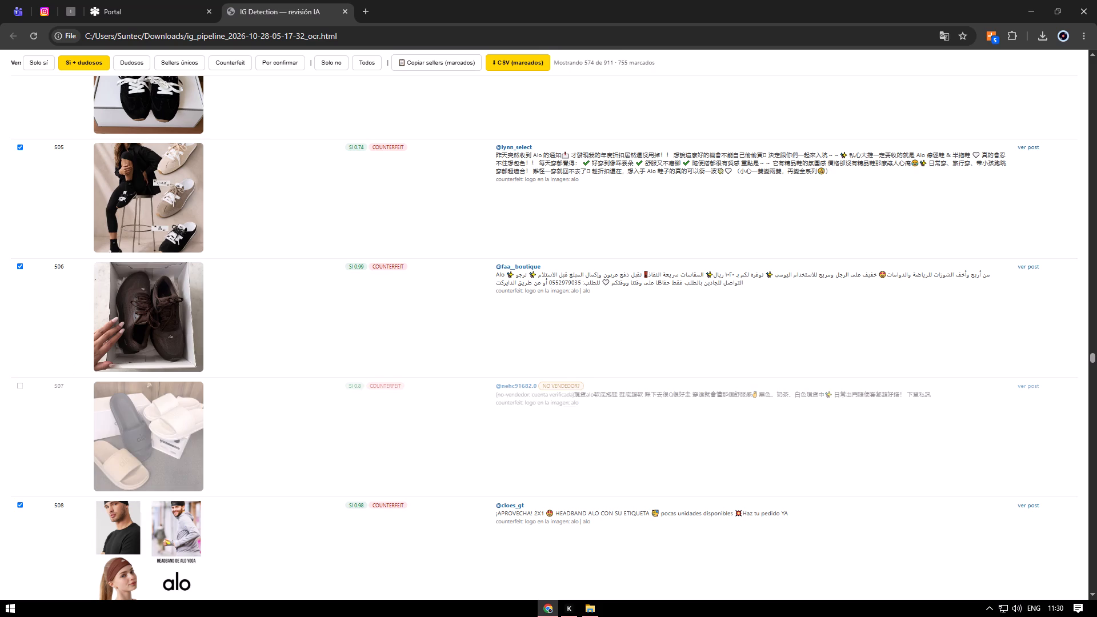
# Check the Instagram profile of post 507's seller and return to the review list.
pyautogui.click(504, 388)
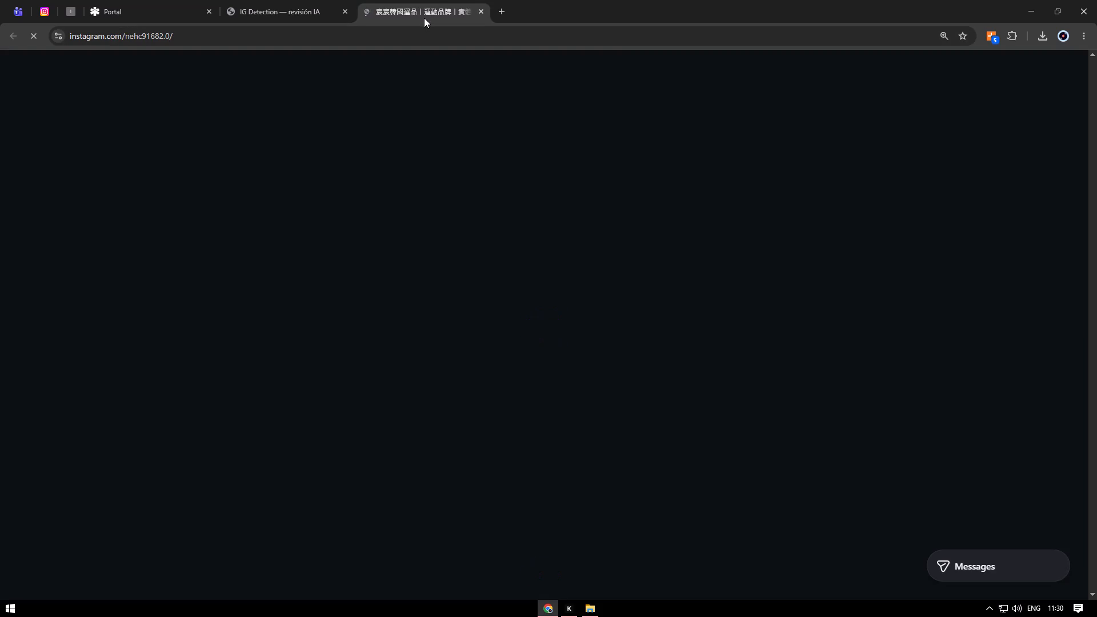
pyautogui.middleClick(424, 18)
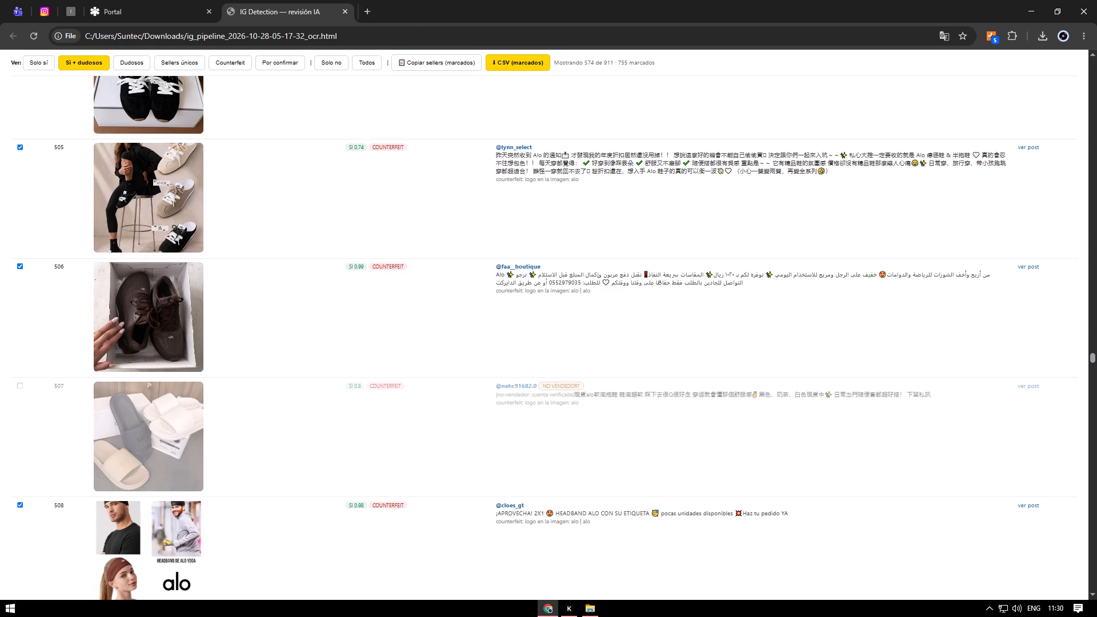
# Review the posts after 507 and unmark post 508, the headband offer, and posts 518 and 522.
pyautogui.scroll(-4, 148, 418)
pyautogui.click(19, 275)
pyautogui.scroll(-1, 25, 363)
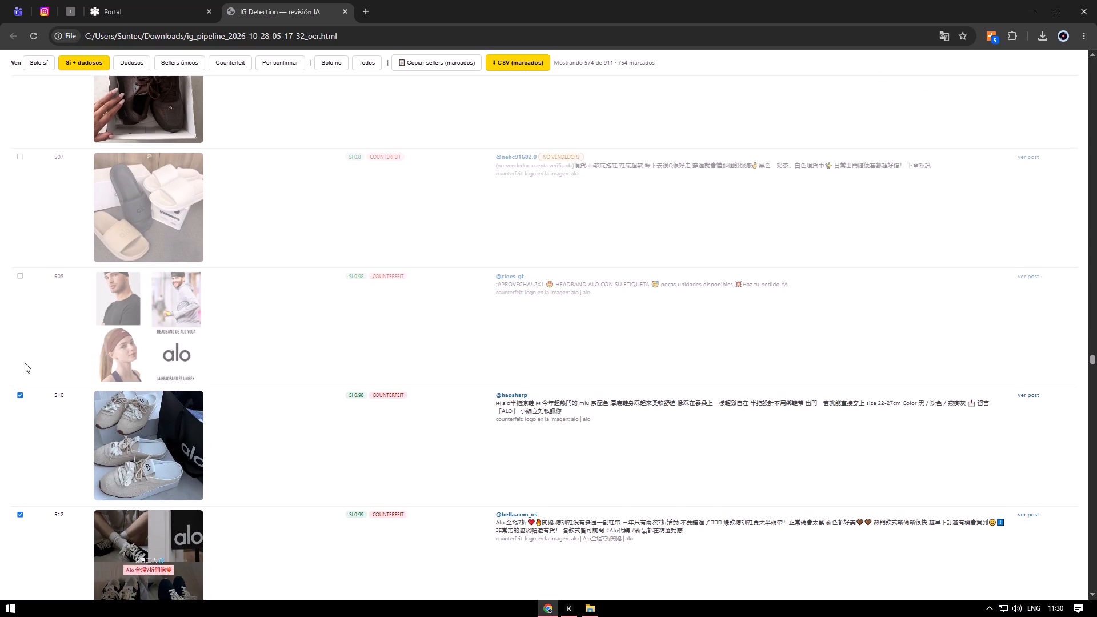
pyautogui.scroll(-9, 25, 363)
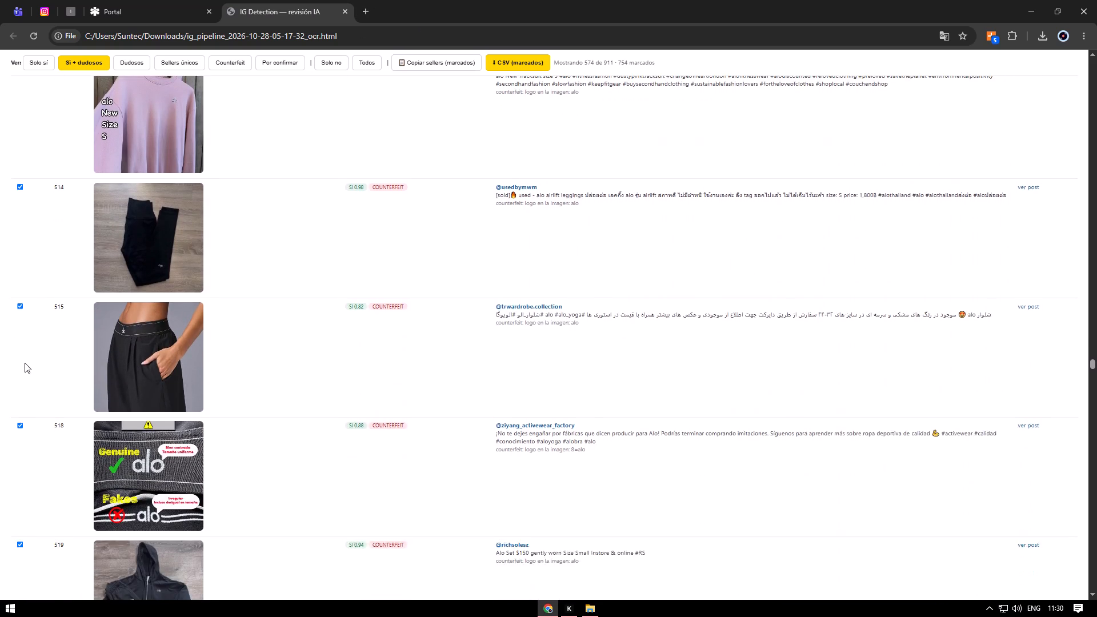
pyautogui.scroll(-3, 27, 383)
pyautogui.scroll(-2, 38, 320)
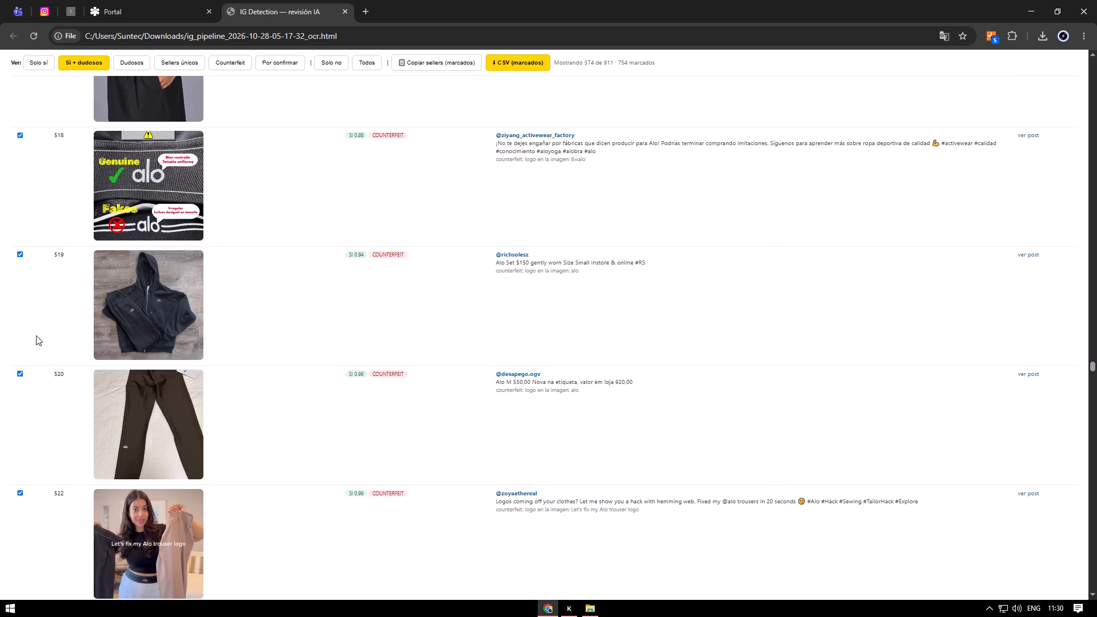
pyautogui.scroll(-1, 32, 328)
pyautogui.scroll(2, 32, 324)
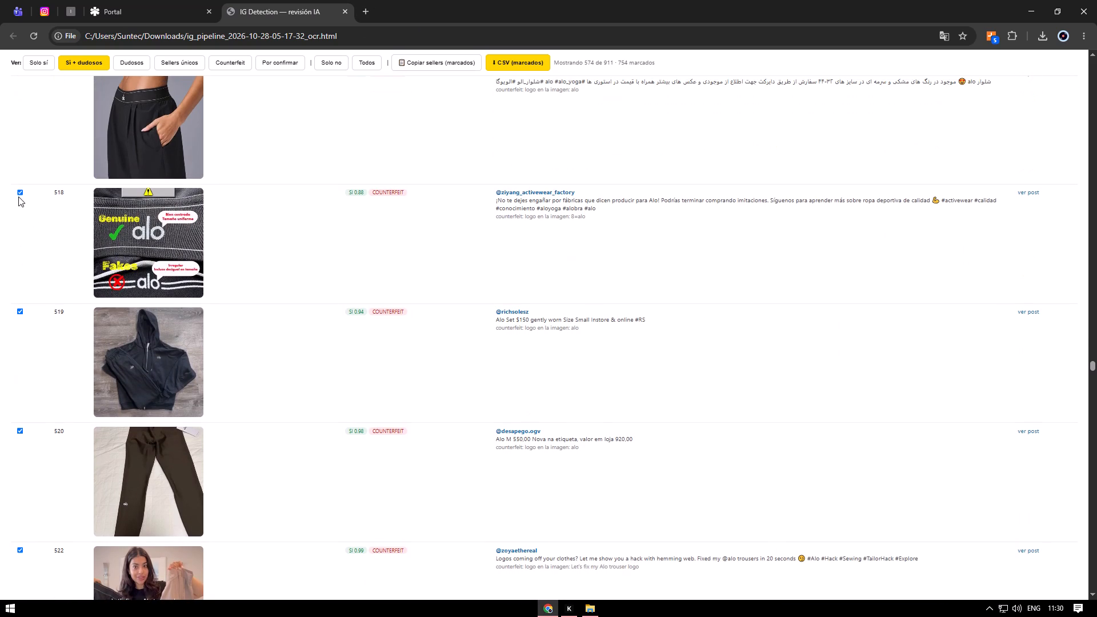
pyautogui.click(18, 194)
pyautogui.scroll(-3, 23, 371)
pyautogui.click(18, 379)
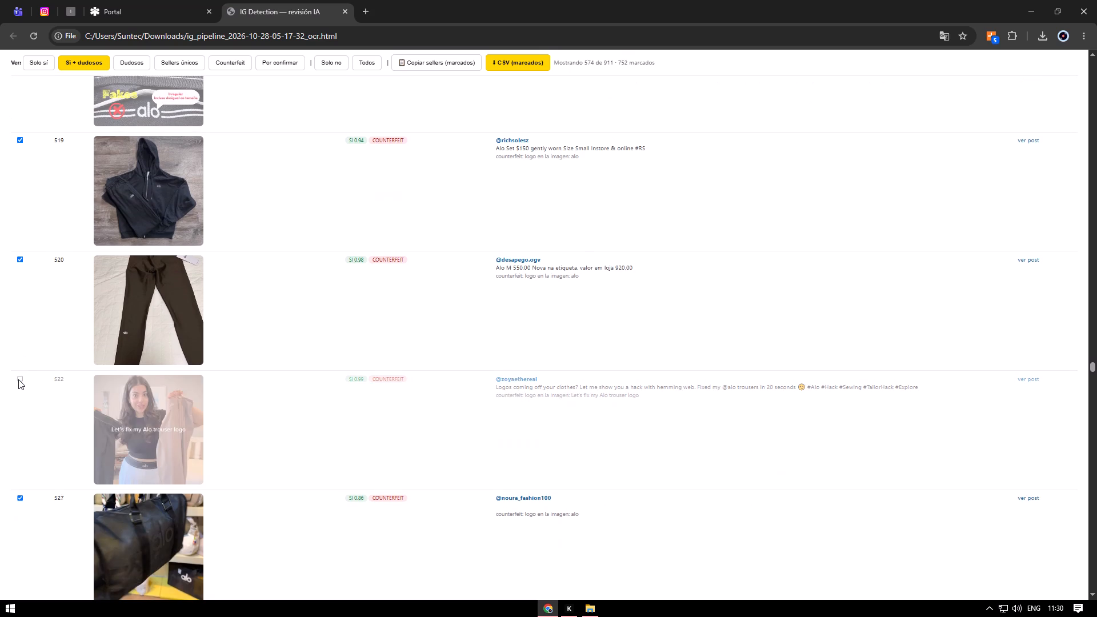
# Review the posts after 522 and unmark post 537, the boxed Alo items.
pyautogui.scroll(-10, 18, 379)
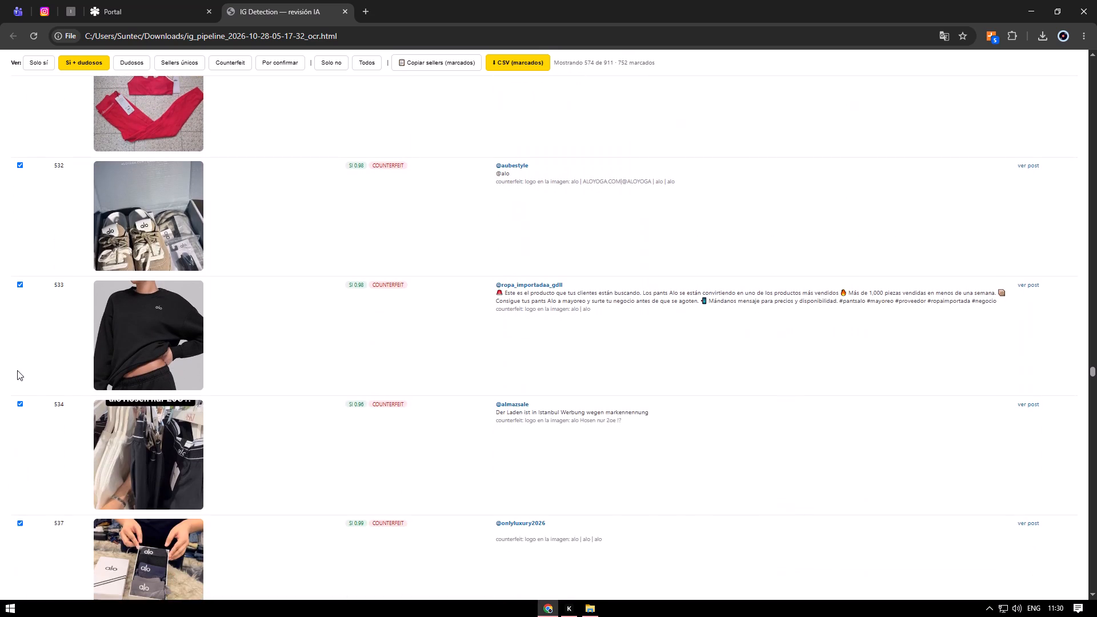
pyautogui.scroll(-3, 17, 370)
pyautogui.click(18, 346)
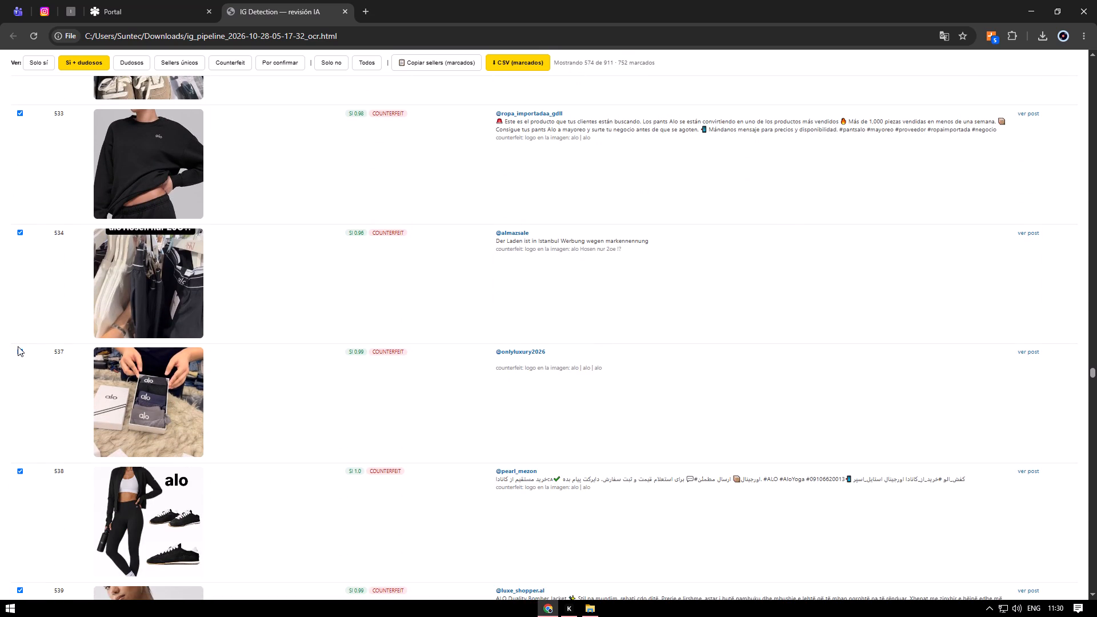
pyautogui.click(19, 350)
pyautogui.scroll(-4, 20, 354)
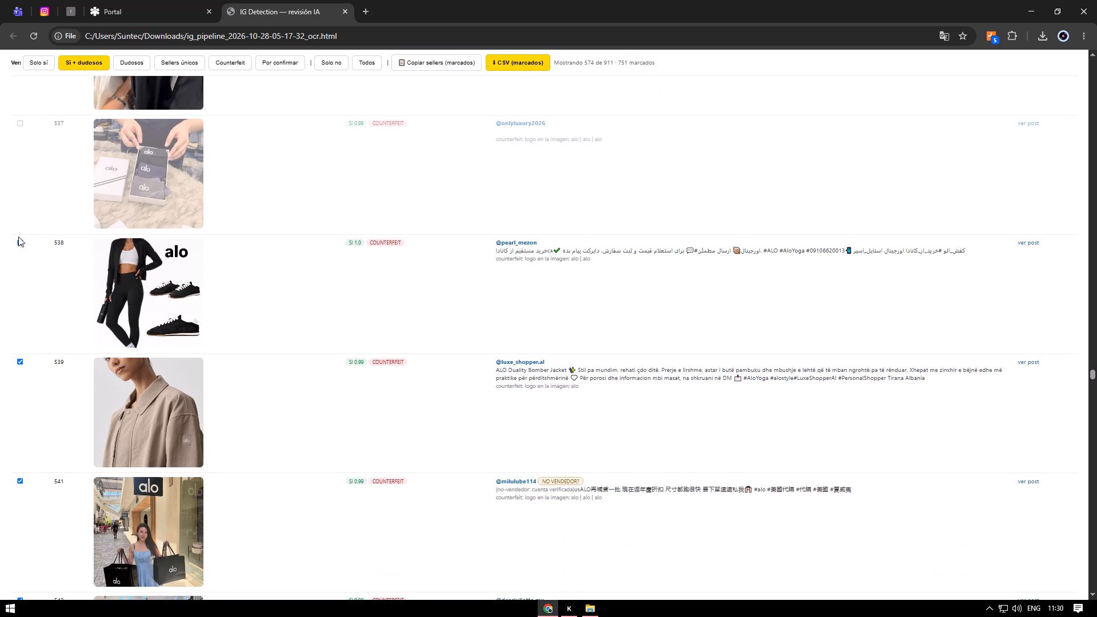
# Unmark post 541, the woman holding Alo shopping bags, and enlarge its picture to check it.
pyautogui.scroll(-2, 7, 384)
pyautogui.click(19, 364)
pyautogui.click(100, 408)
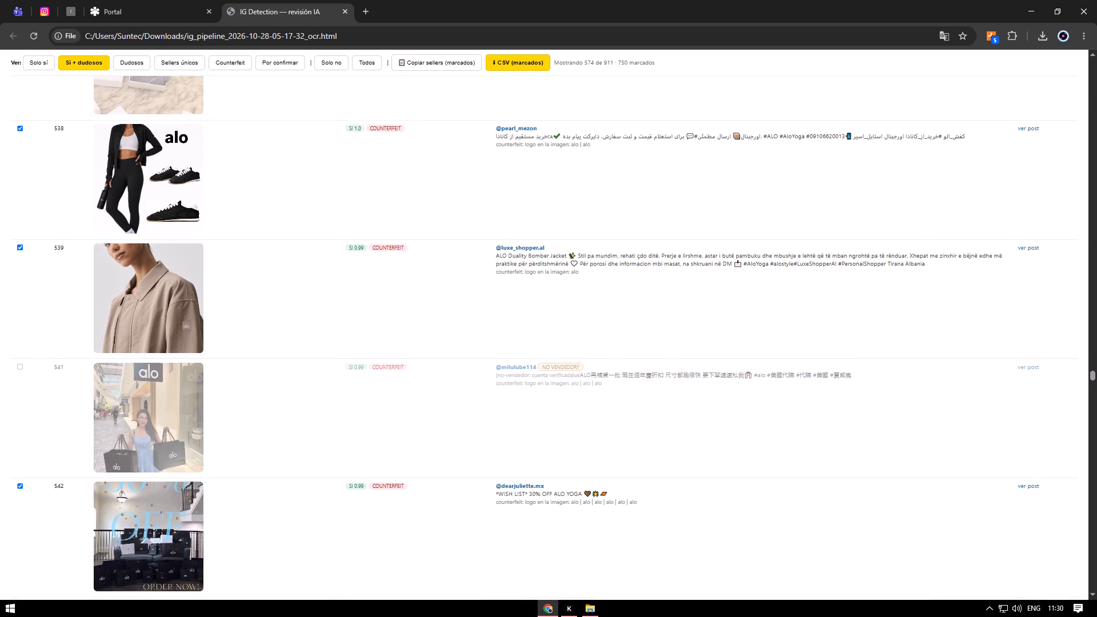
pyautogui.scroll(-3, 102, 408)
pyautogui.click(22, 197)
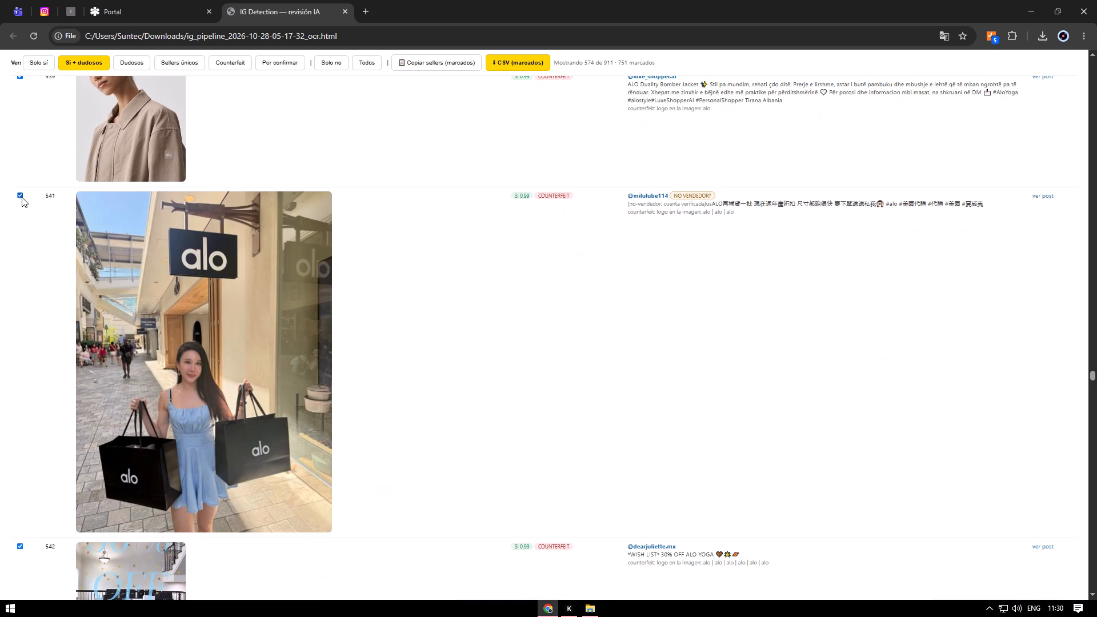
pyautogui.click(22, 197)
# Review the posts after 541 and unmark posts 542 and 544.
pyautogui.scroll(-5, 74, 348)
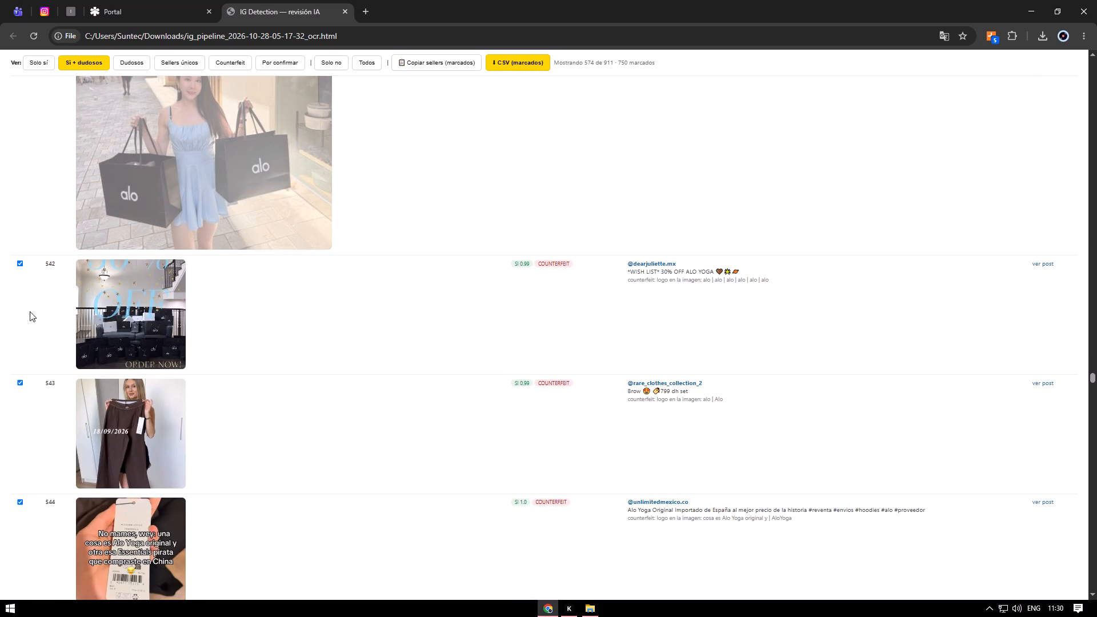
pyautogui.click(20, 259)
pyautogui.scroll(-4, 31, 316)
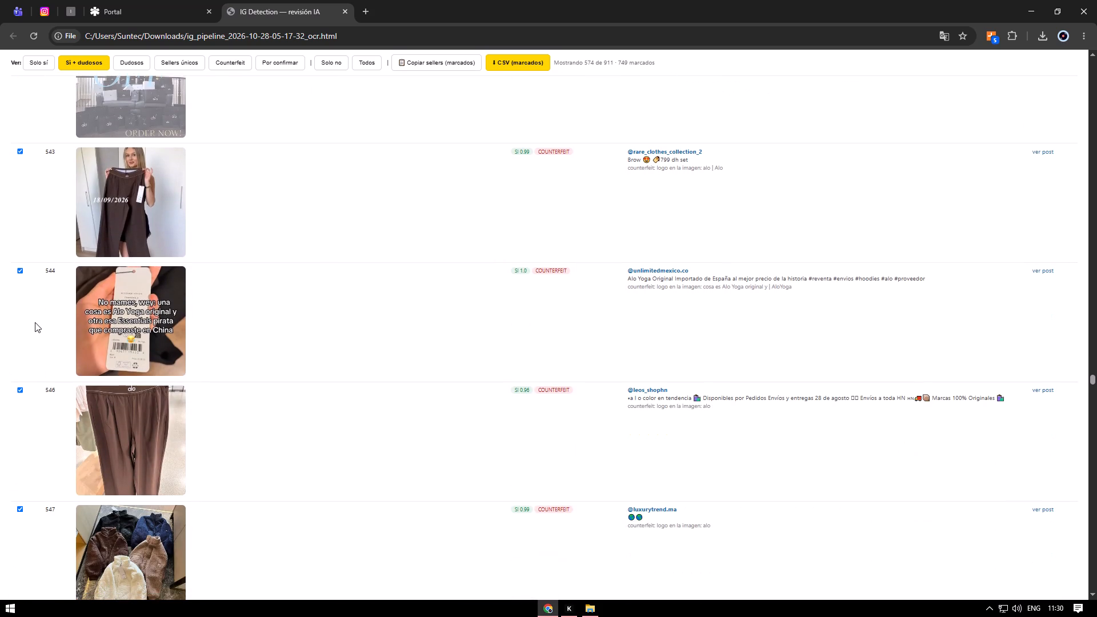
pyautogui.scroll(-2, 30, 318)
pyautogui.click(19, 157)
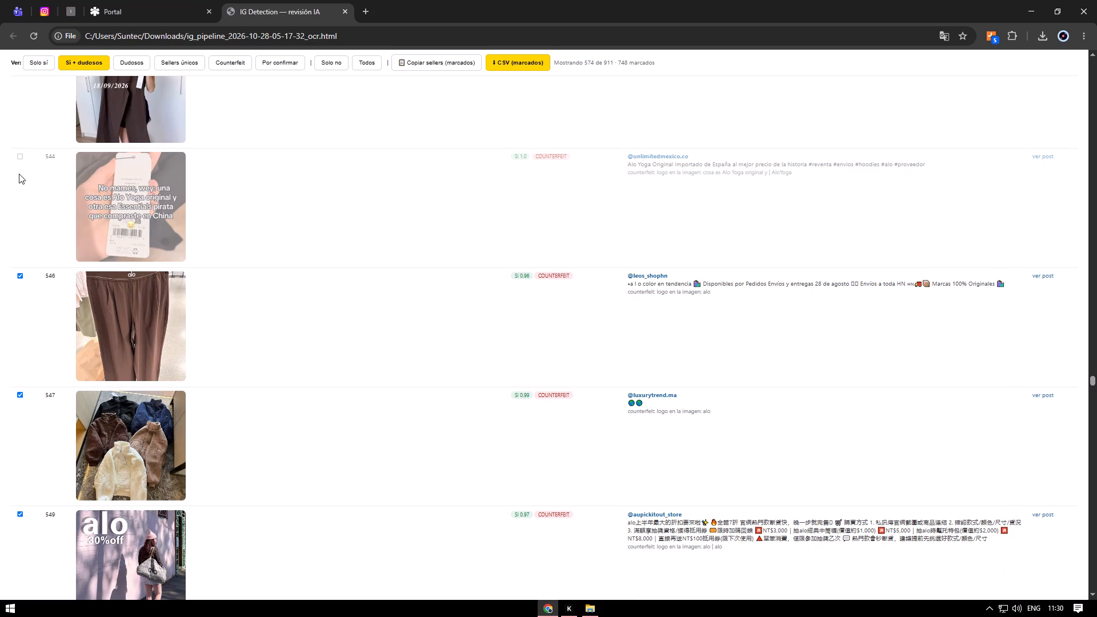
# Review the posts after 544 and unmark post 549, the 30% off promotion, and post 550.
pyautogui.scroll(-3, 33, 210)
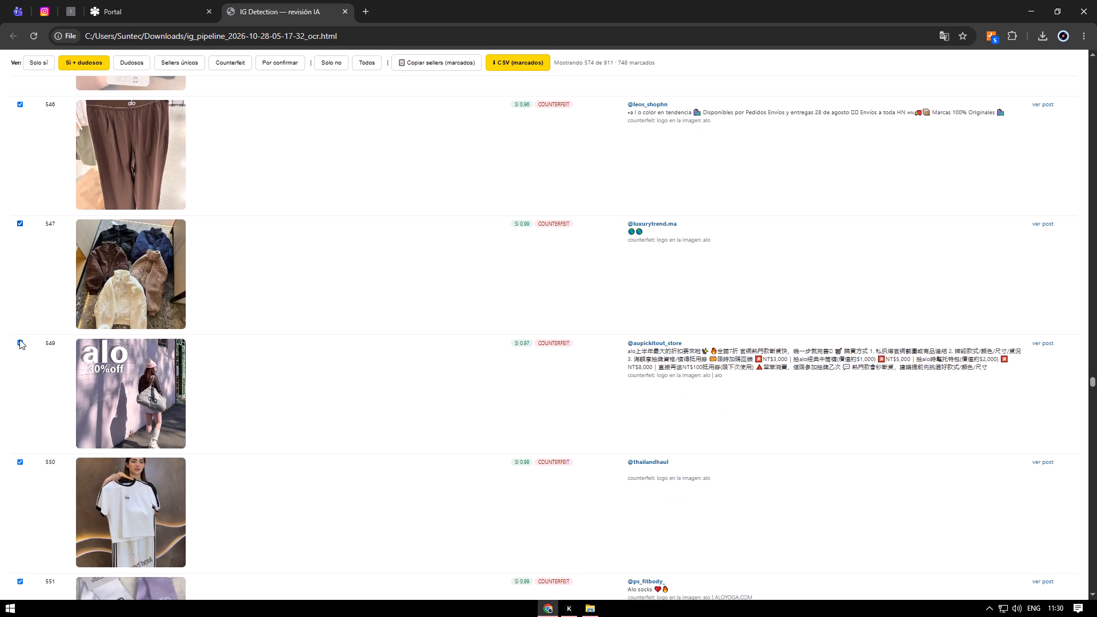
pyautogui.click(21, 342)
pyautogui.scroll(-3, 30, 318)
pyautogui.click(18, 290)
pyautogui.scroll(4, 18, 290)
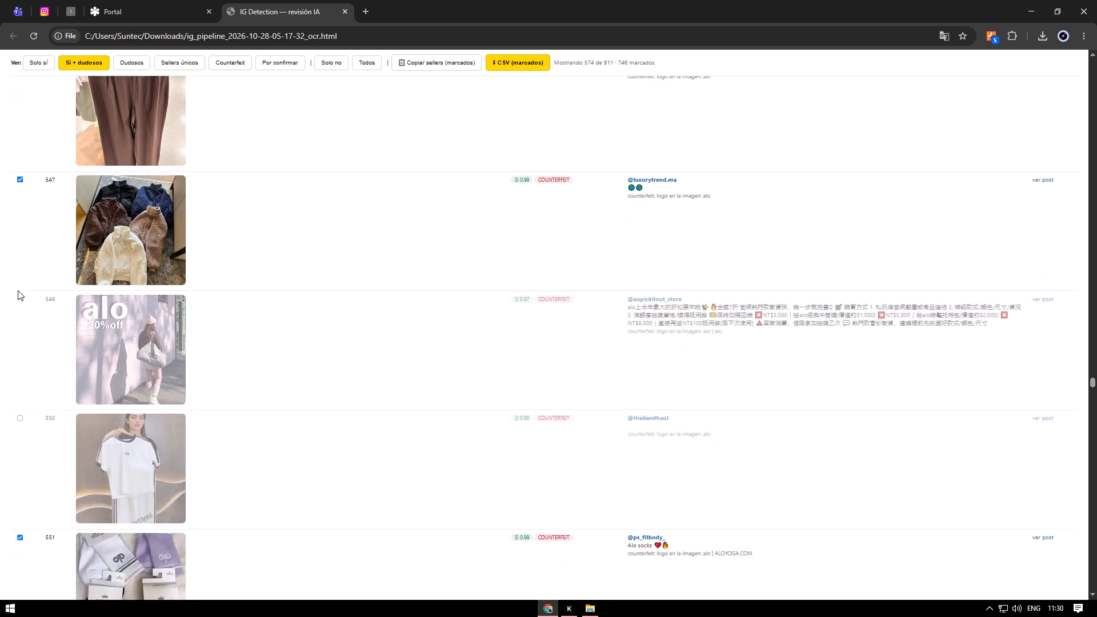
# Review the posts after 550 and unmark post 555 and post 552, the clear claw clip.
pyautogui.scroll(-6, 61, 310)
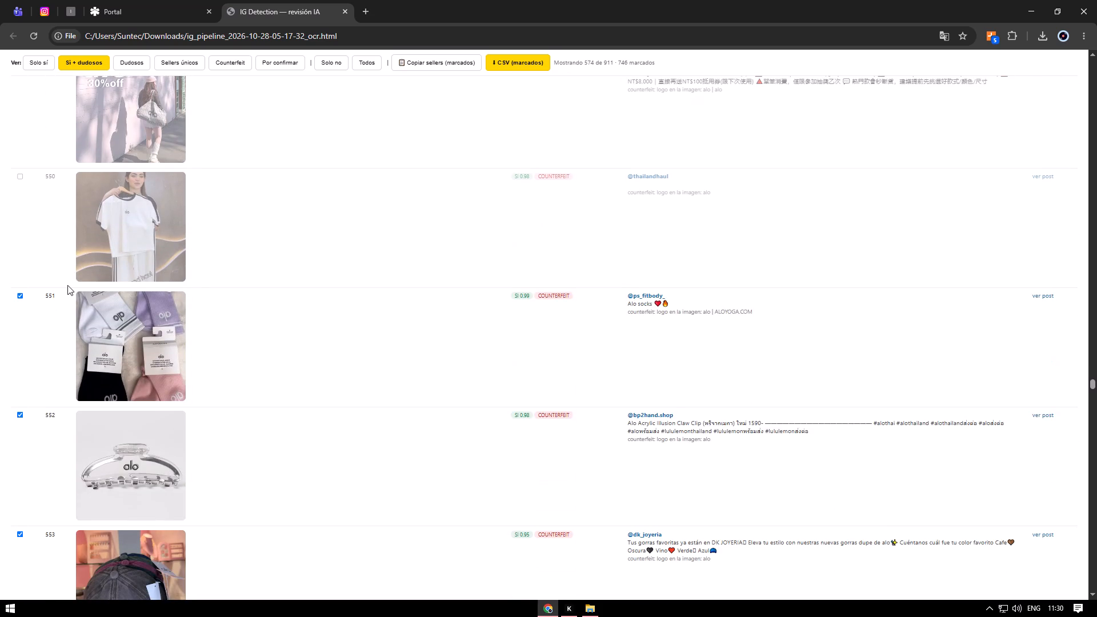
pyautogui.scroll(-4, 71, 296)
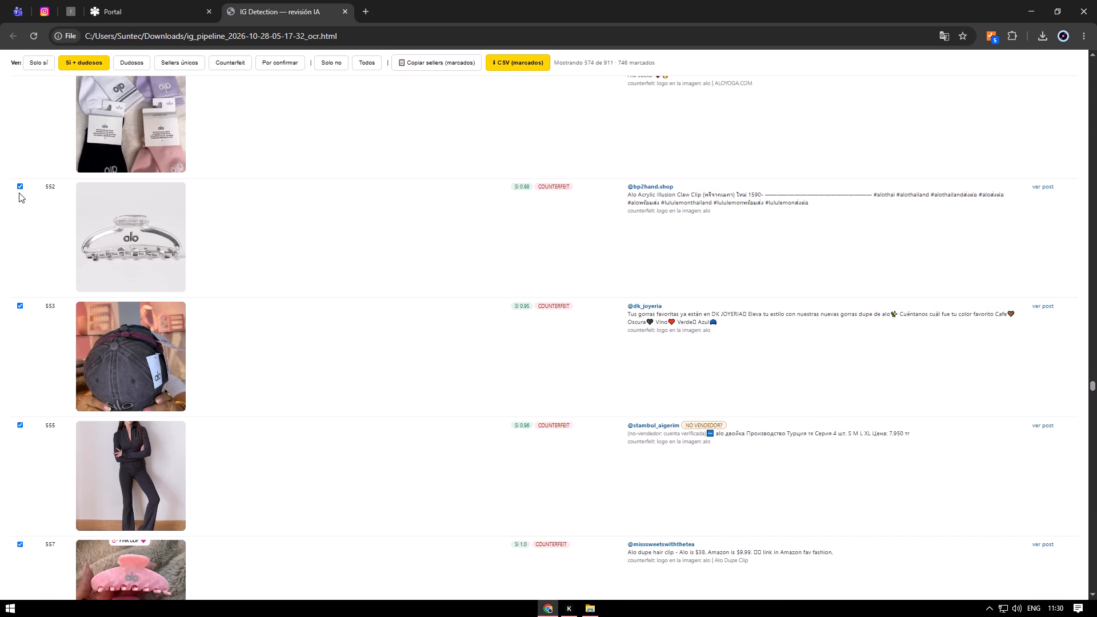
pyautogui.click(17, 181)
pyautogui.click(19, 424)
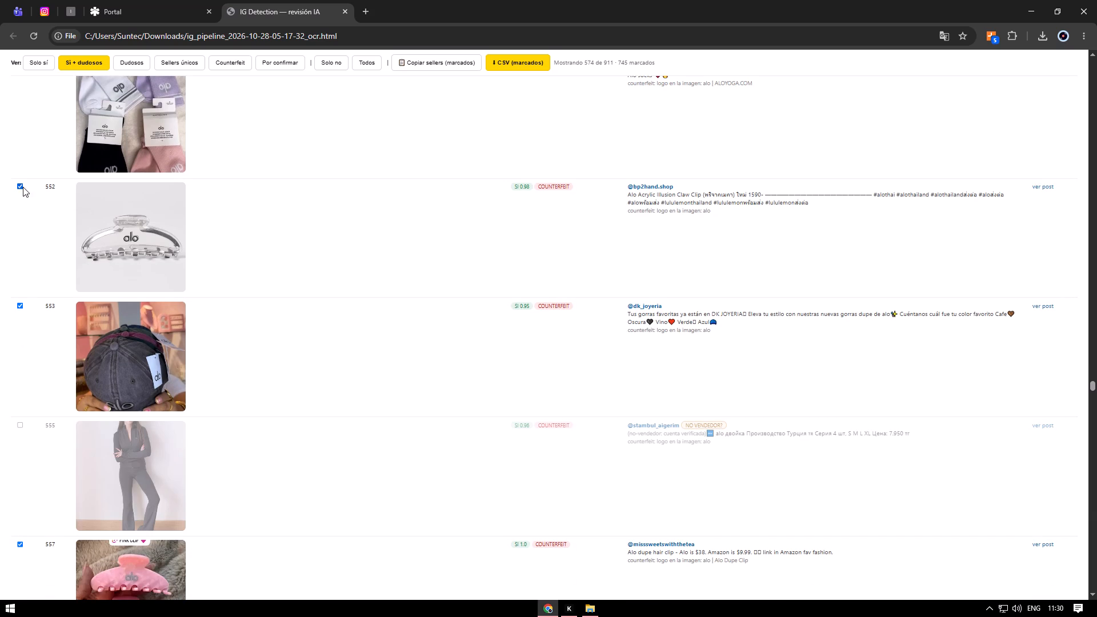
pyautogui.click(17, 186)
pyautogui.scroll(-2, 39, 217)
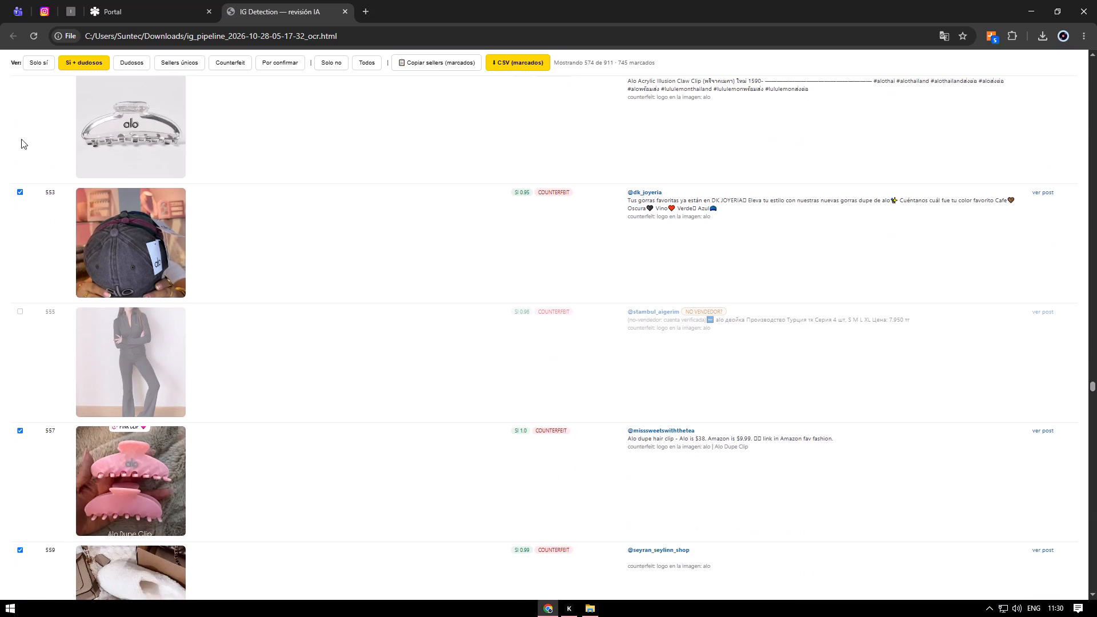
pyautogui.scroll(1, 21, 106)
pyautogui.click(20, 127)
# Review the posts after 555 and unmark post 557, the pink dupe hair clips, and post 561.
pyautogui.scroll(-4, 58, 257)
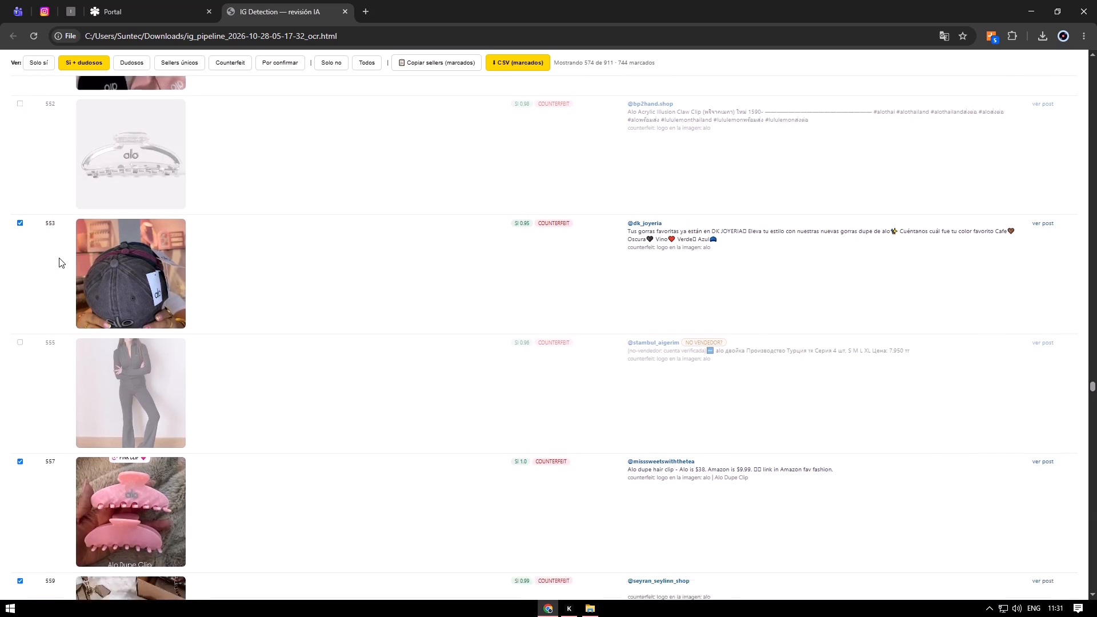
pyautogui.scroll(-2, 62, 261)
pyautogui.click(17, 143)
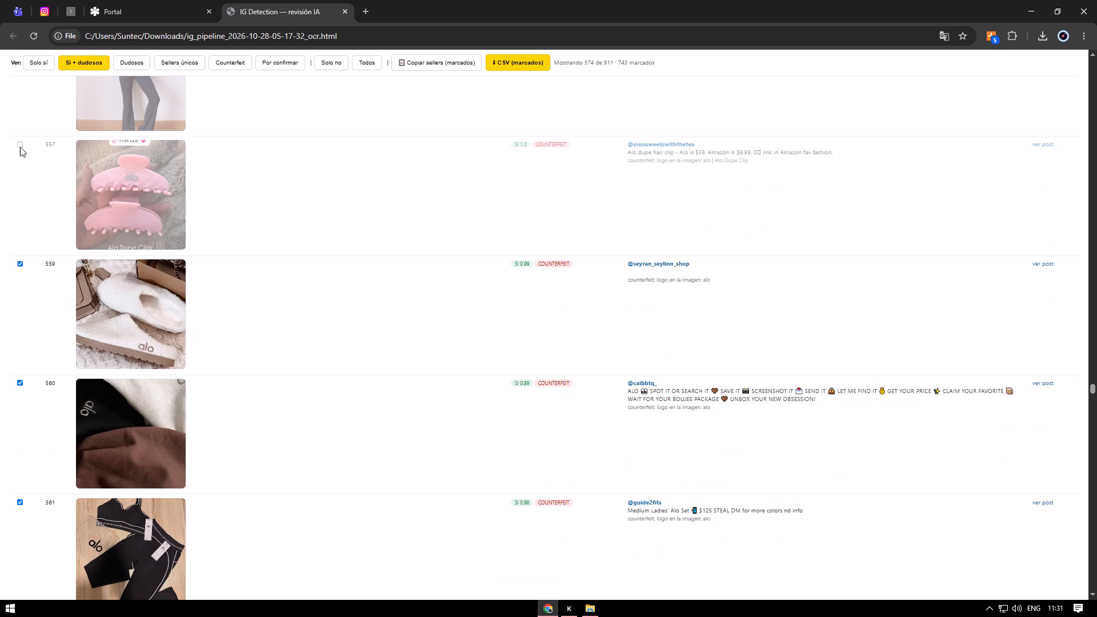
pyautogui.scroll(-5, 26, 322)
pyautogui.click(23, 215)
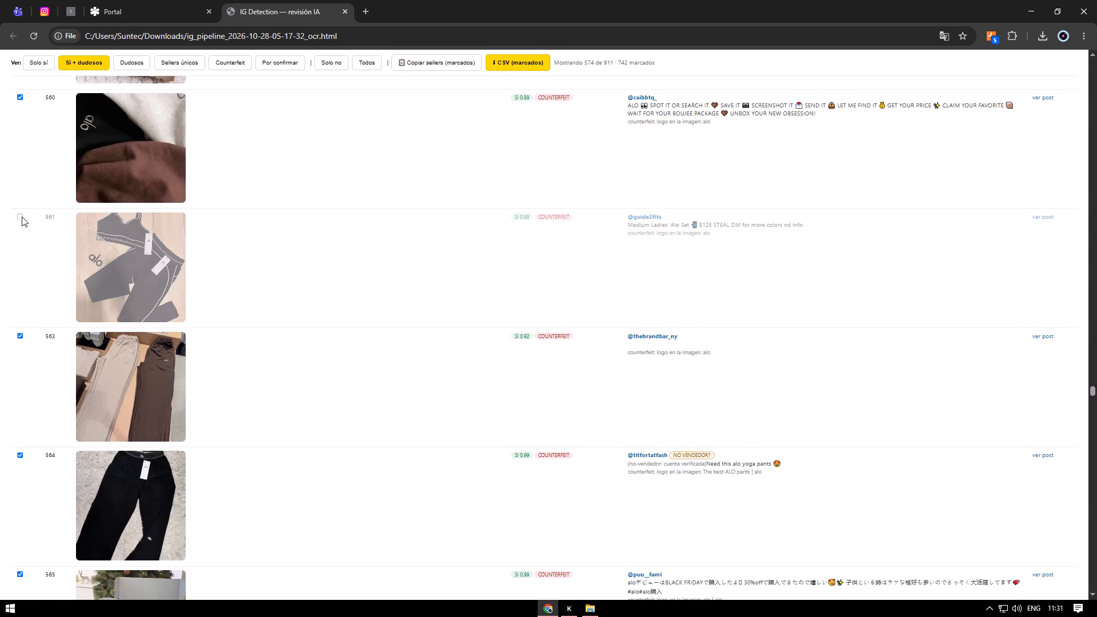
# Review the posts after 561 and unmark posts 563, 564 and 565.
pyautogui.scroll(-3, 47, 345)
pyautogui.click(21, 163)
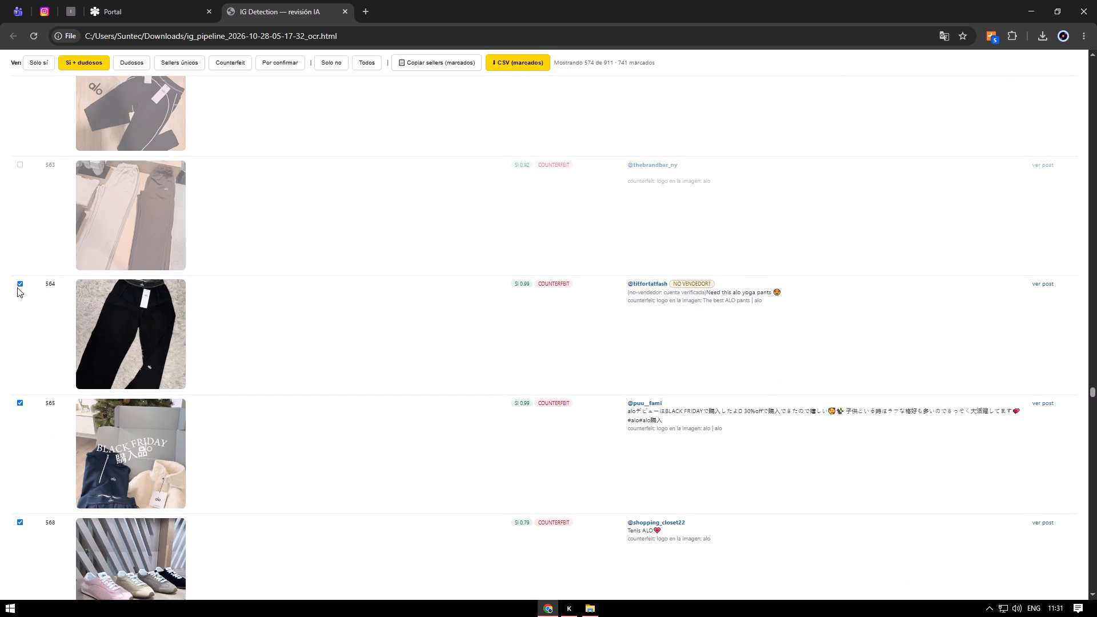
pyautogui.click(22, 284)
pyautogui.scroll(-4, 19, 287)
pyautogui.click(20, 173)
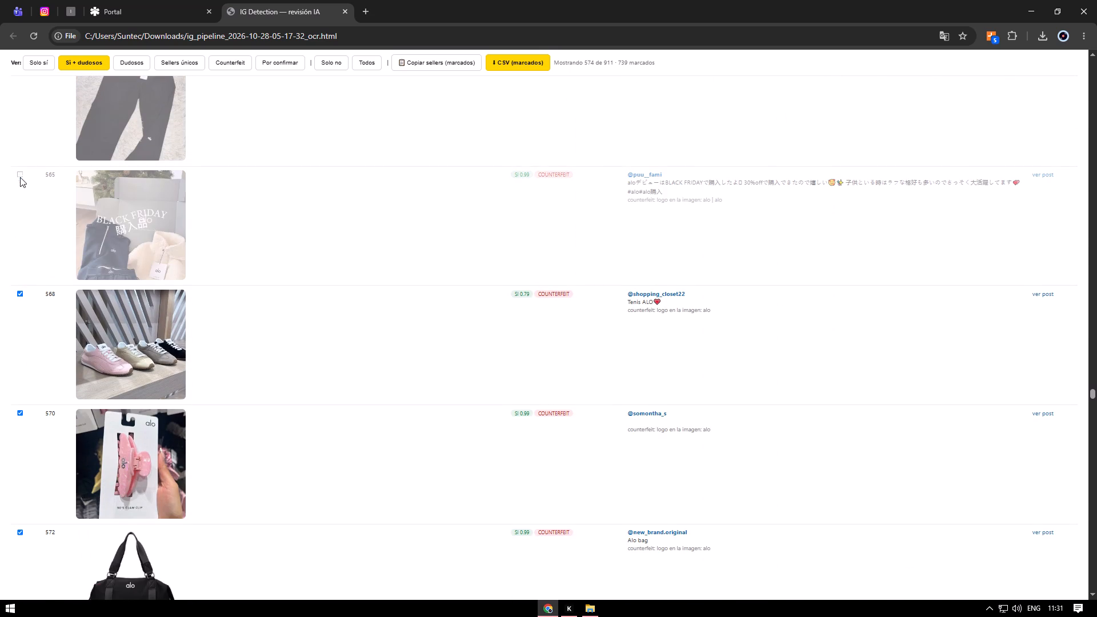
# Review the posts after 565 and unmark post 570, the pink hair clip, and post 574, the boxed sneakers.
pyautogui.scroll(-2, 30, 347)
pyautogui.click(21, 298)
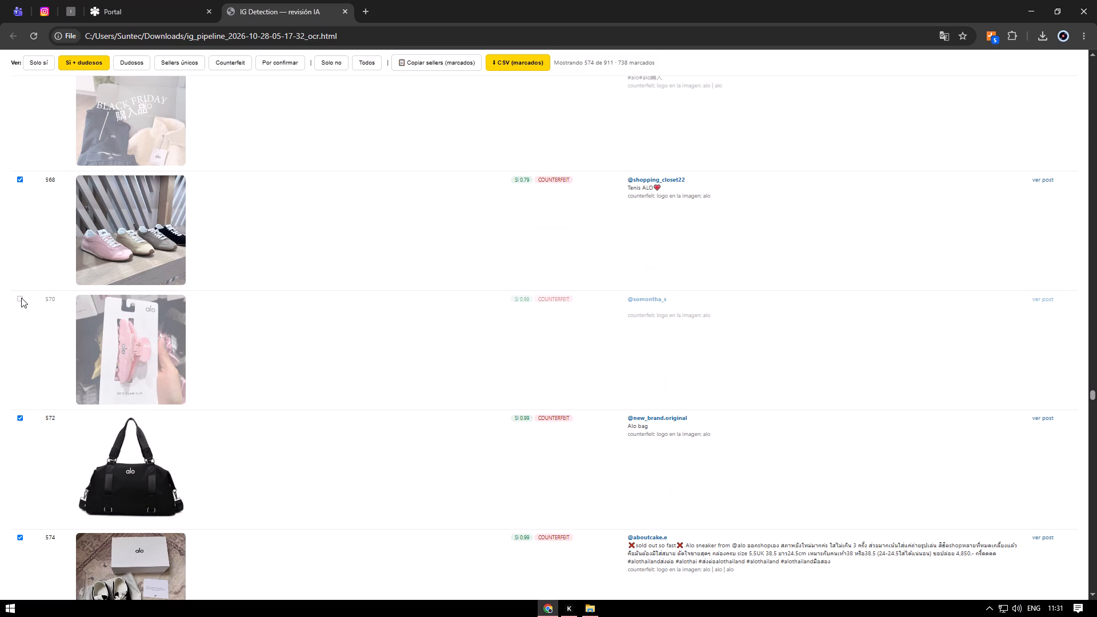
pyautogui.scroll(-5, 30, 337)
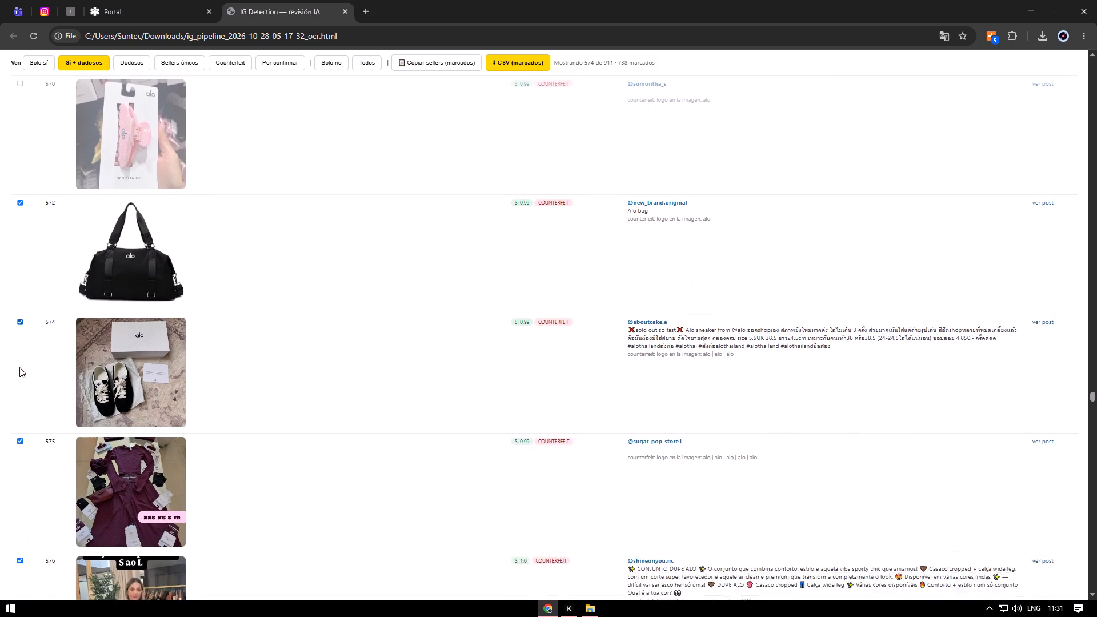
pyautogui.click(21, 250)
# Review the posts after 574 and unmark posts 575 and 576, both showing burgundy sets.
pyautogui.scroll(-2, 41, 342)
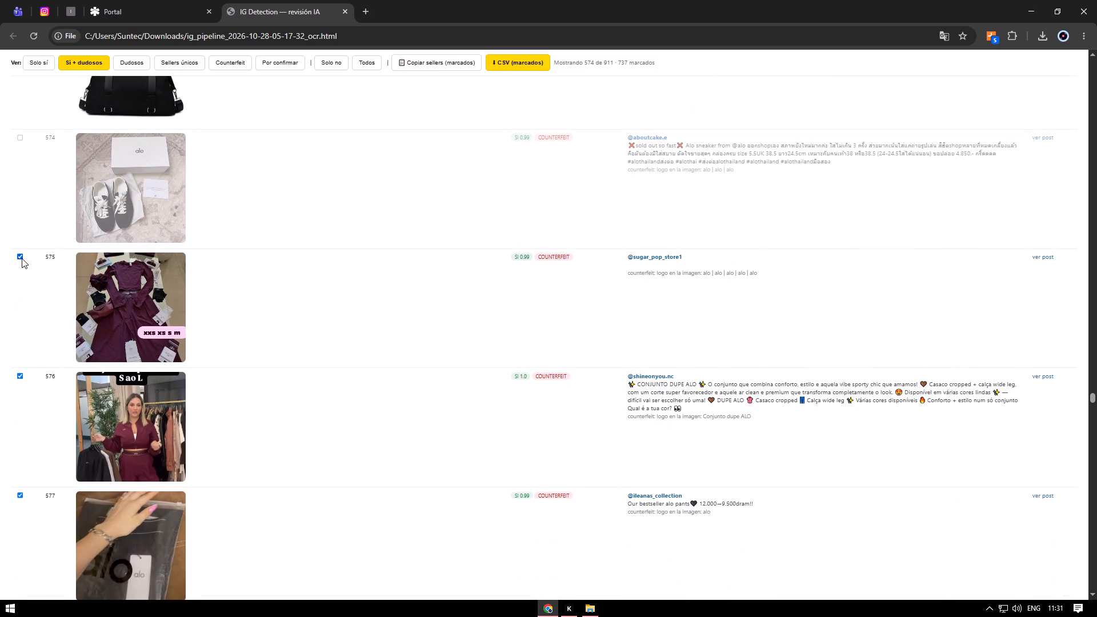
pyautogui.click(21, 256)
pyautogui.scroll(-3, 38, 314)
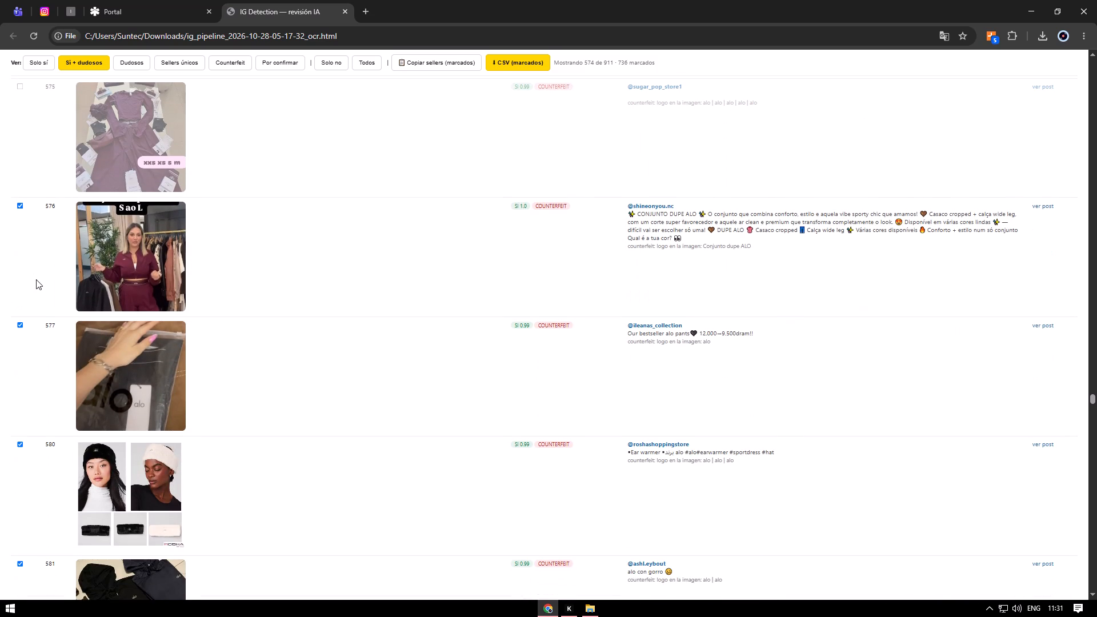
pyautogui.click(21, 206)
# Review the posts after 576 and unmark post 580, the ear warmers, and post 577, the bagged pants.
pyautogui.scroll(-3, 42, 303)
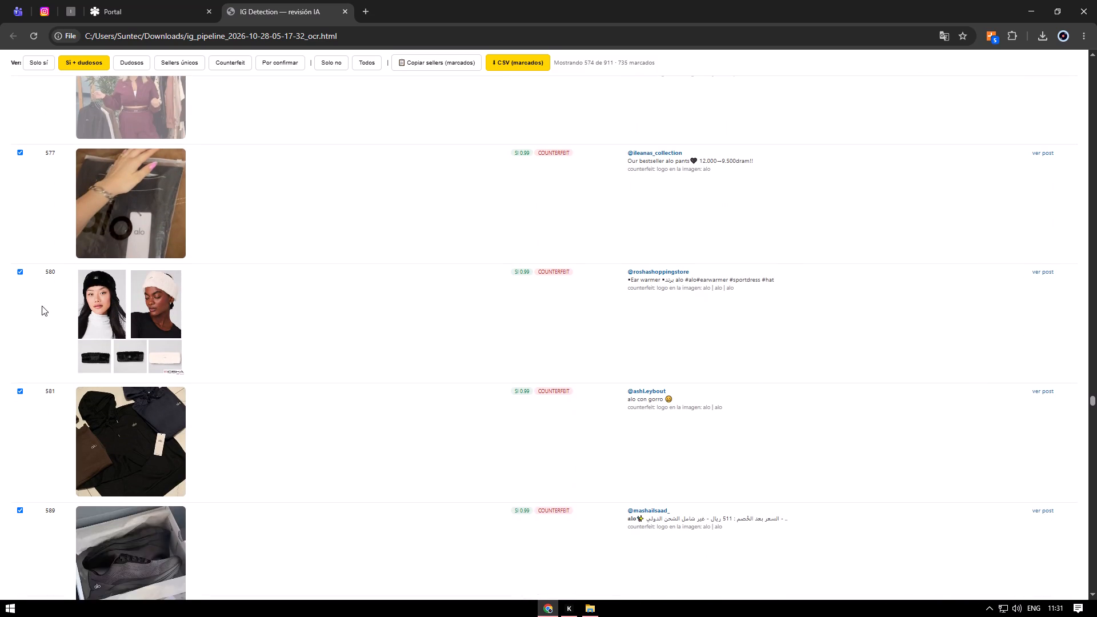
pyautogui.click(17, 273)
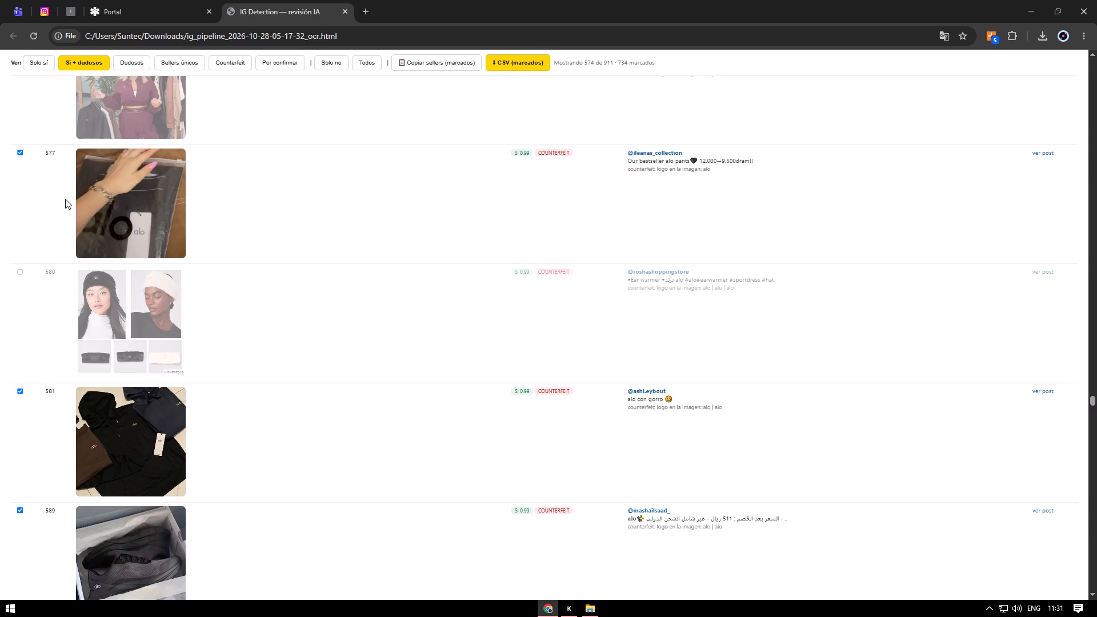
pyautogui.click(19, 151)
pyautogui.scroll(-1, 43, 280)
pyautogui.scroll(1, 26, 166)
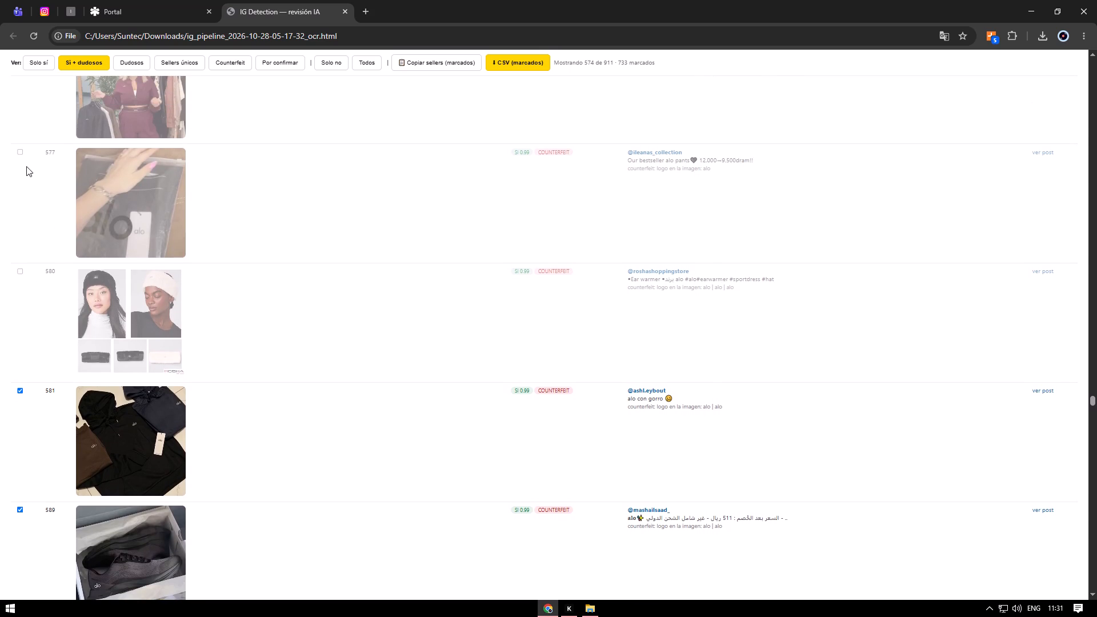
# Mark post 577, the bagged pants, again and unmark post 590, the white striped track pants.
pyautogui.click(19, 153)
pyautogui.scroll(-3, 53, 303)
pyautogui.scroll(-3, 33, 382)
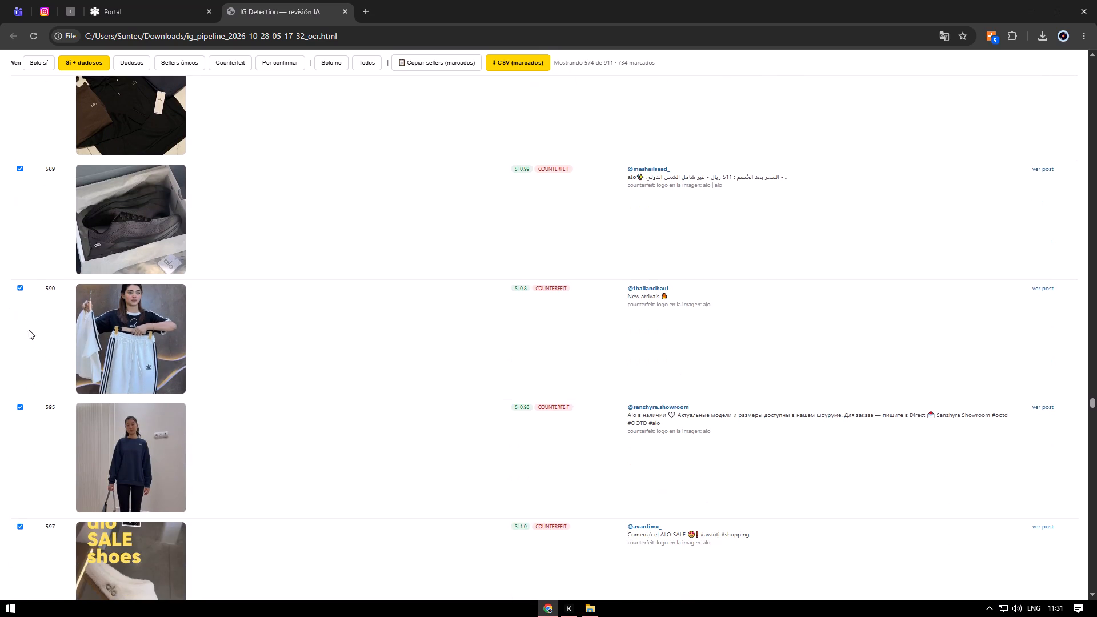
pyautogui.click(19, 284)
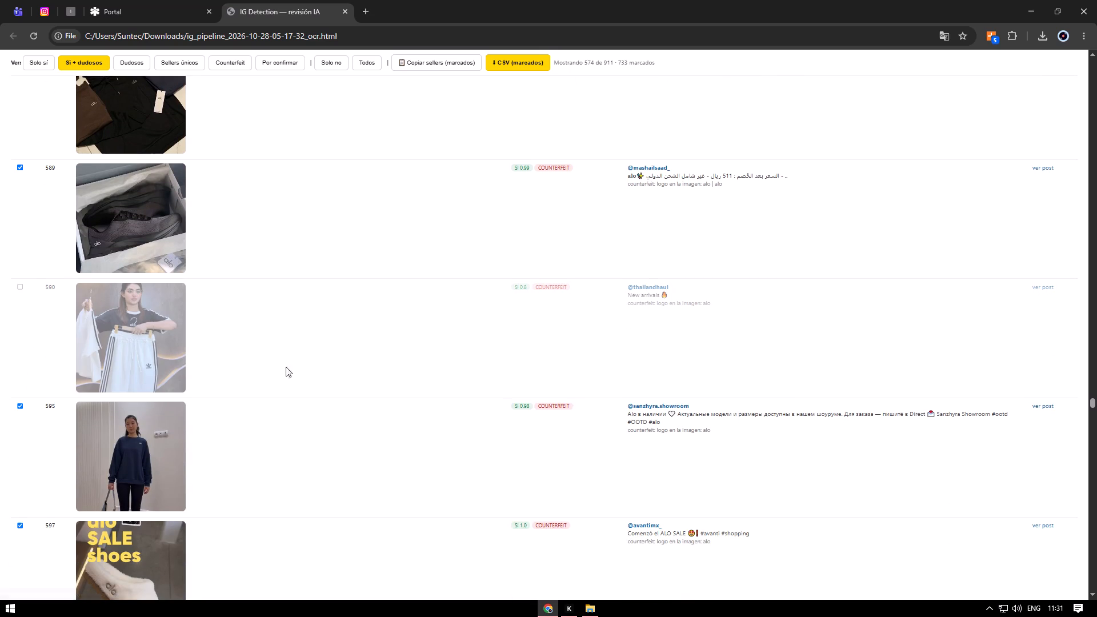
# Examine the enlarged photo and the caption of post 595, the navy sweatshirt.
pyautogui.scroll(-3, 126, 398)
pyautogui.click(113, 279)
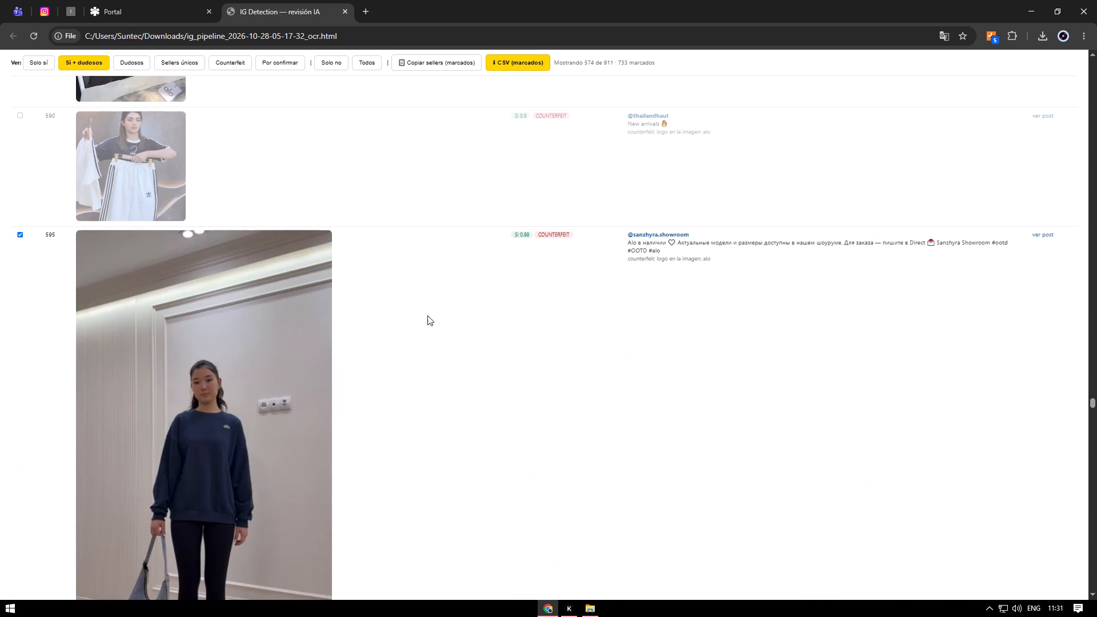
pyautogui.scroll(-1, 419, 369)
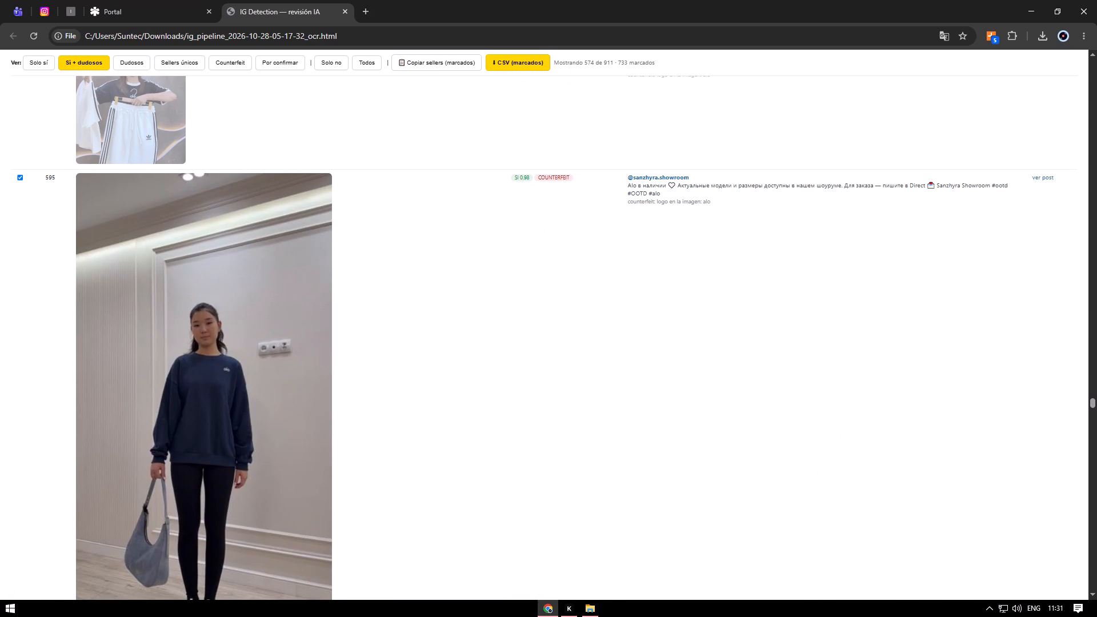
pyautogui.scroll(-1, 223, 318)
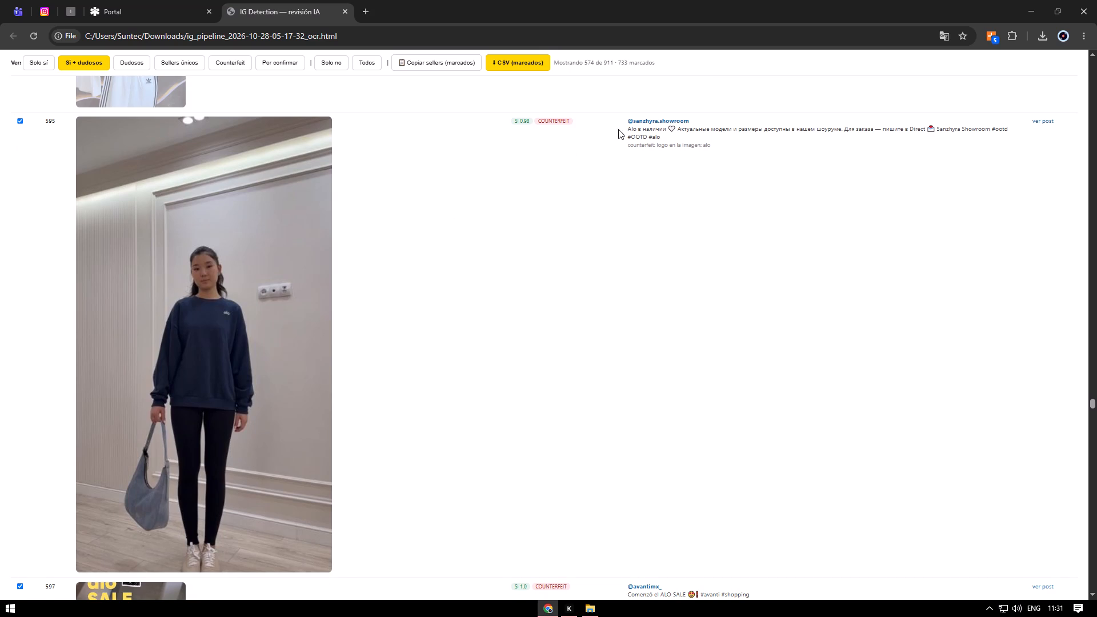
pyautogui.moveTo(618, 129); pyautogui.dragTo(688, 129)
pyautogui.click(652, 136)
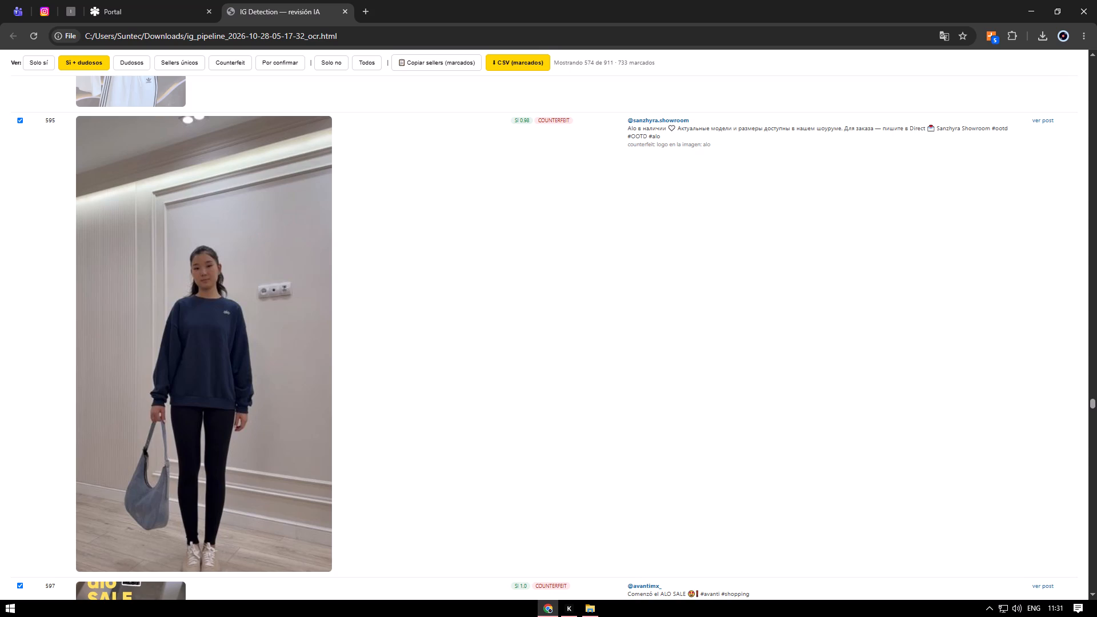
pyautogui.click(138, 280)
# Review the posts after 595 and unmark post 604, the Alo discounts flyer.
pyautogui.scroll(-3, 143, 333)
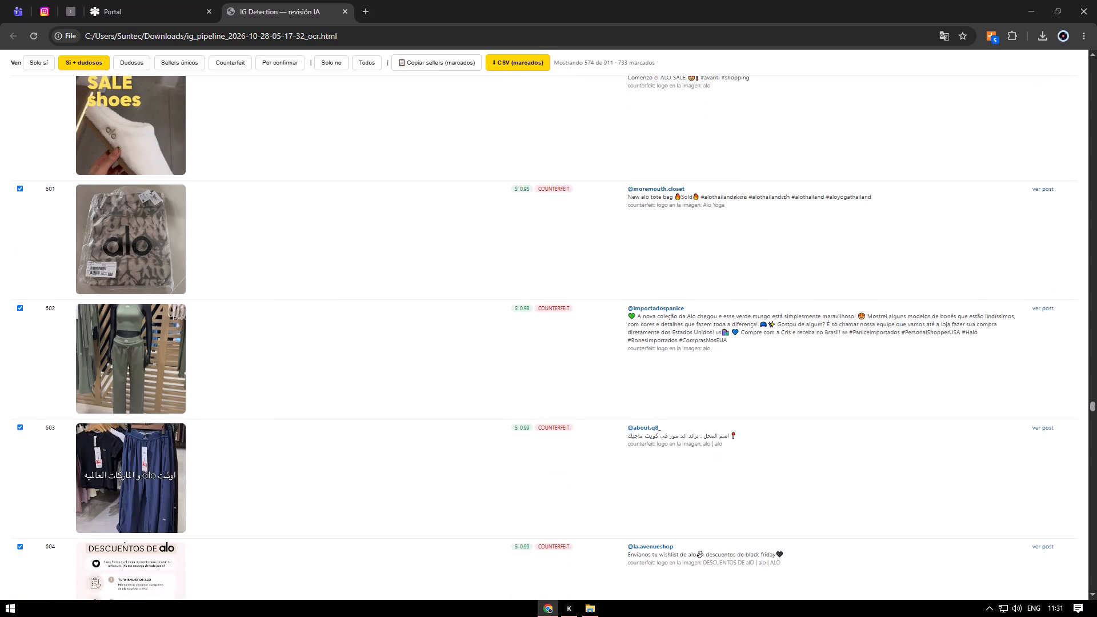
pyautogui.scroll(1, 143, 333)
pyautogui.scroll(-4, 72, 332)
pyautogui.click(21, 368)
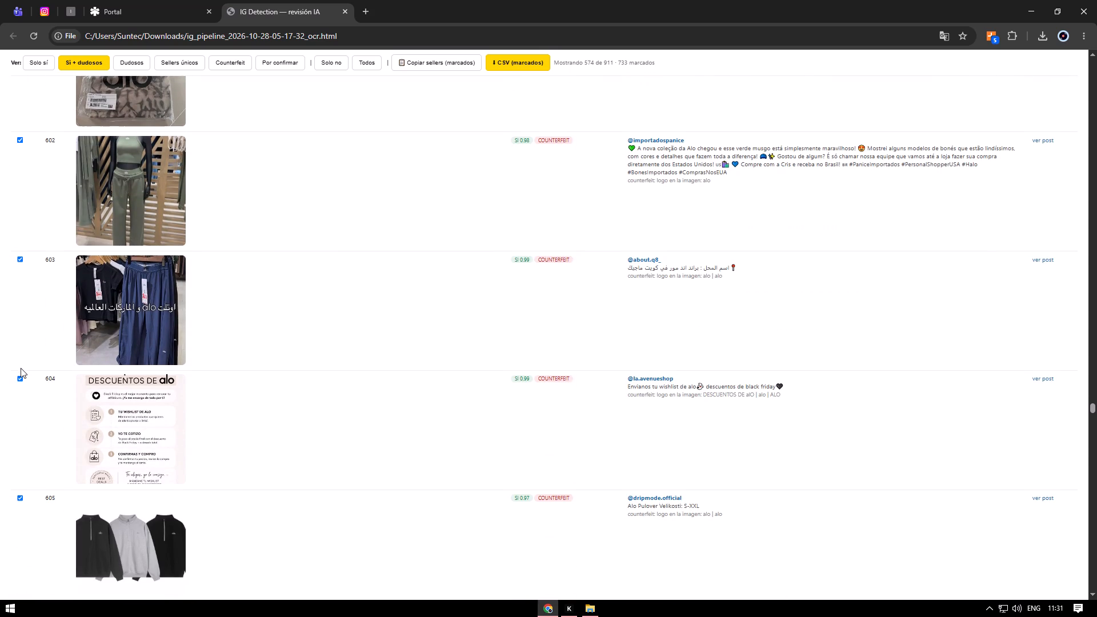
pyautogui.click(21, 371)
# Review the posts after 604 and unmark posts 616 and 618, both tagged as possible non-sellers.
pyautogui.scroll(-4, 107, 422)
pyautogui.scroll(-2, 55, 443)
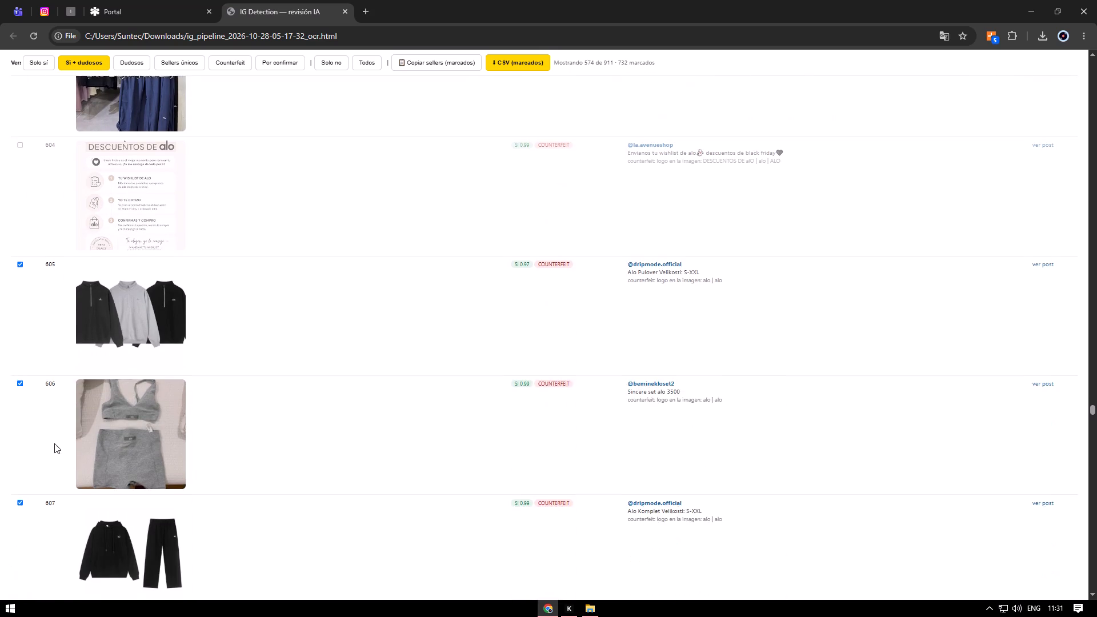
pyautogui.scroll(-6, 54, 443)
pyautogui.scroll(-2, 15, 414)
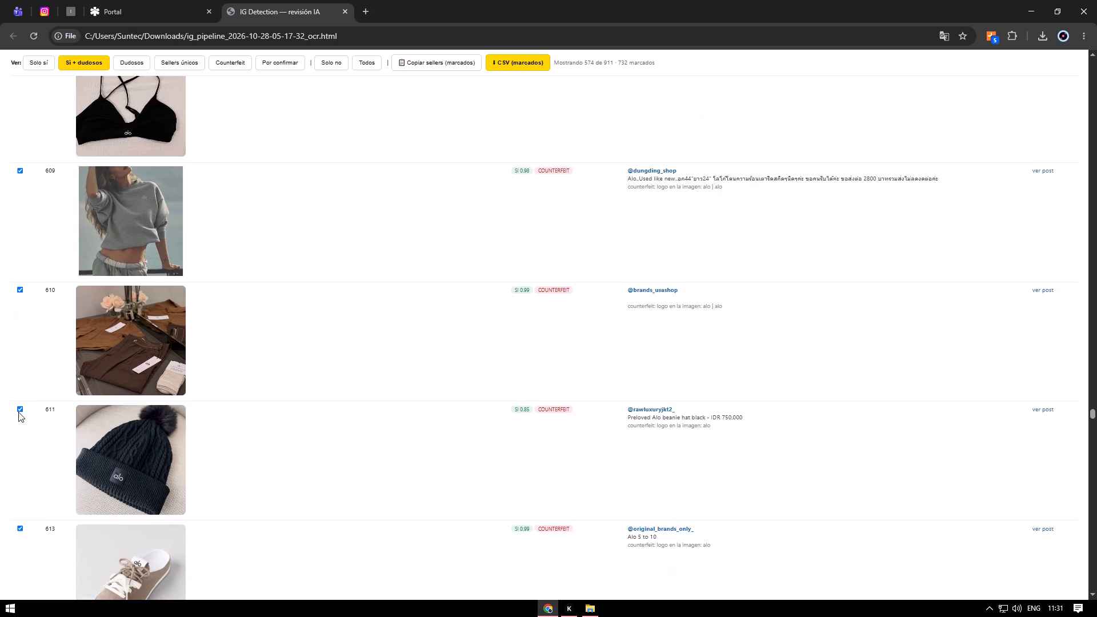
pyautogui.scroll(-9, 41, 410)
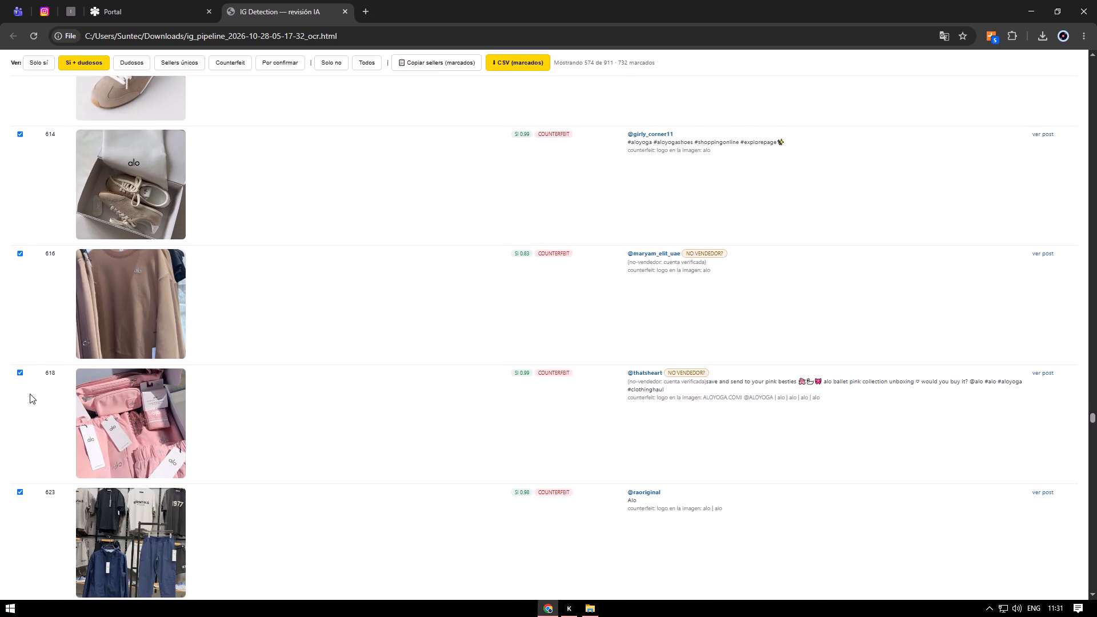
pyautogui.scroll(-2, 31, 396)
pyautogui.click(18, 137)
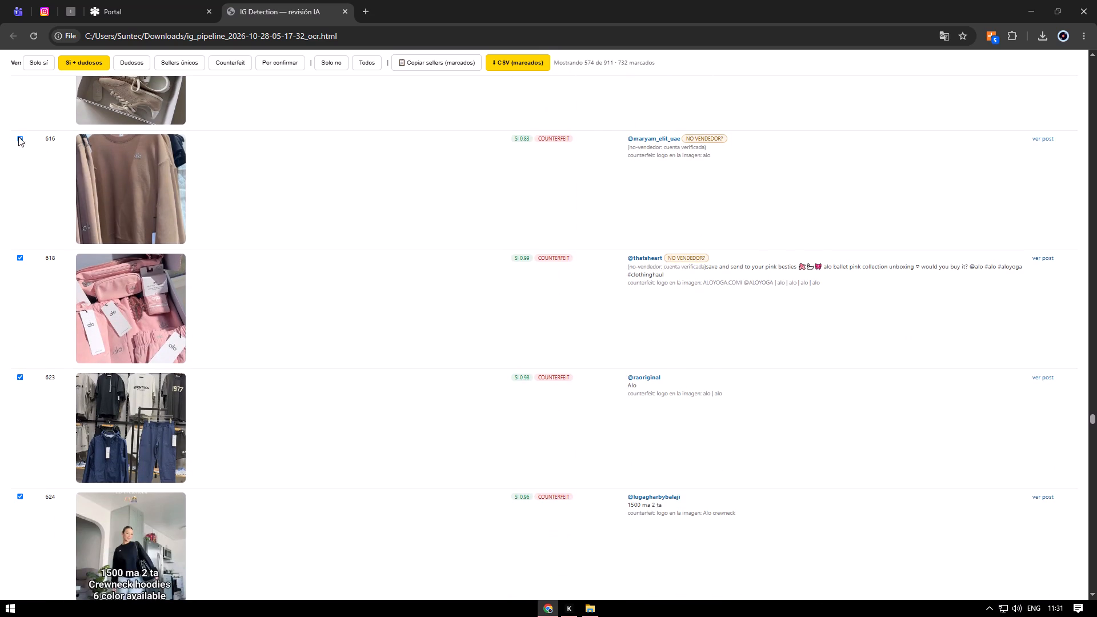
pyautogui.click(17, 258)
pyautogui.scroll(-2, 21, 277)
pyautogui.click(21, 141)
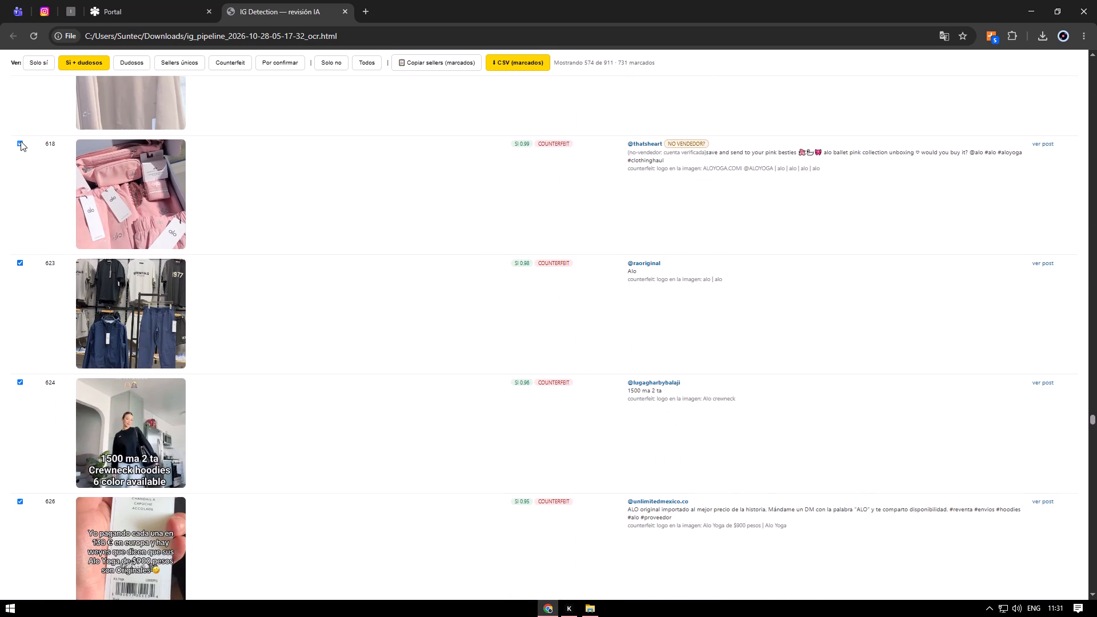
# Unmark post 624, the crewneck hoodies offer, and post 626, the price tag photo.
pyautogui.scroll(-2, 43, 286)
pyautogui.click(17, 271)
pyautogui.scroll(-3, 18, 328)
pyautogui.click(19, 215)
# Unmark post 632, the yoga mats, post 630, the cream shirt, and post 633, the Costco dupe.
pyautogui.scroll(-2, 25, 382)
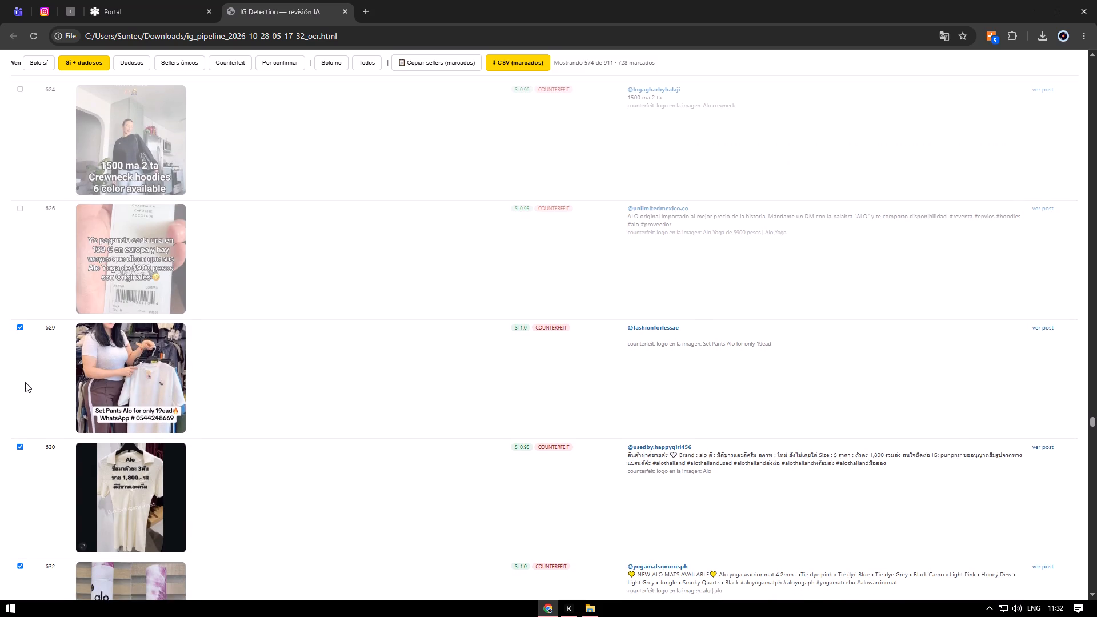
pyautogui.scroll(-2, 25, 382)
pyautogui.click(19, 346)
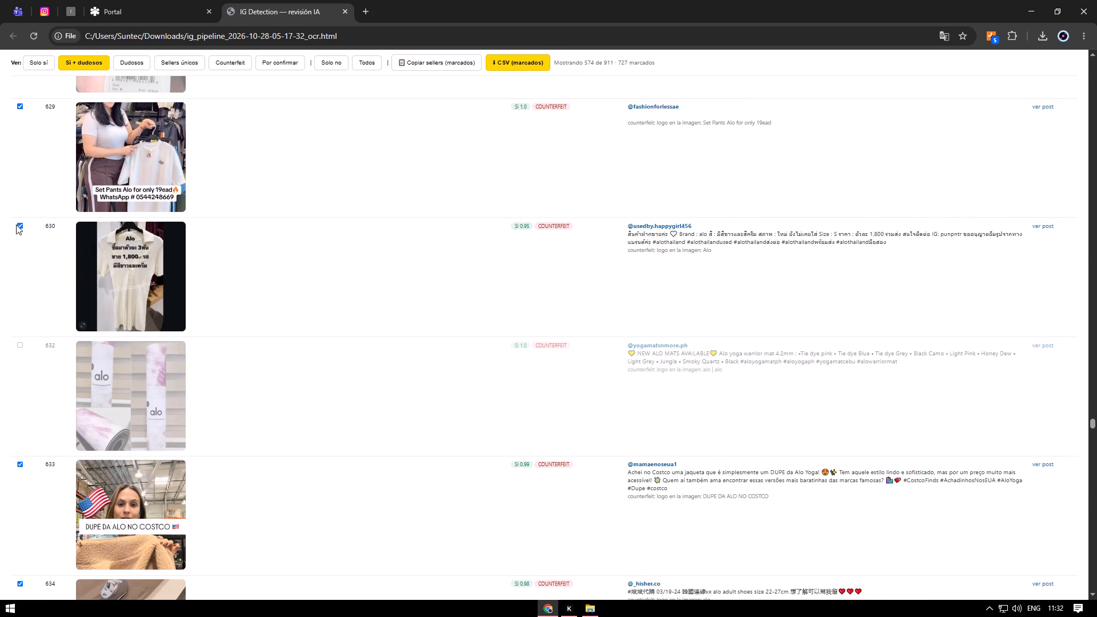
pyautogui.click(16, 225)
pyautogui.click(21, 223)
pyautogui.click(19, 464)
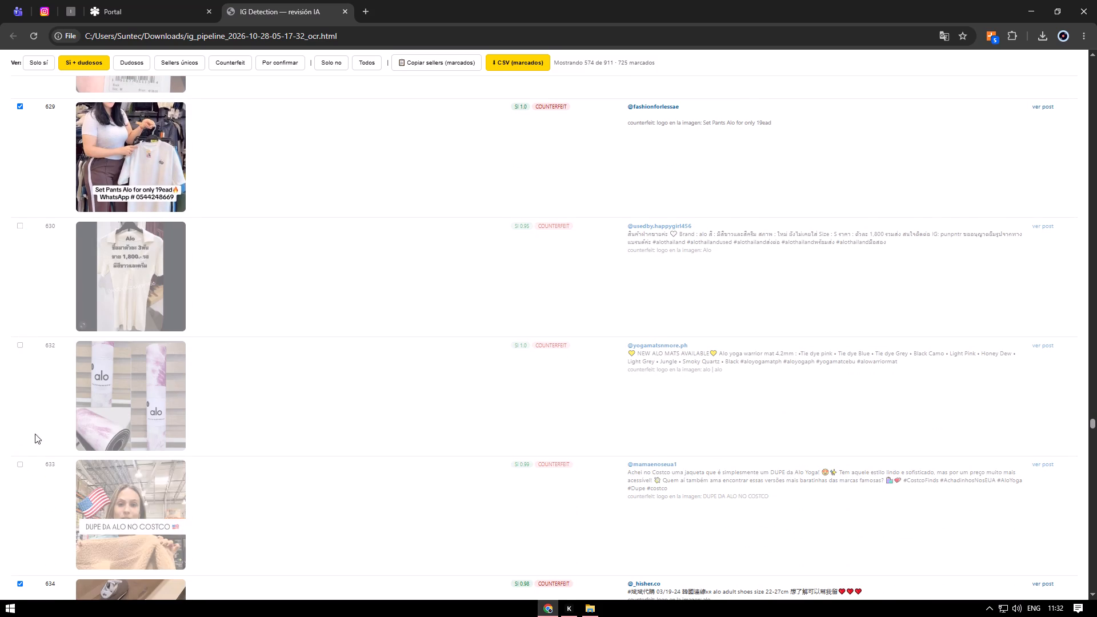
# Review the posts after 633 and unmark post 635, the black zip-neck pullover.
pyautogui.scroll(-8, 41, 426)
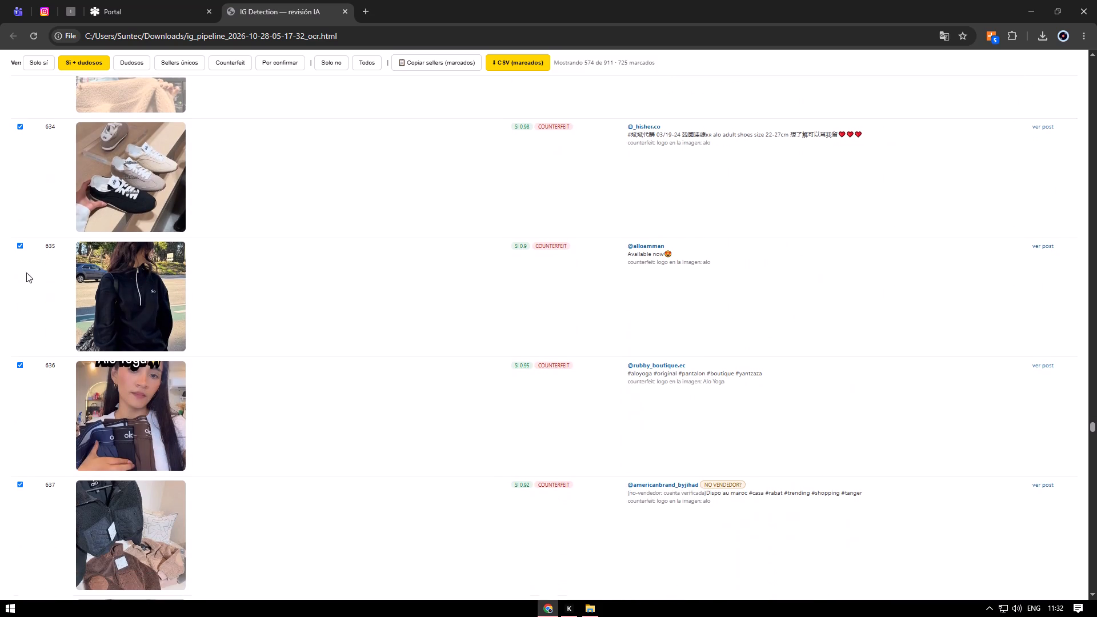
pyautogui.click(18, 245)
# Check the enlarged photo of post 636, the boutique pants, and unmark the post.
pyautogui.click(21, 362)
pyautogui.scroll(-4, 21, 362)
pyautogui.click(19, 137)
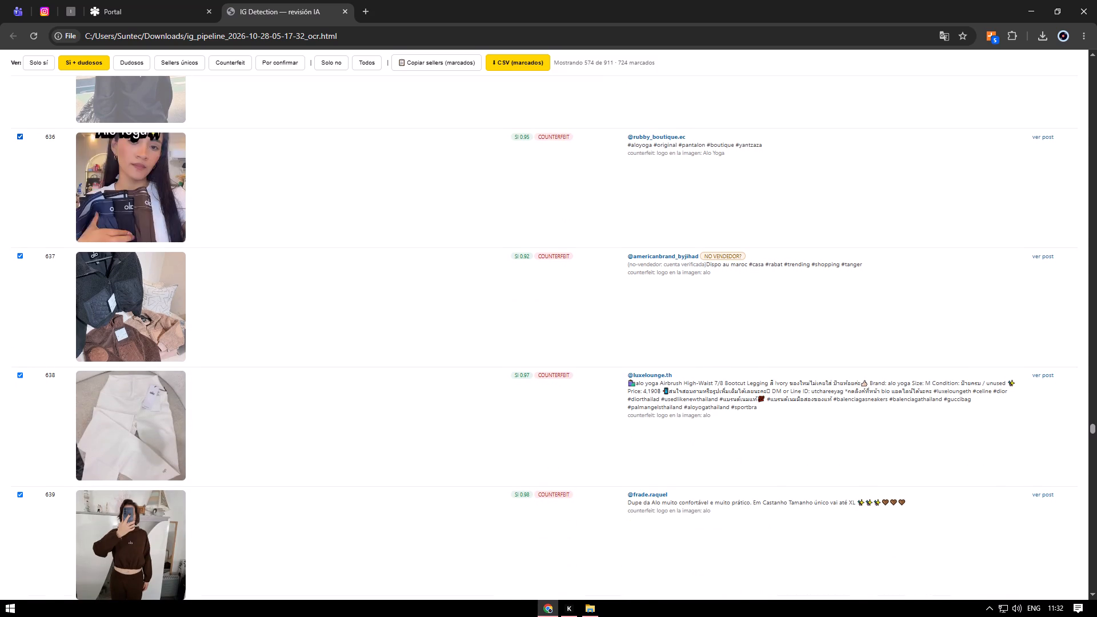
pyautogui.click(152, 210)
pyautogui.click(126, 273)
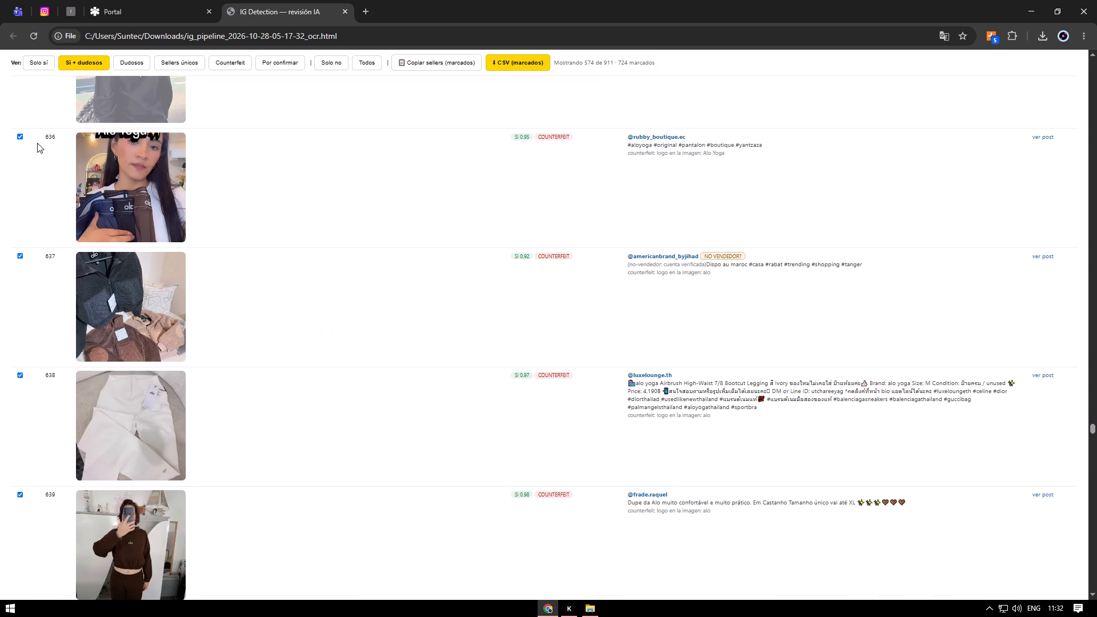
pyautogui.click(25, 138)
pyautogui.click(21, 137)
# Unmark post 637, the jackets tagged as a possible non-seller.
pyautogui.scroll(-3, 89, 267)
pyautogui.scroll(2, 75, 262)
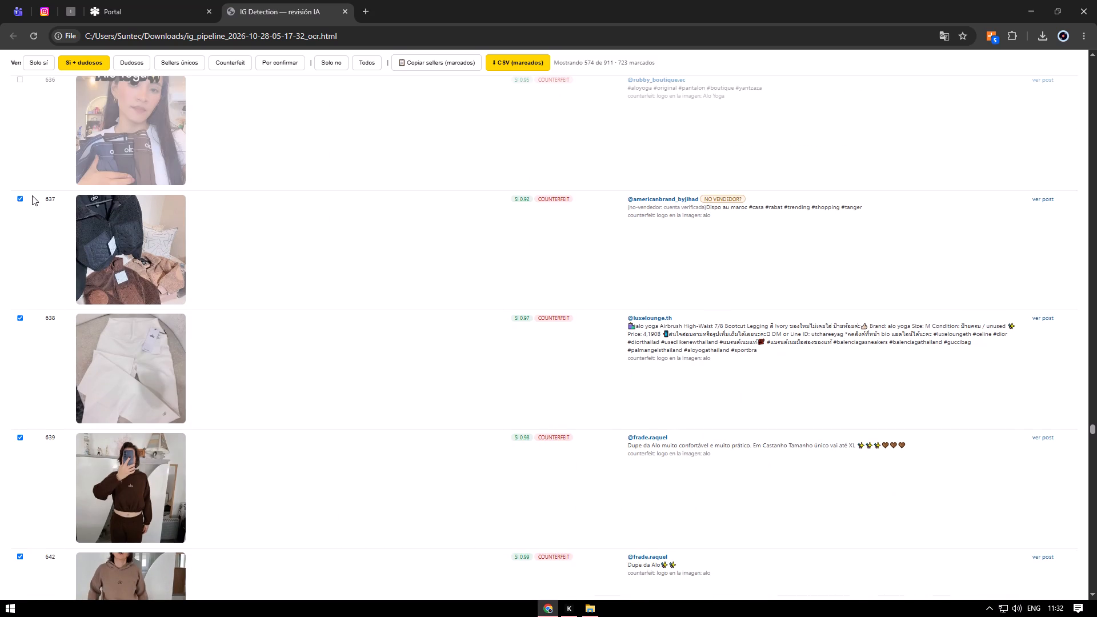
pyautogui.click(19, 197)
# Inspect the Instagram profile of the account behind post 643, the burgundy dupe set, and return to the review list.
pyautogui.scroll(-4, 39, 234)
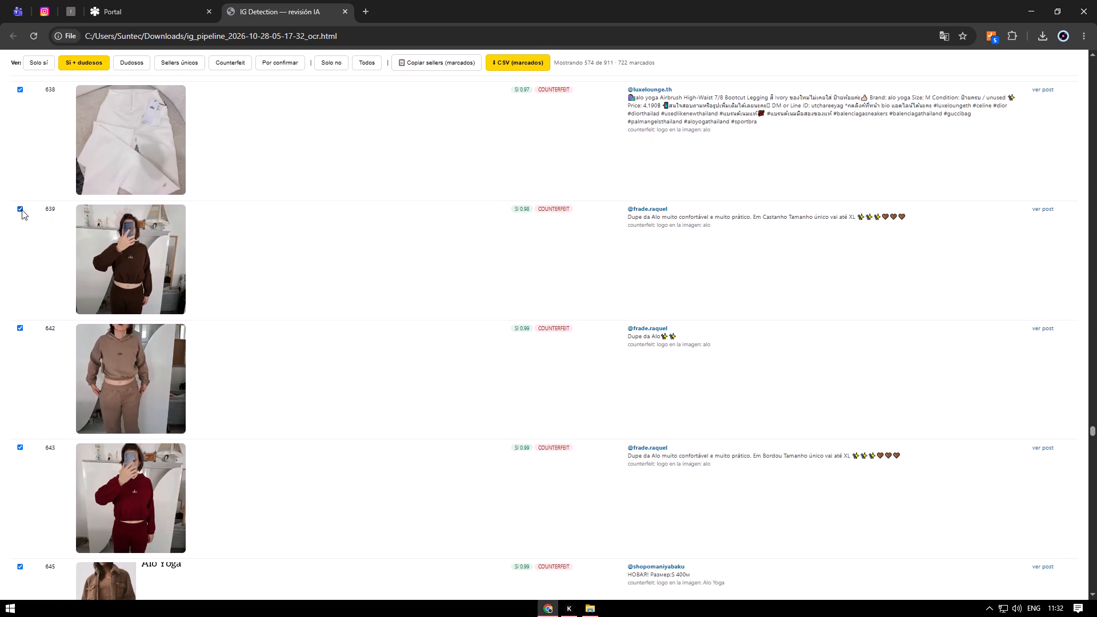
pyautogui.click(20, 324)
pyautogui.scroll(-4, 17, 335)
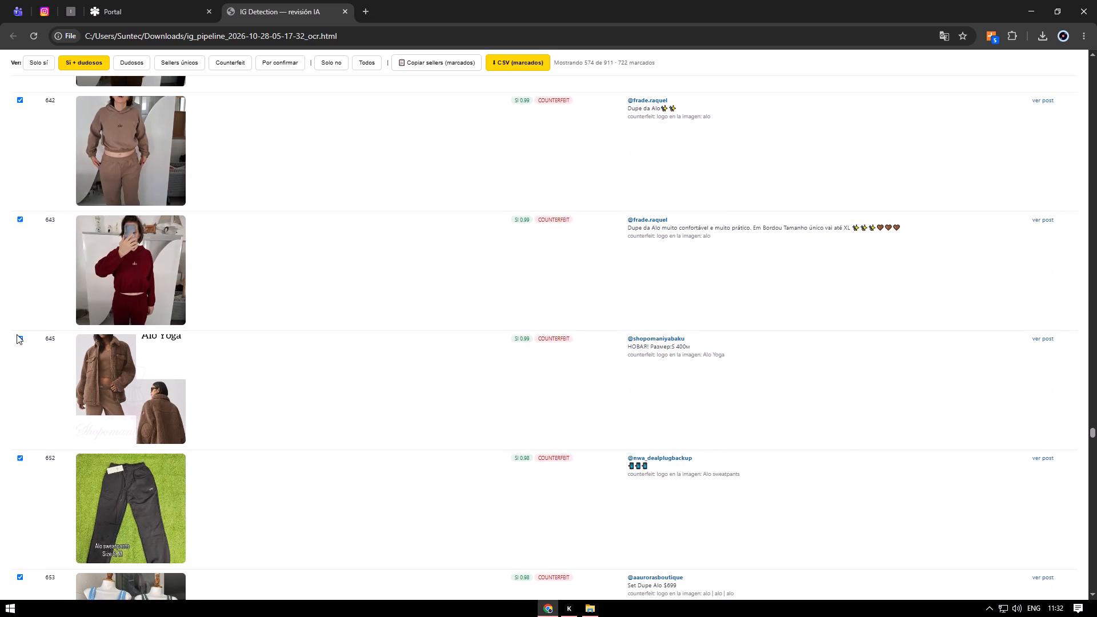
pyautogui.click(630, 216)
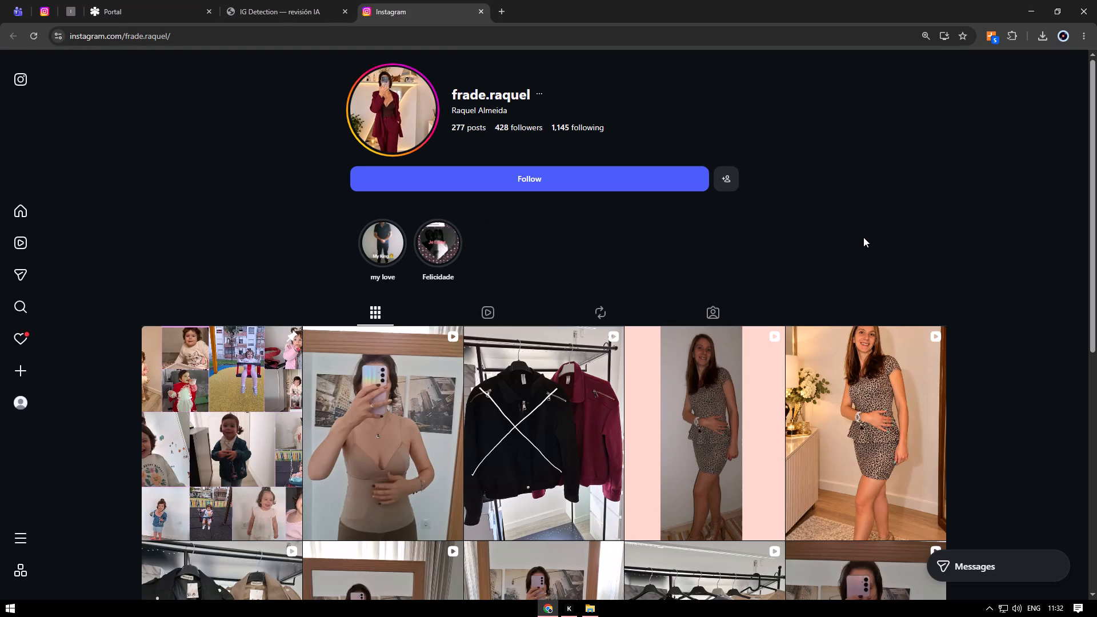
pyautogui.middleClick(448, 0)
# Unmark posts 643, 642 and 639, the dupe tracksuit sets from the account just inspected.
pyautogui.scroll(1, 80, 315)
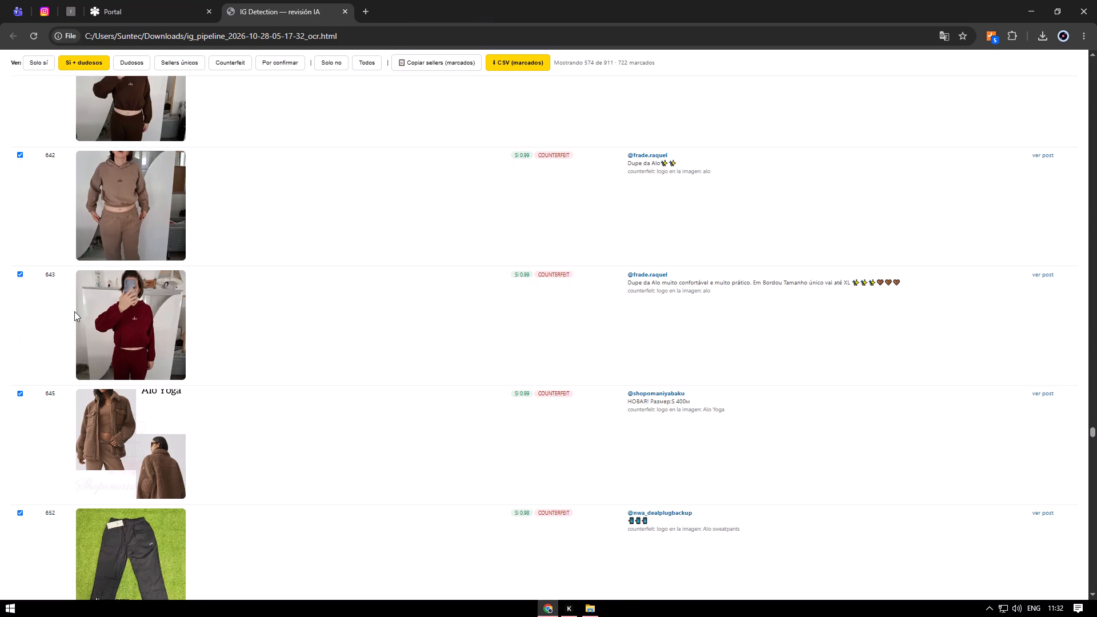
pyautogui.doubleClick(23, 275)
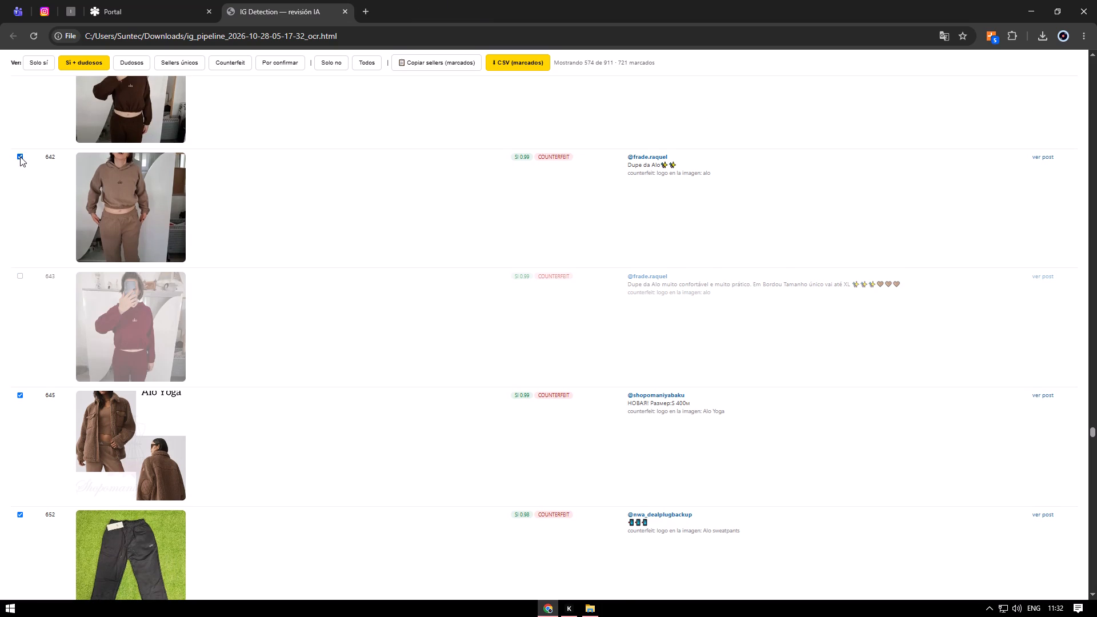
pyautogui.click(20, 157)
pyautogui.scroll(2, 28, 203)
pyautogui.click(18, 150)
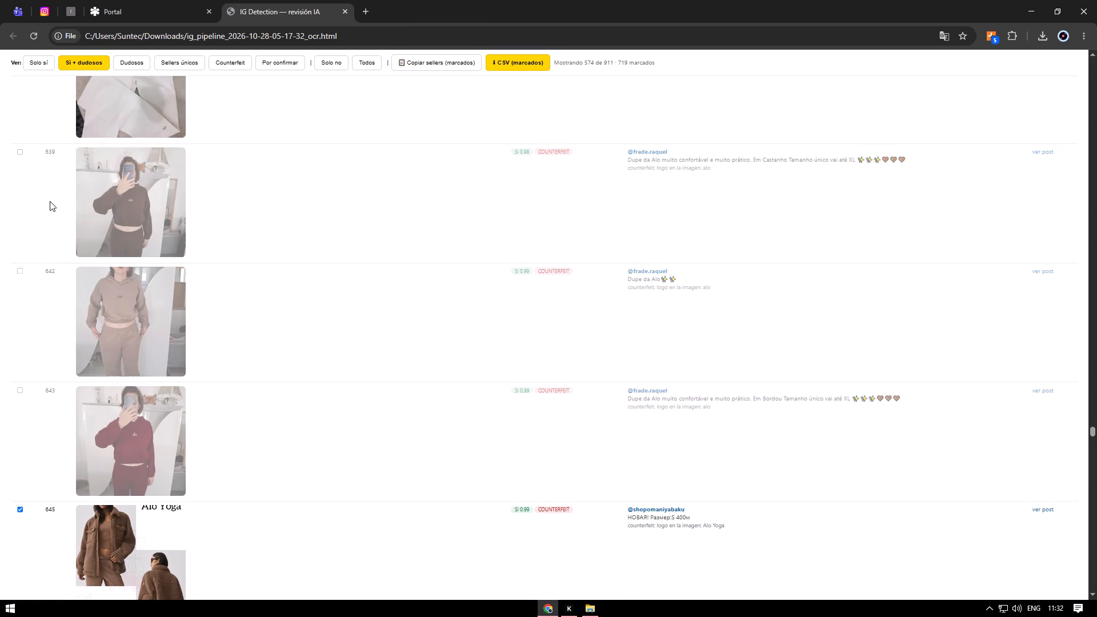
# Review the following posts and unmark 656 and 658, the camel and cream dupe sets from the same account.
pyautogui.scroll(2, 67, 226)
pyautogui.scroll(-7, 67, 226)
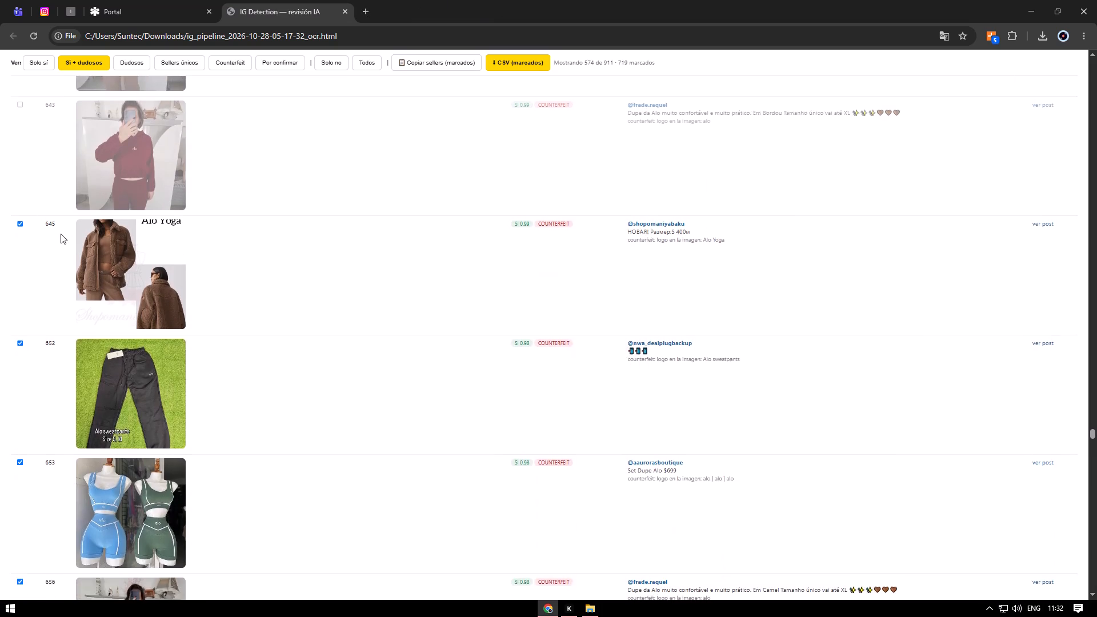
pyautogui.scroll(-7, 61, 234)
pyautogui.click(15, 182)
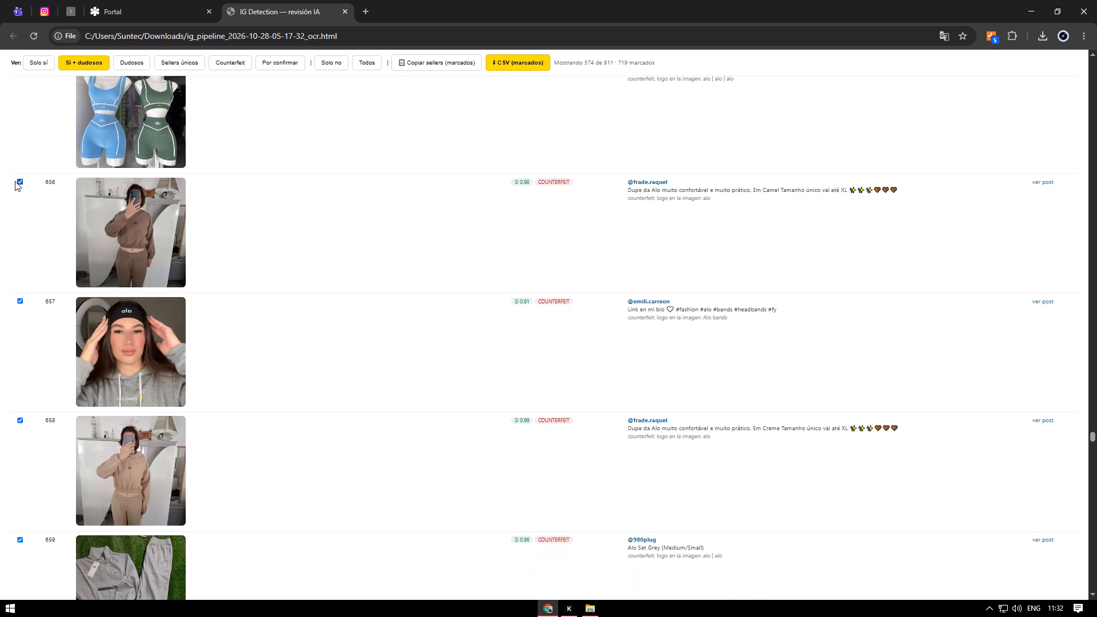
pyautogui.click(18, 181)
pyautogui.scroll(-2, 40, 226)
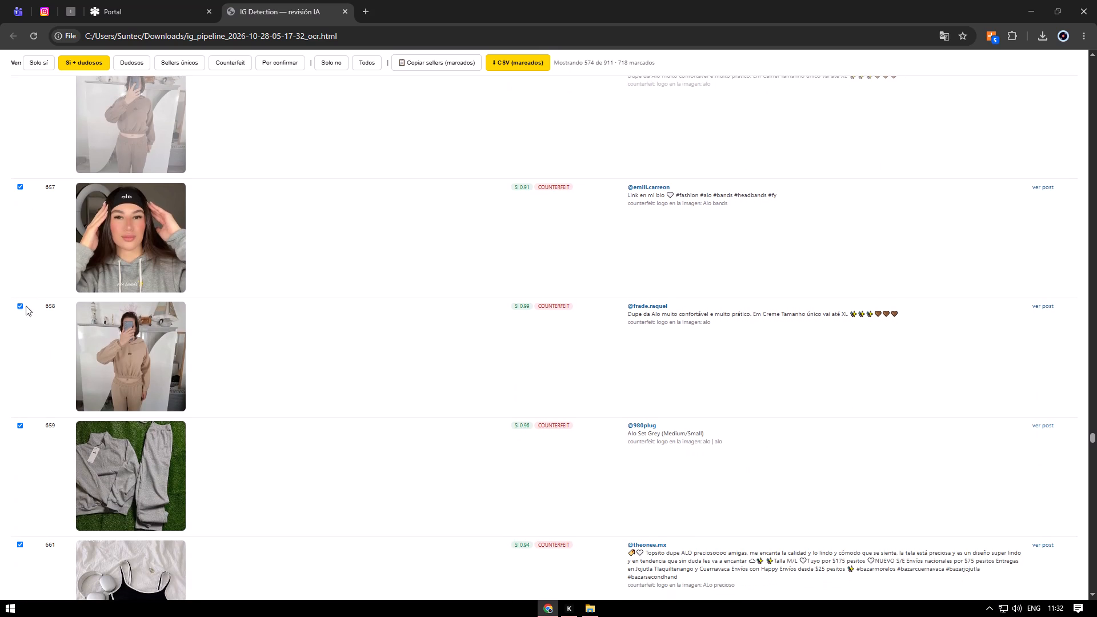
pyautogui.click(20, 305)
# Review the posts after 658 and unmark post 666, the Alo unpacking photo with white sneakers.
pyautogui.scroll(-6, 62, 299)
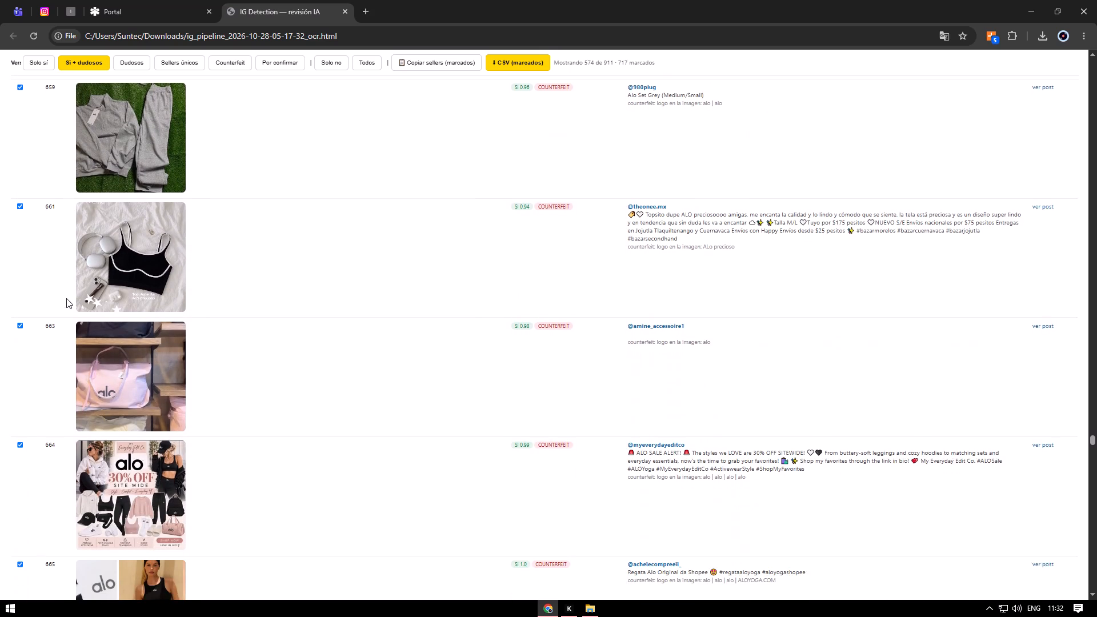
pyautogui.scroll(-7, 89, 297)
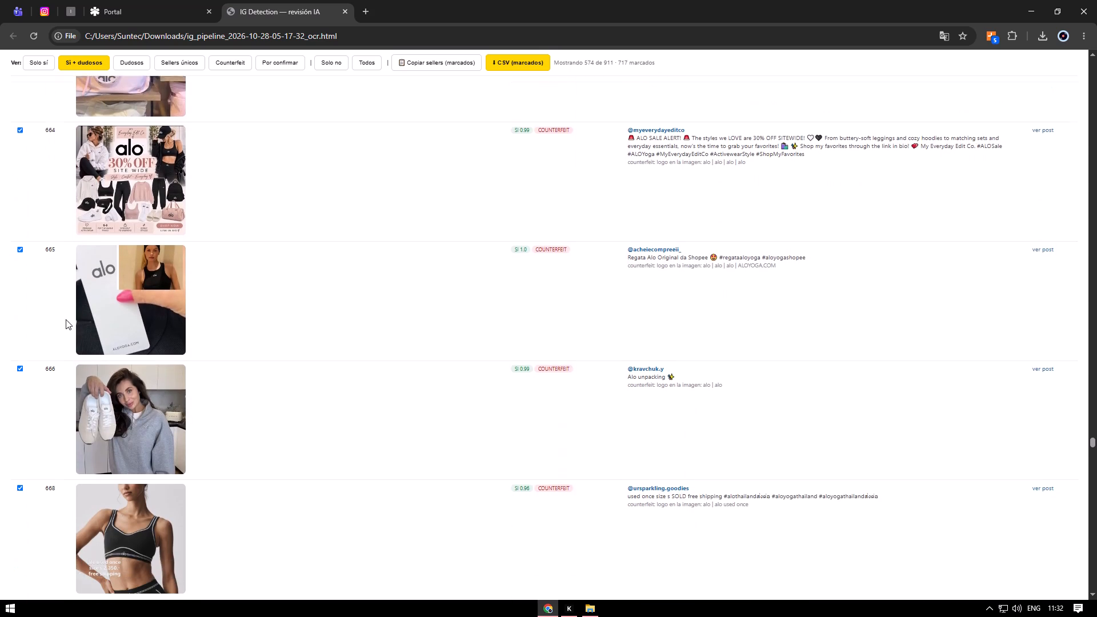
pyautogui.click(19, 279)
pyautogui.scroll(-4, 30, 301)
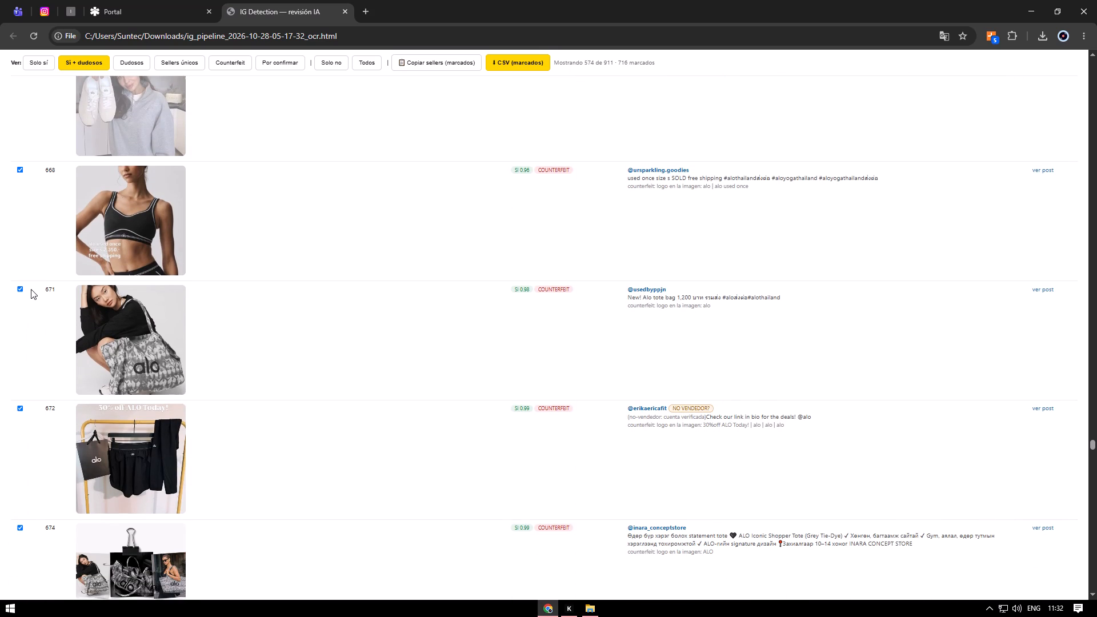
# Review the posts from 671 on and unmark posts 672 and 675, both tagged as possible non-sellers.
pyautogui.click(24, 288)
pyautogui.scroll(-3, 33, 293)
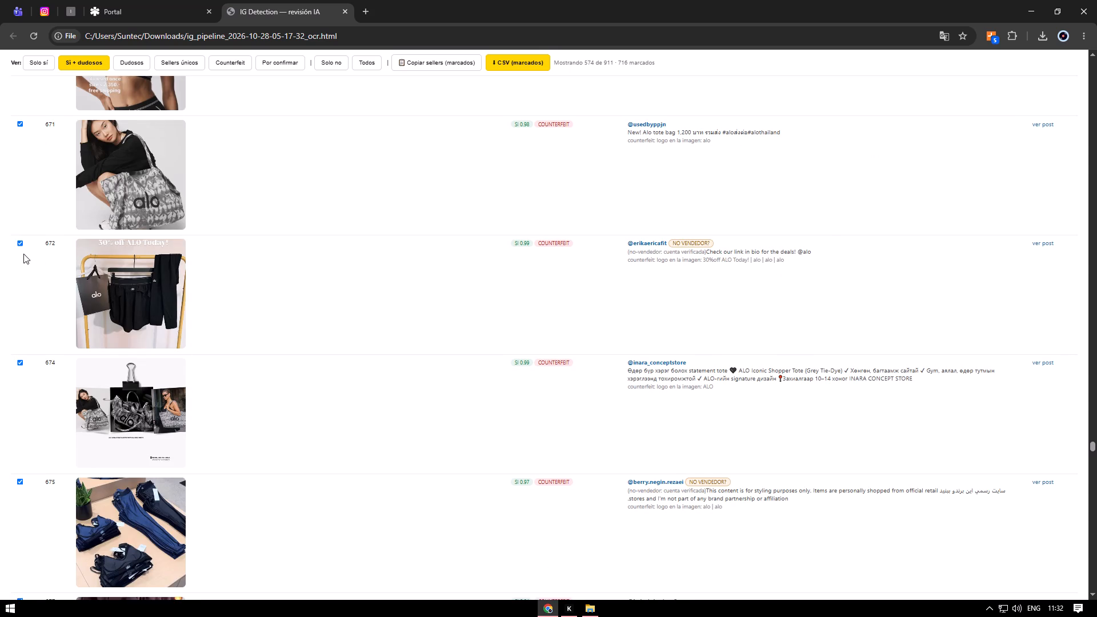
pyautogui.click(21, 235)
pyautogui.scroll(-4, 45, 322)
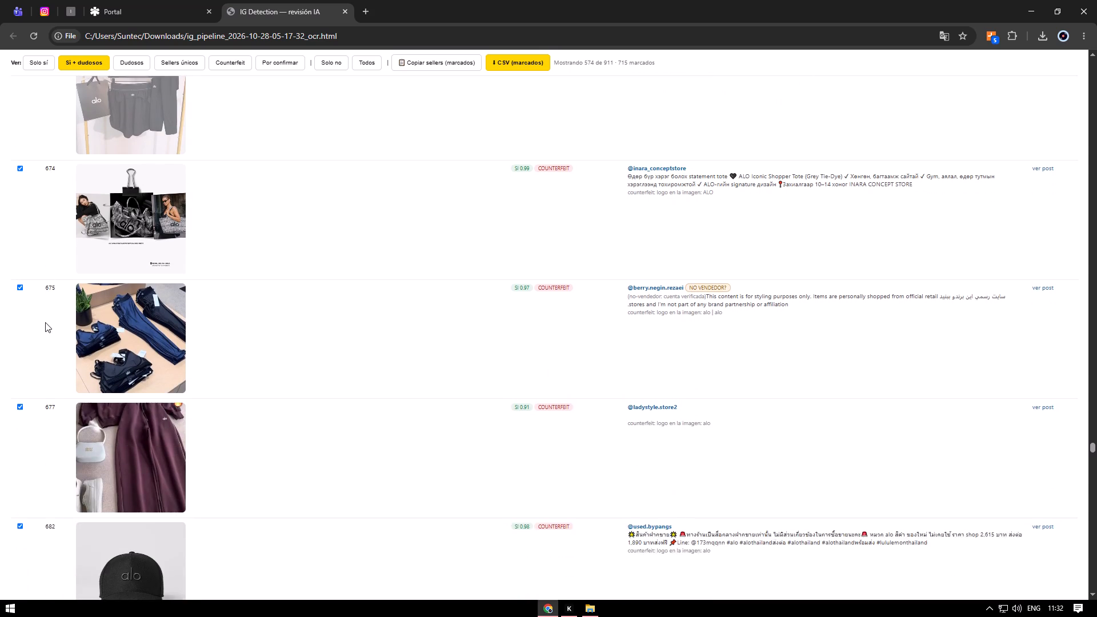
pyautogui.click(17, 246)
# Review the posts after 675 and unmark post 684, the storefront, and posts 686, 688 and 690.
pyautogui.scroll(-2, 58, 363)
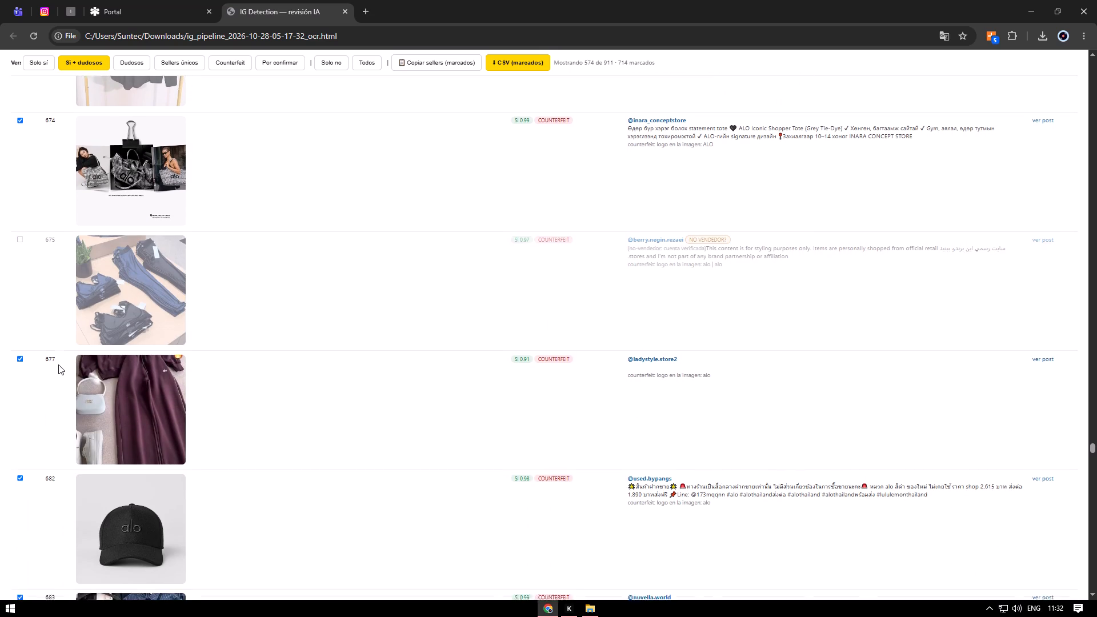
pyautogui.scroll(-5, 58, 364)
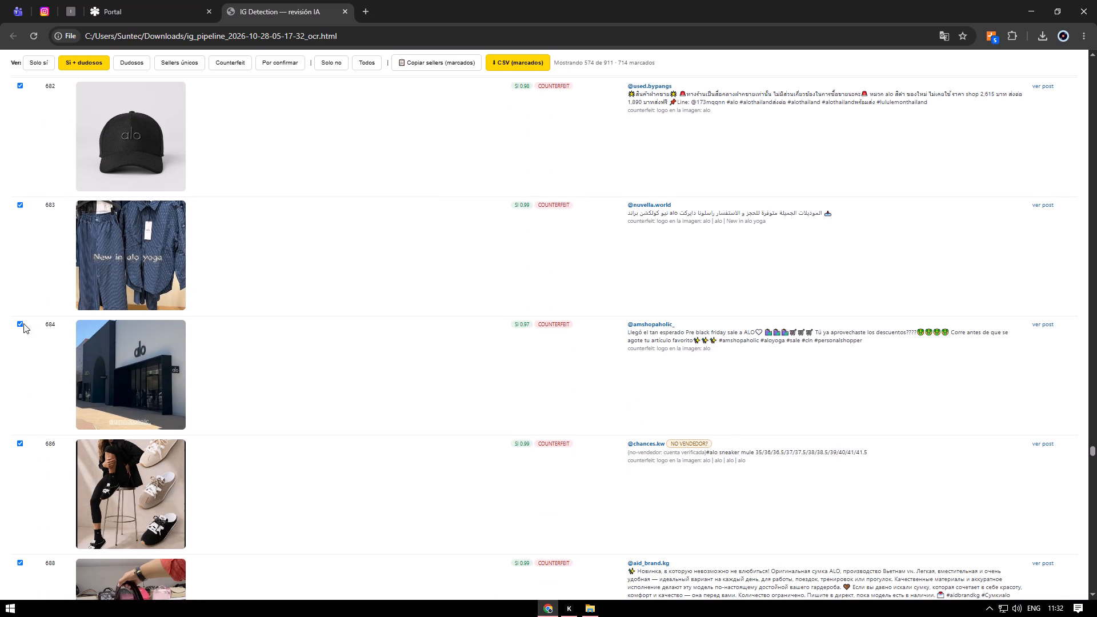
pyautogui.click(21, 323)
pyautogui.click(21, 442)
pyautogui.scroll(-5, 65, 404)
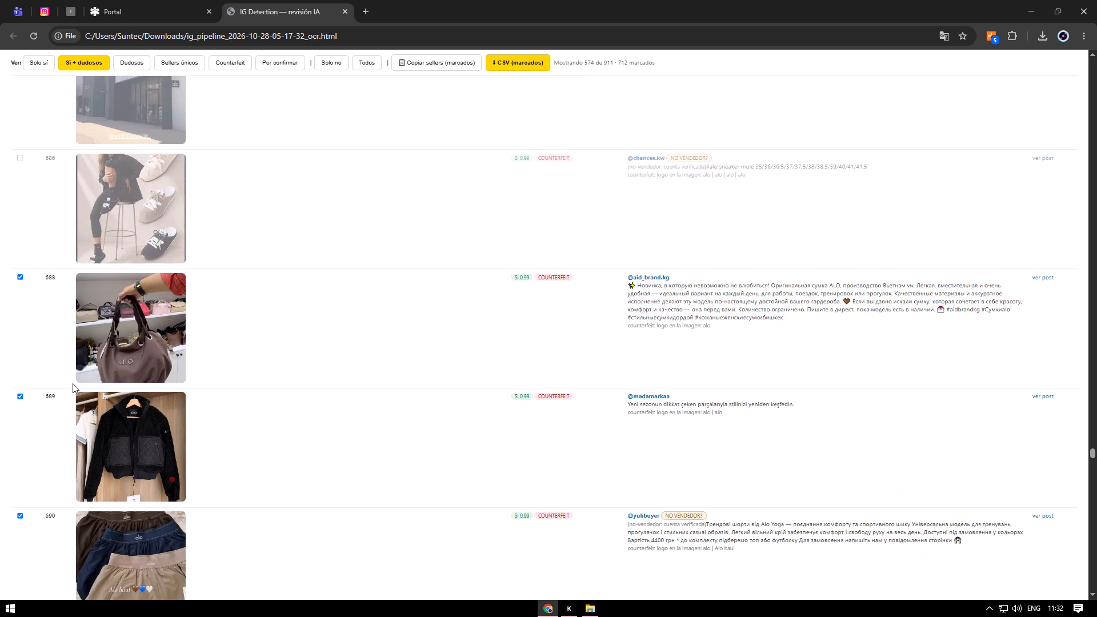
pyautogui.click(19, 275)
pyautogui.scroll(-3, 28, 335)
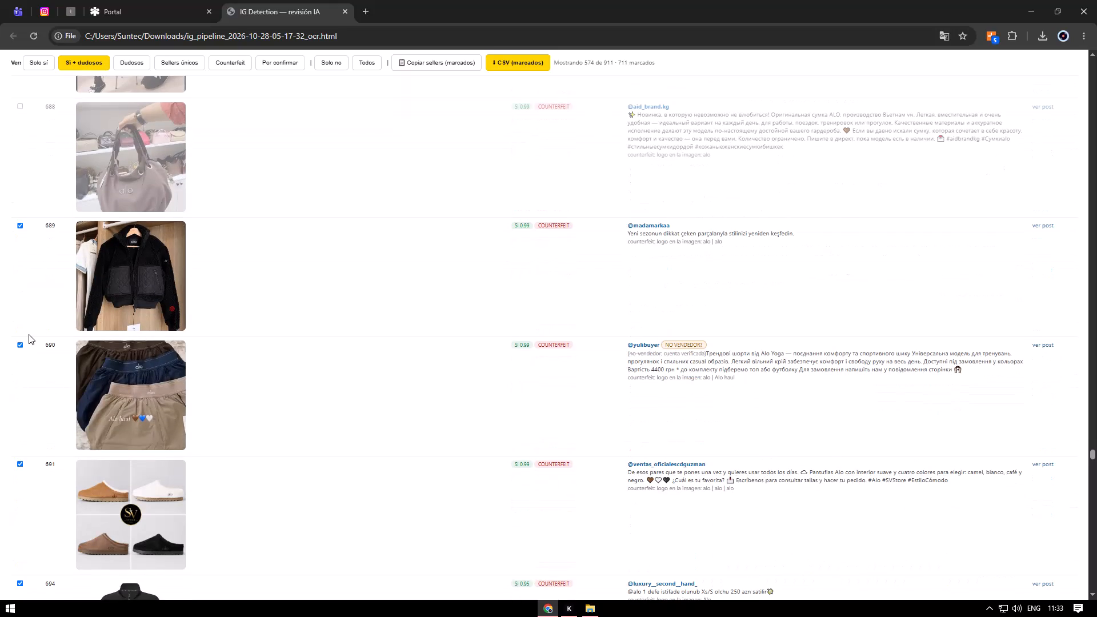
pyautogui.click(21, 342)
# Review the posts after 690 and unmark post 702, the matching sets text ad, and post 704.
pyautogui.scroll(-5, 66, 338)
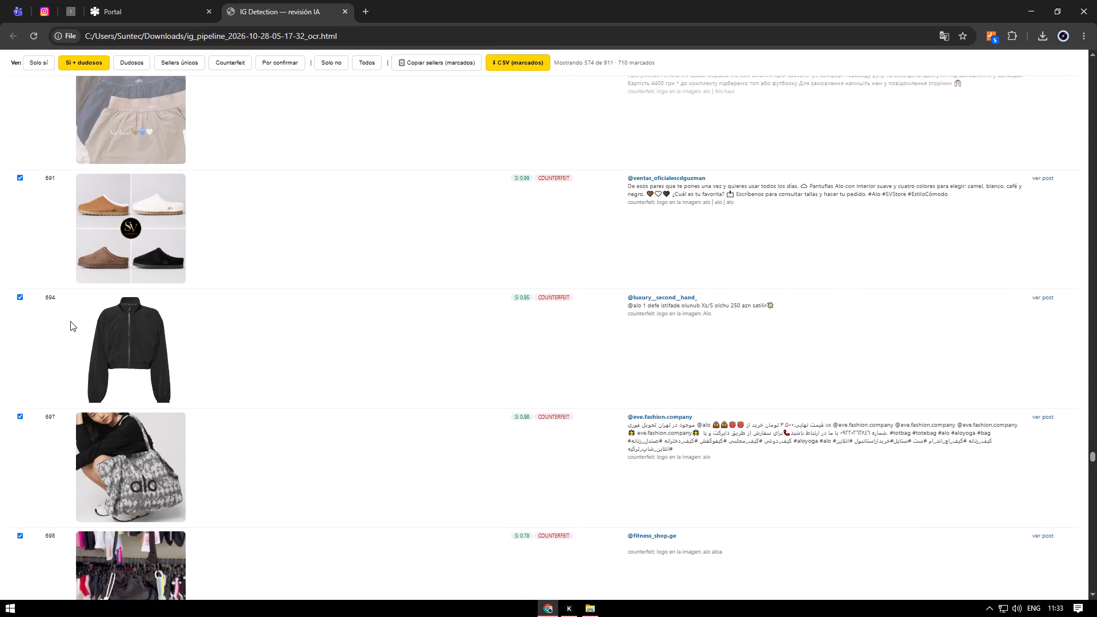
pyautogui.scroll(-5, 56, 325)
pyautogui.scroll(-2, 53, 382)
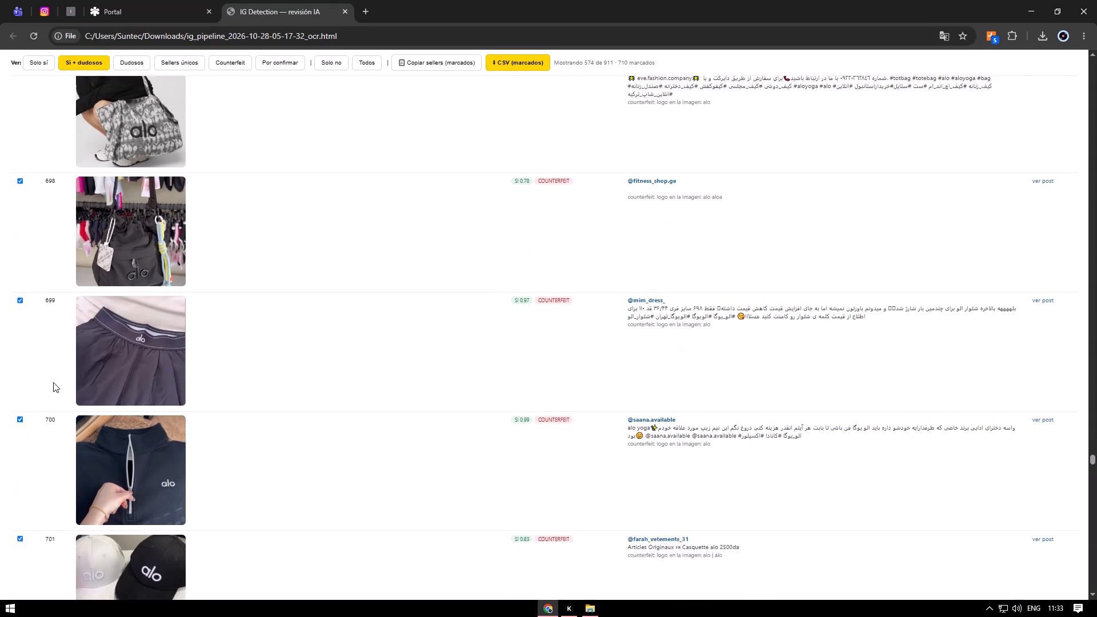
pyautogui.scroll(-6, 52, 374)
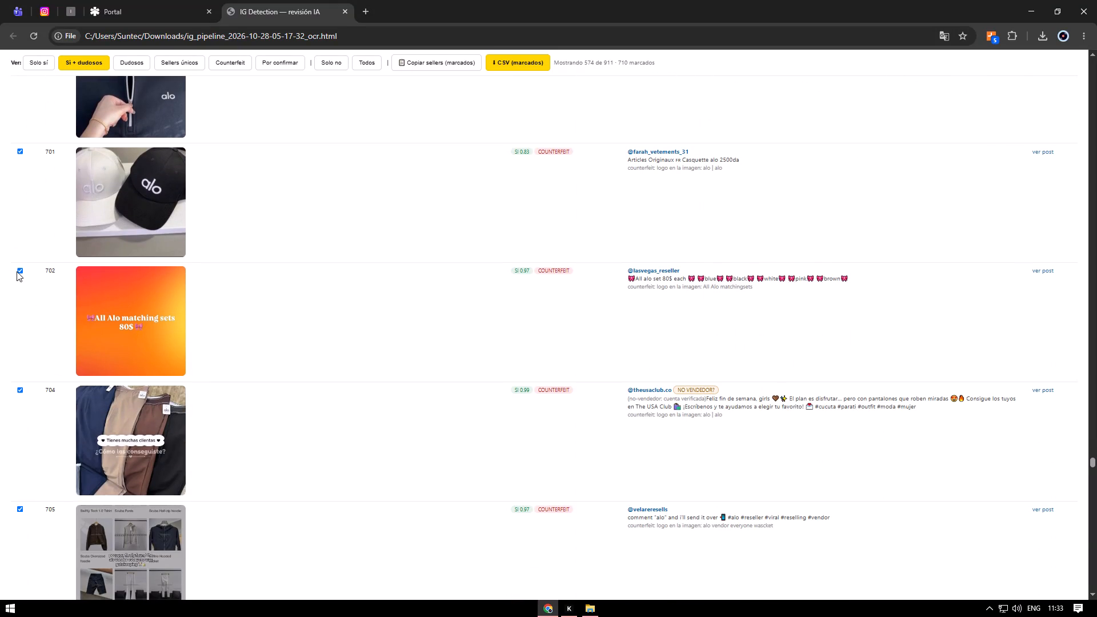
pyautogui.click(18, 271)
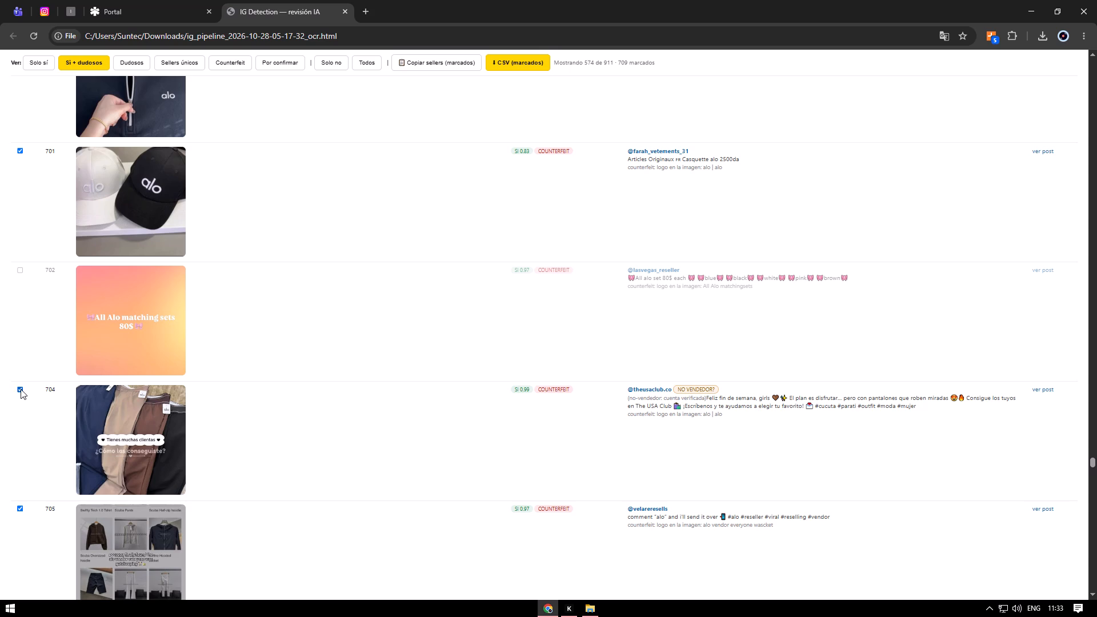
pyautogui.click(21, 389)
# Review the posts after 704 and unmark post 709, the socks, and post 710, the try-on haul.
pyautogui.scroll(-3, 33, 403)
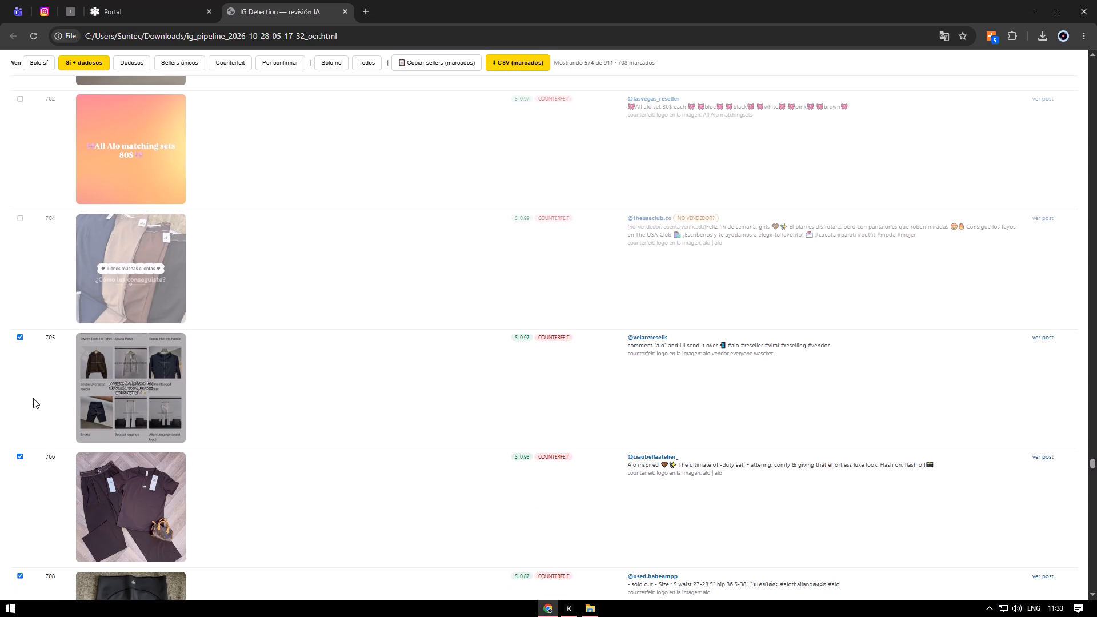
pyautogui.scroll(-5, 46, 416)
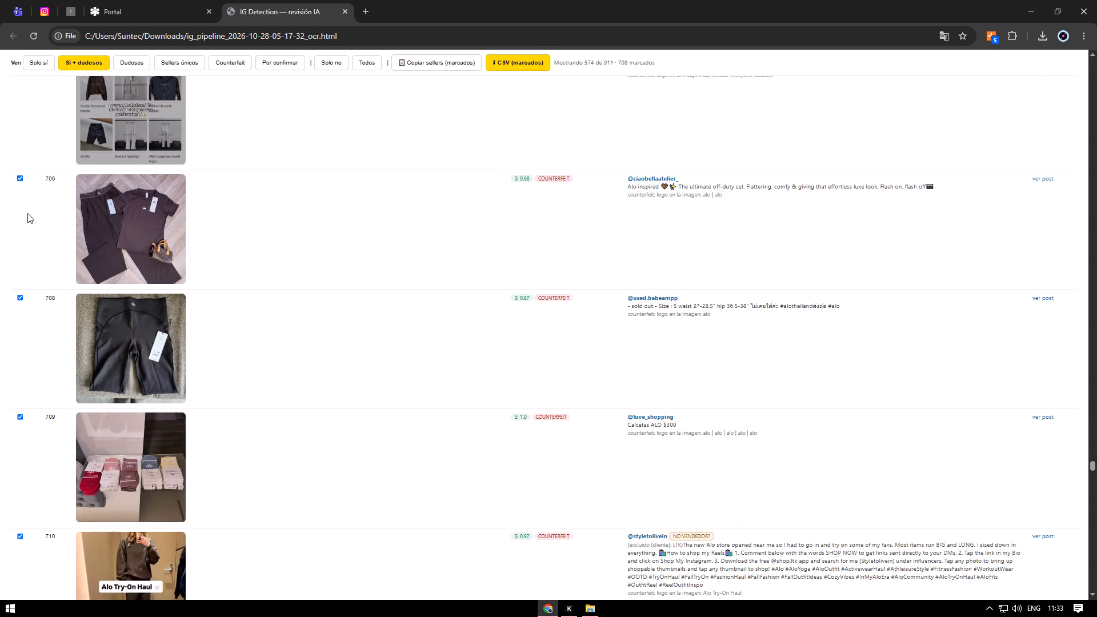
pyautogui.click(19, 407)
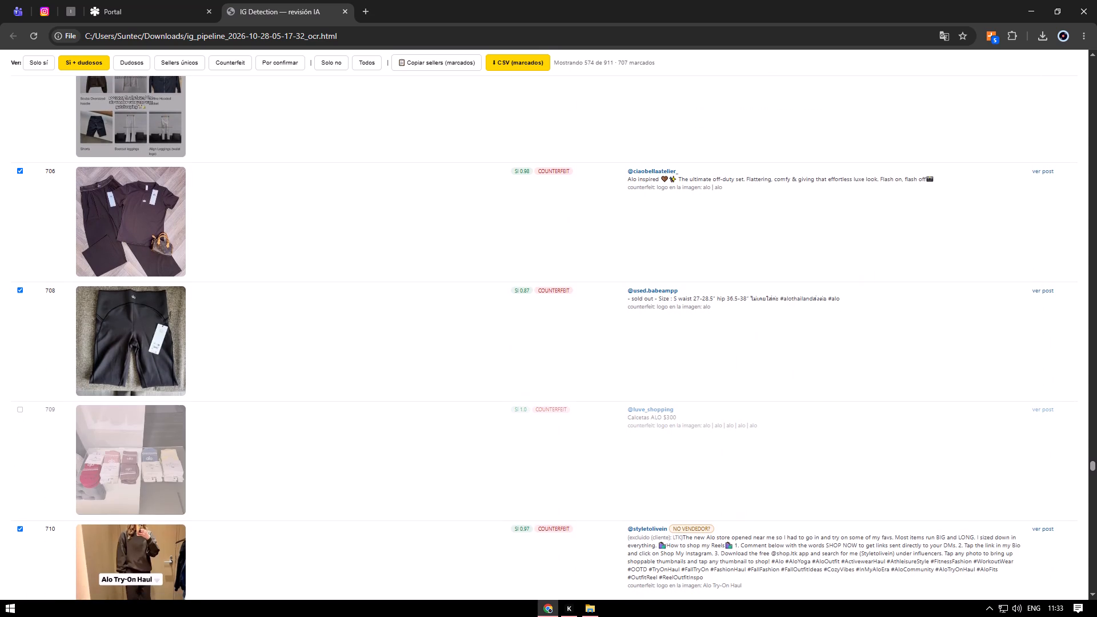
pyautogui.scroll(-3, 119, 431)
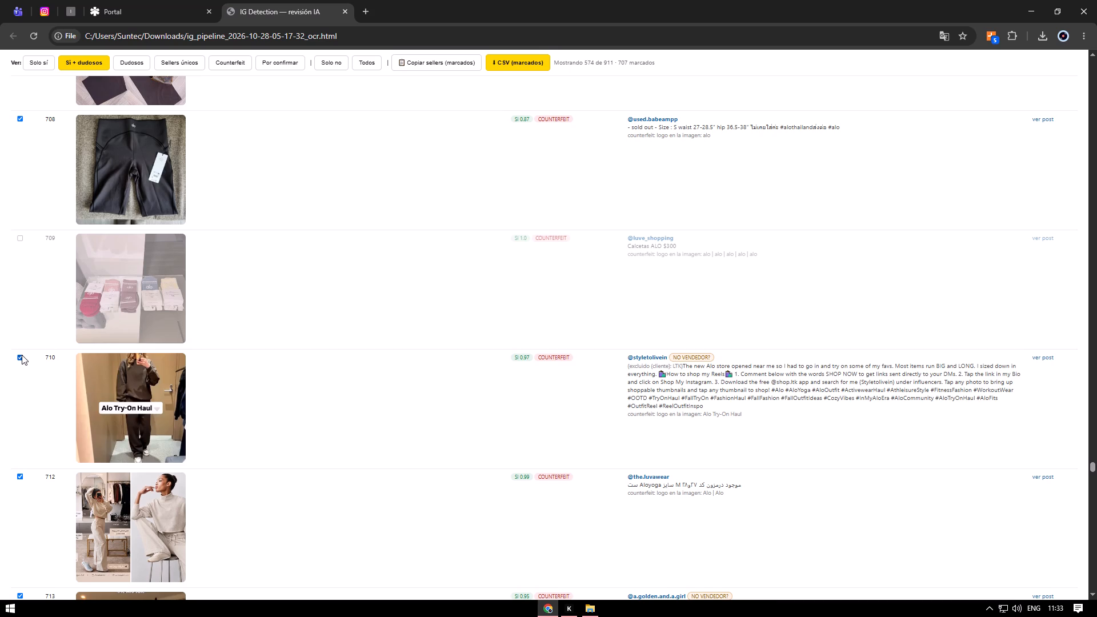
pyautogui.click(22, 355)
# Review the posts after 710 and unmark posts 713, 714 and 717.
pyautogui.scroll(-7, 31, 436)
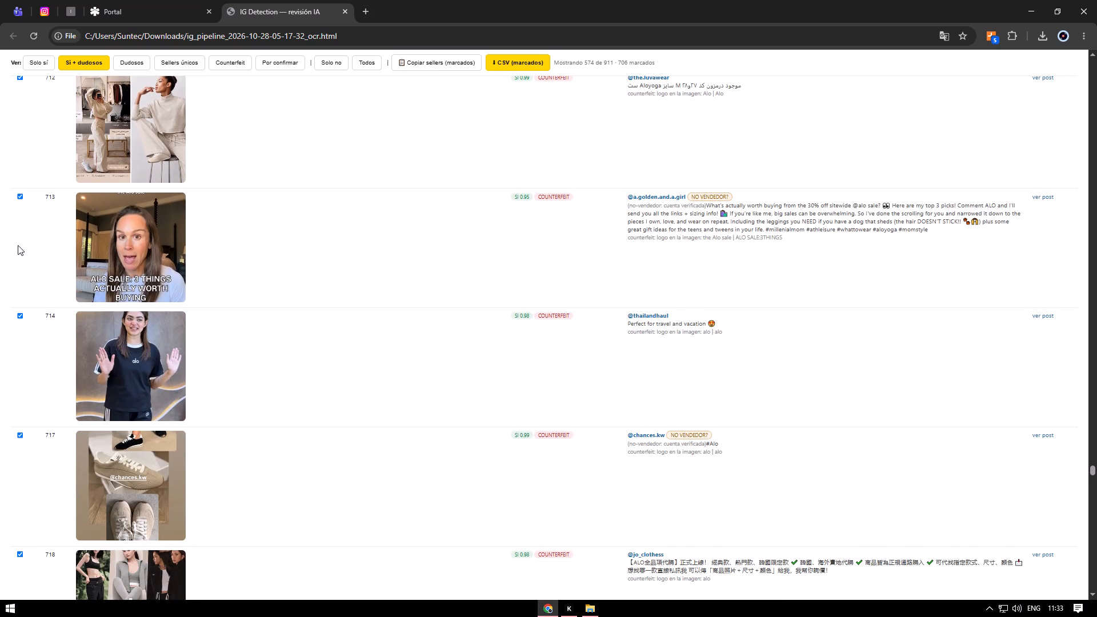
pyautogui.click(19, 195)
pyautogui.click(16, 315)
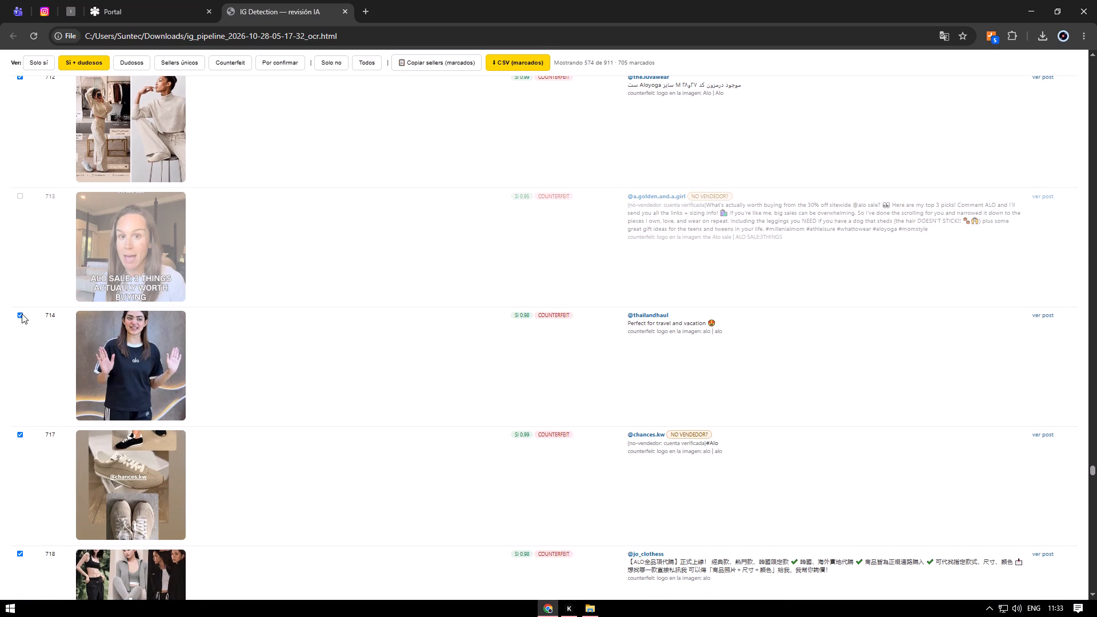
pyautogui.click(22, 314)
pyautogui.scroll(-2, 35, 368)
pyautogui.click(20, 320)
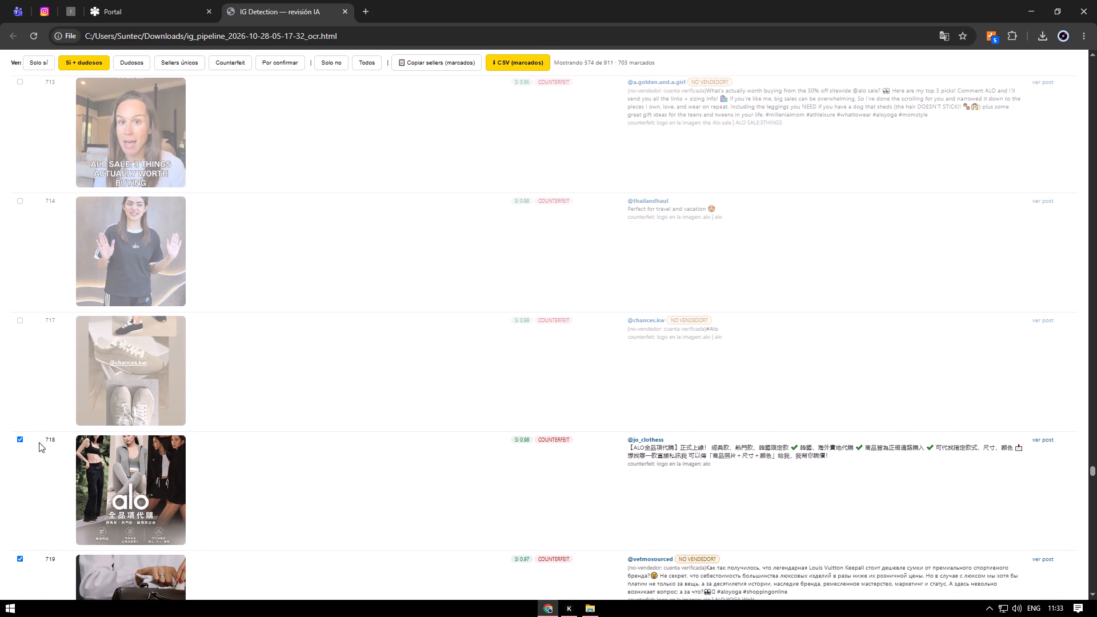
# Unmark post 718, the Alo clothing collage, and post 719, the brown duffel bag.
pyautogui.click(19, 436)
pyautogui.scroll(-4, 19, 436)
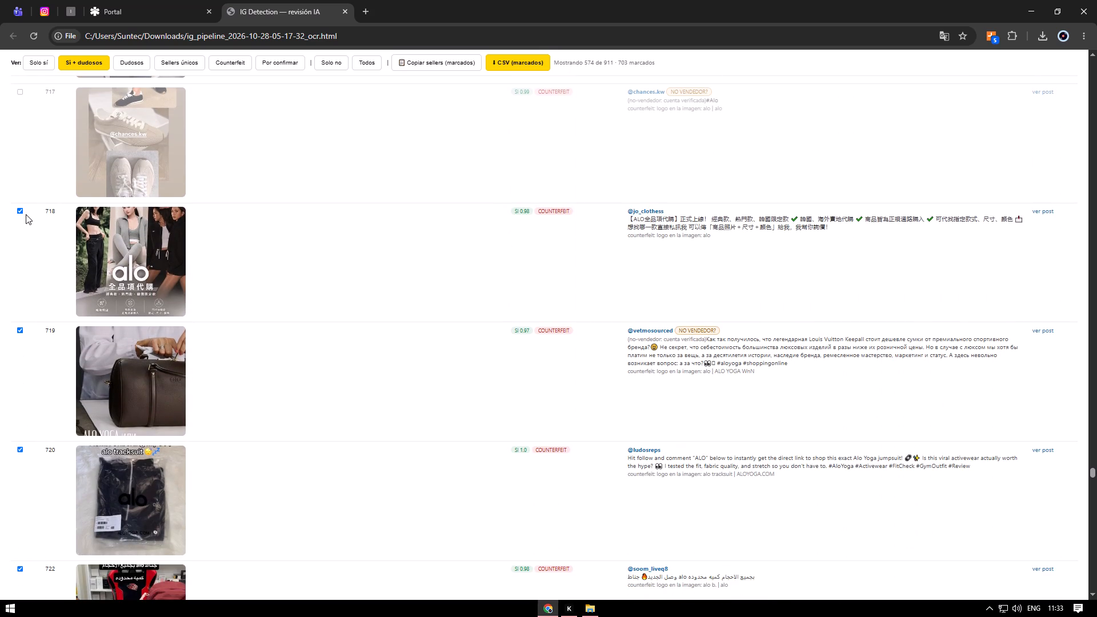
pyautogui.click(22, 214)
pyautogui.click(18, 329)
# Review the posts after 719 and unmark post 723, the Hacoo haul, and post 725, the purple set.
pyautogui.scroll(-3, 36, 362)
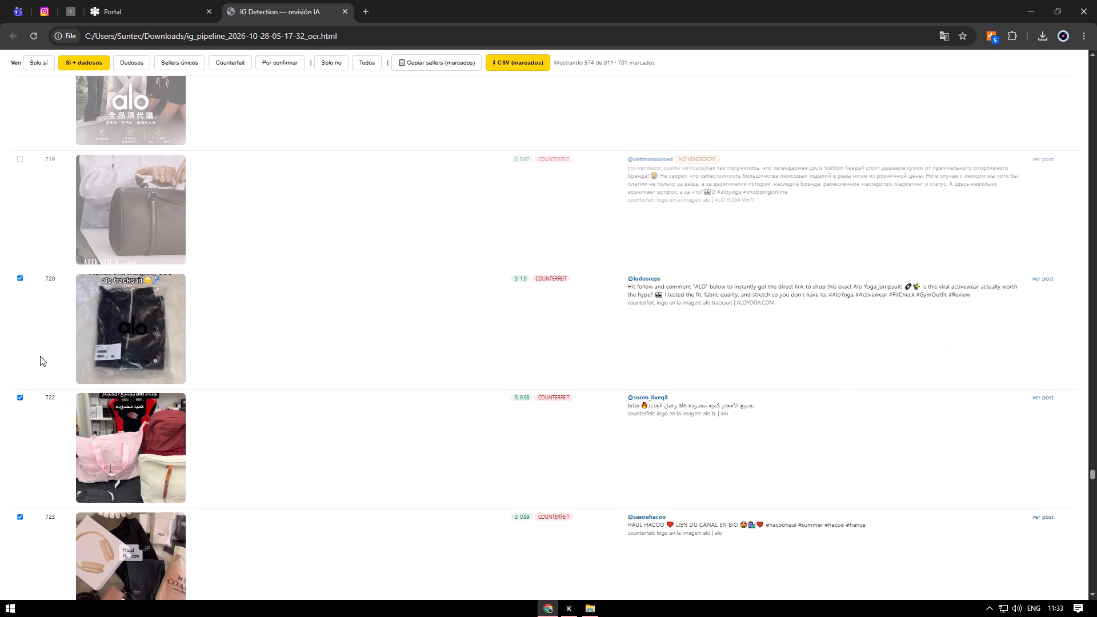
pyautogui.scroll(-6, 46, 349)
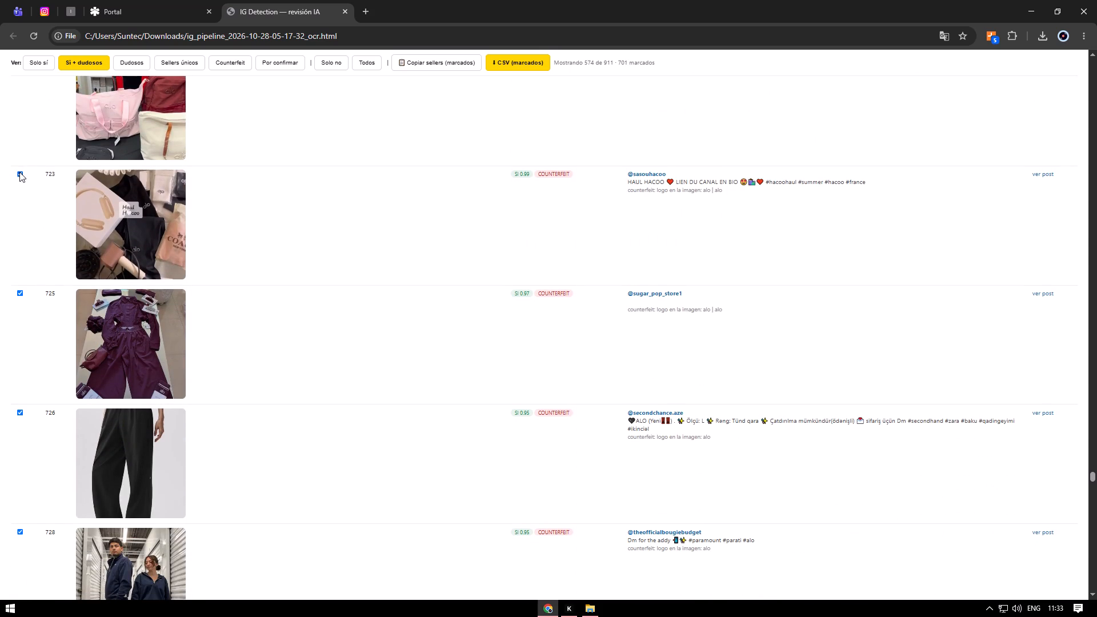
pyautogui.click(19, 174)
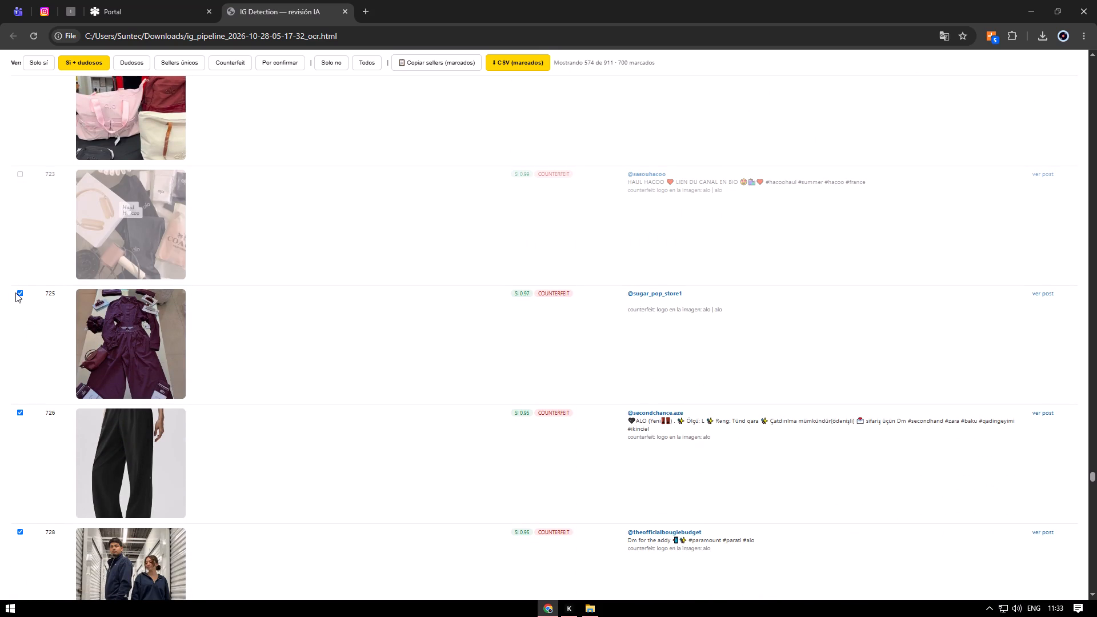
pyautogui.click(14, 293)
pyautogui.click(22, 293)
pyautogui.scroll(-2, 24, 348)
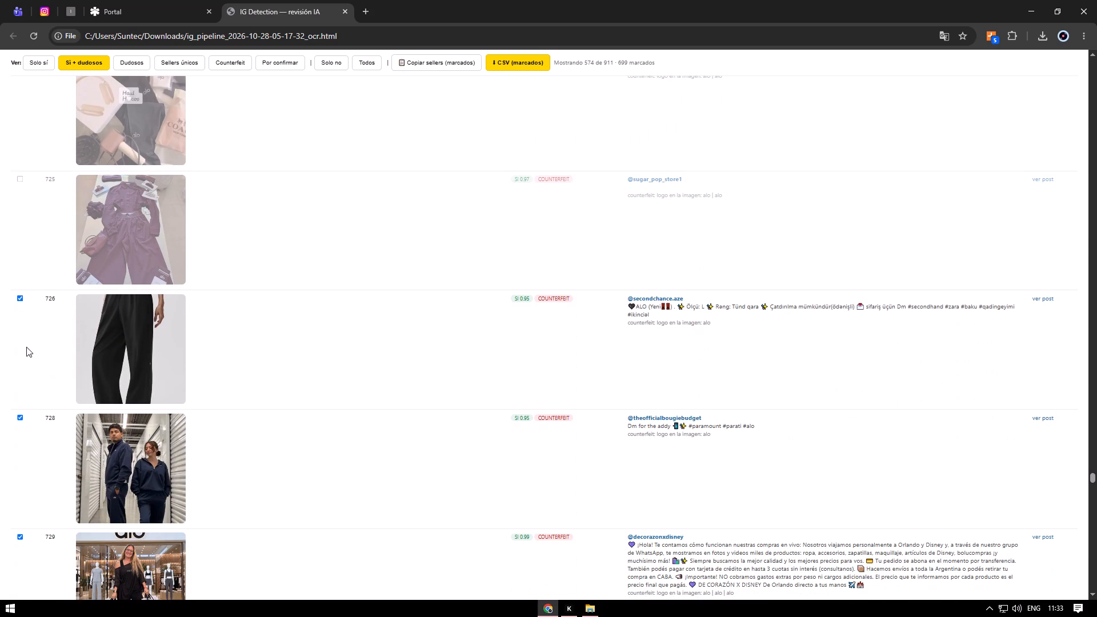
# Review the posts after 725 and unmark post 728, the couple in navy tracksuits, and post 729, the Alo store shopper.
pyautogui.scroll(-4, 29, 416)
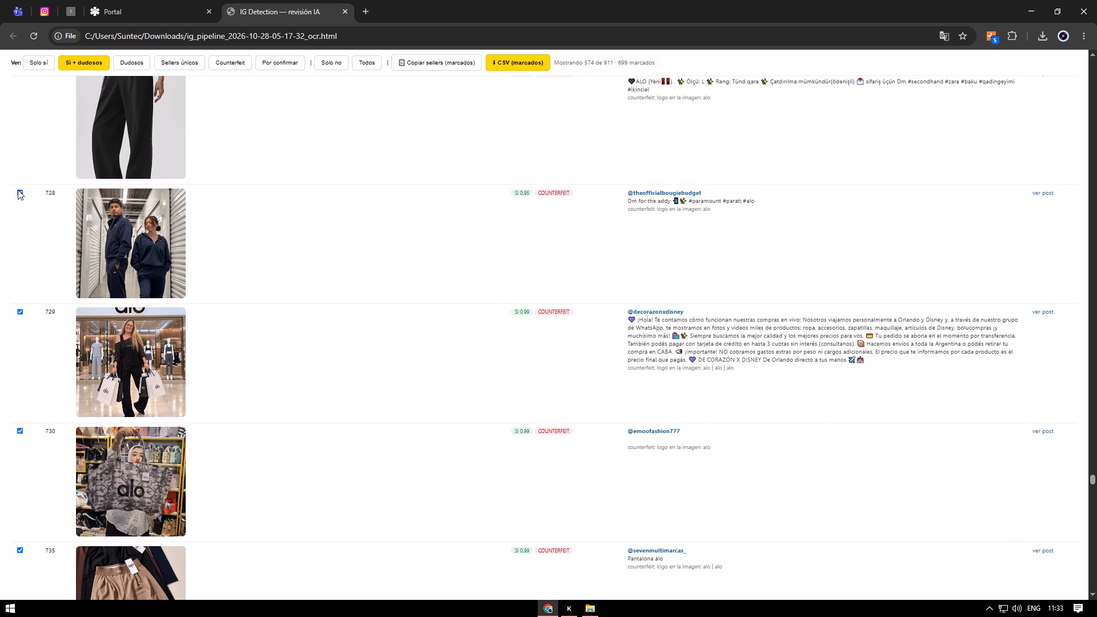
pyautogui.click(18, 190)
pyautogui.click(23, 305)
pyautogui.click(19, 310)
pyautogui.scroll(-3, 23, 339)
pyautogui.click(20, 253)
# Unmark post 736, the sherpa jacket, post 737, the beige sneakers, and post 740, the navy Alo set.
pyautogui.scroll(-4, 29, 408)
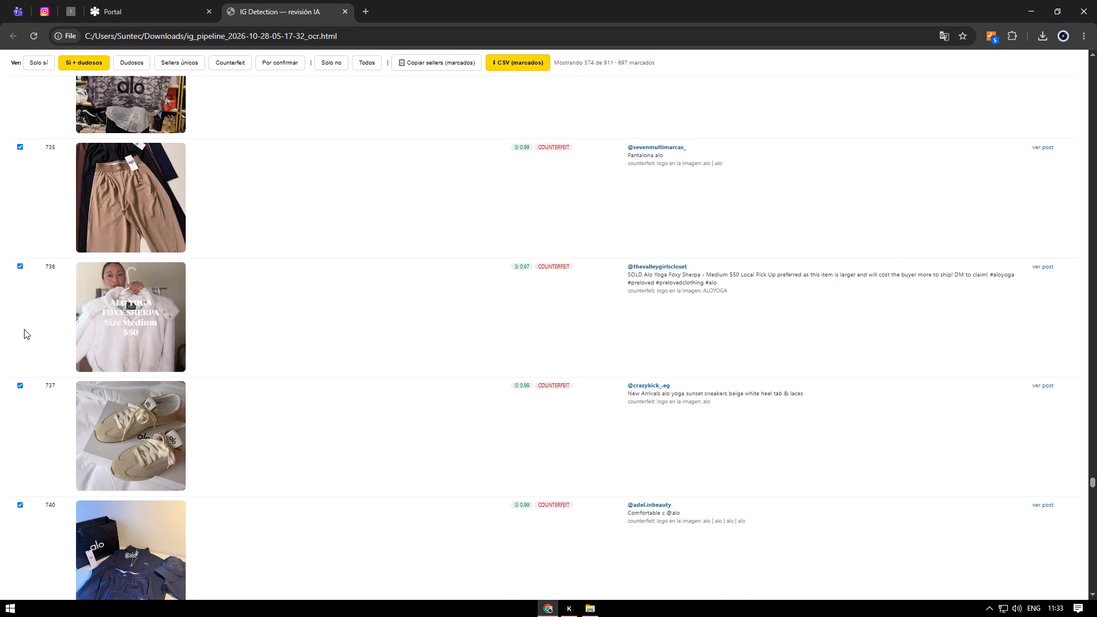
pyautogui.doubleClick(18, 260)
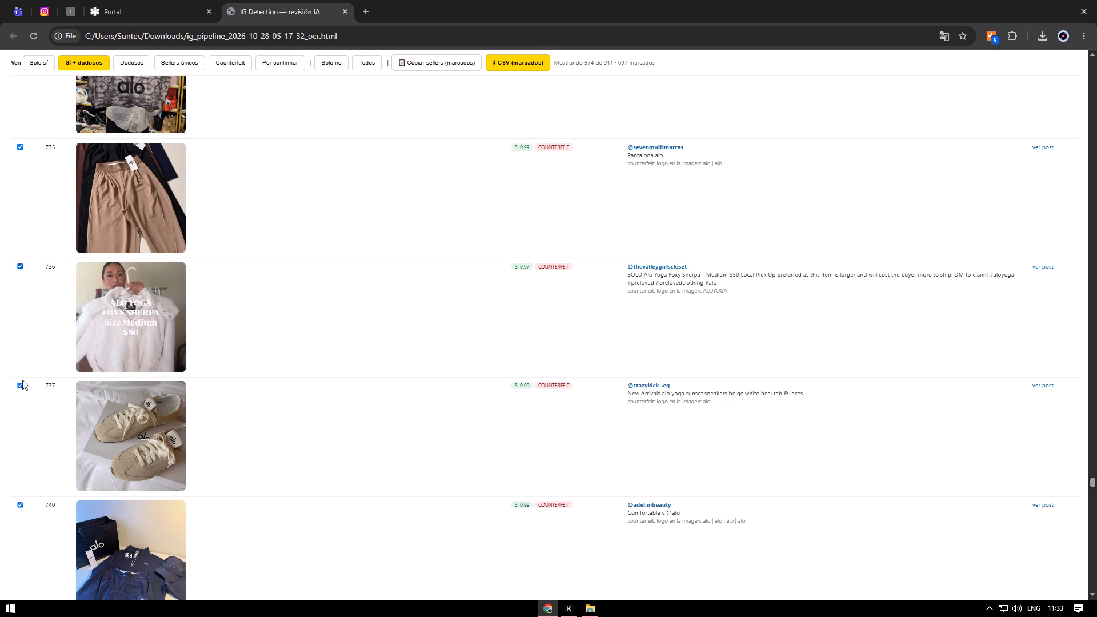
pyautogui.click(21, 385)
pyautogui.click(22, 269)
pyautogui.scroll(-4, 50, 379)
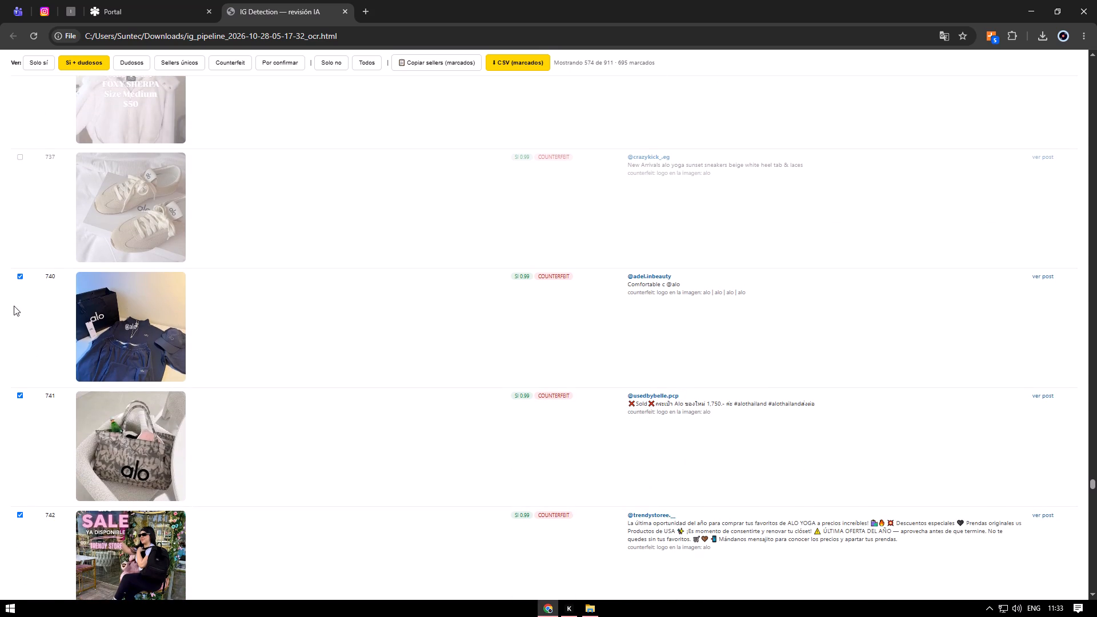
pyautogui.click(18, 276)
# Review the posts after 740 and unmark posts 742, 743, 745 and 747.
pyautogui.scroll(-3, 39, 390)
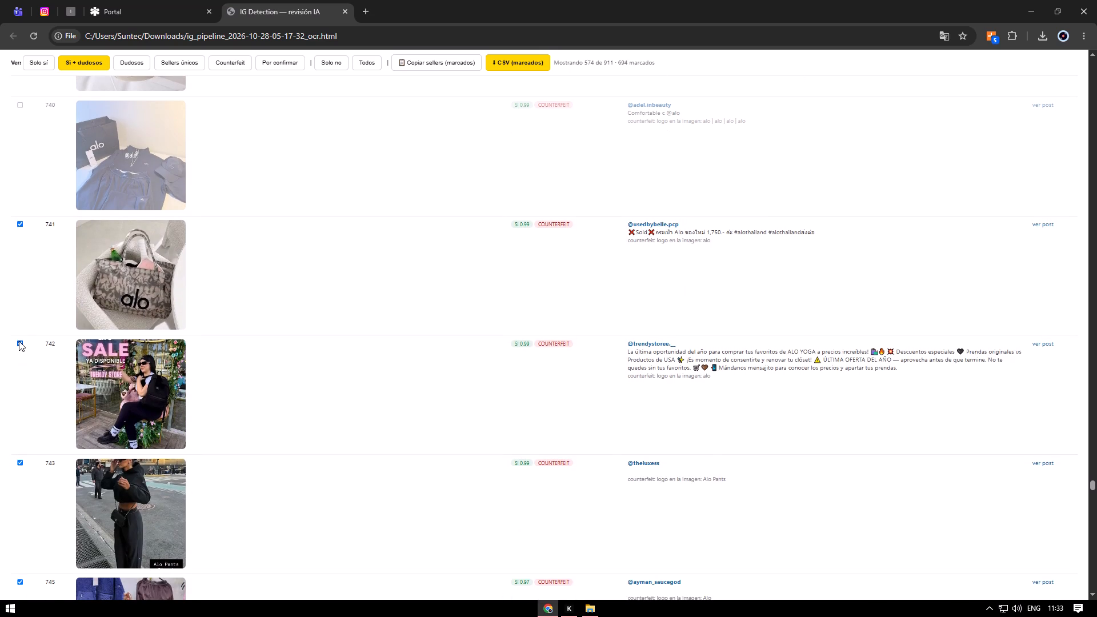
pyautogui.click(19, 341)
pyautogui.scroll(-4, 43, 415)
pyautogui.click(19, 236)
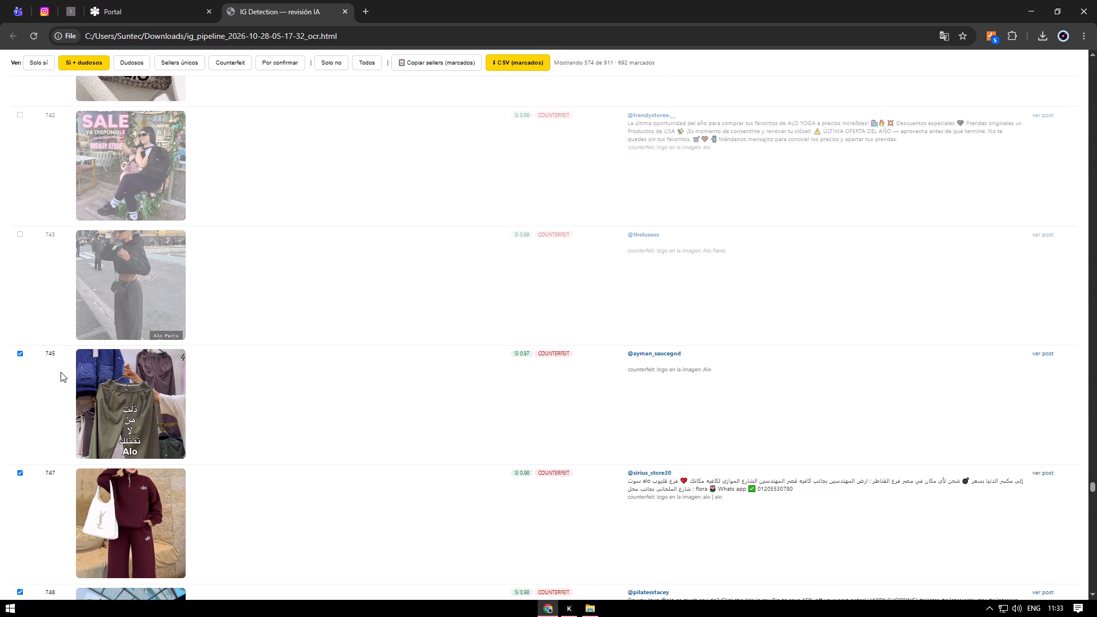
pyautogui.scroll(-3, 61, 372)
pyautogui.click(19, 302)
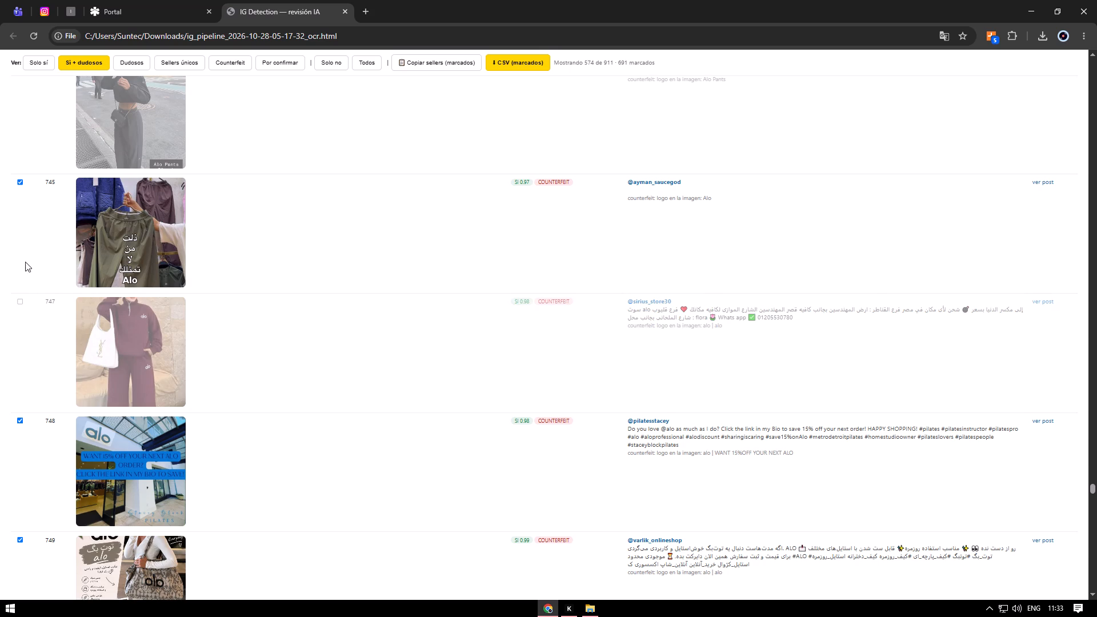
pyautogui.click(22, 184)
# Unmark post 748, the 15% discount ad, posts 749 and 750 with the tote bags, and post 751, the boxed sneakers.
pyautogui.scroll(-2, 38, 324)
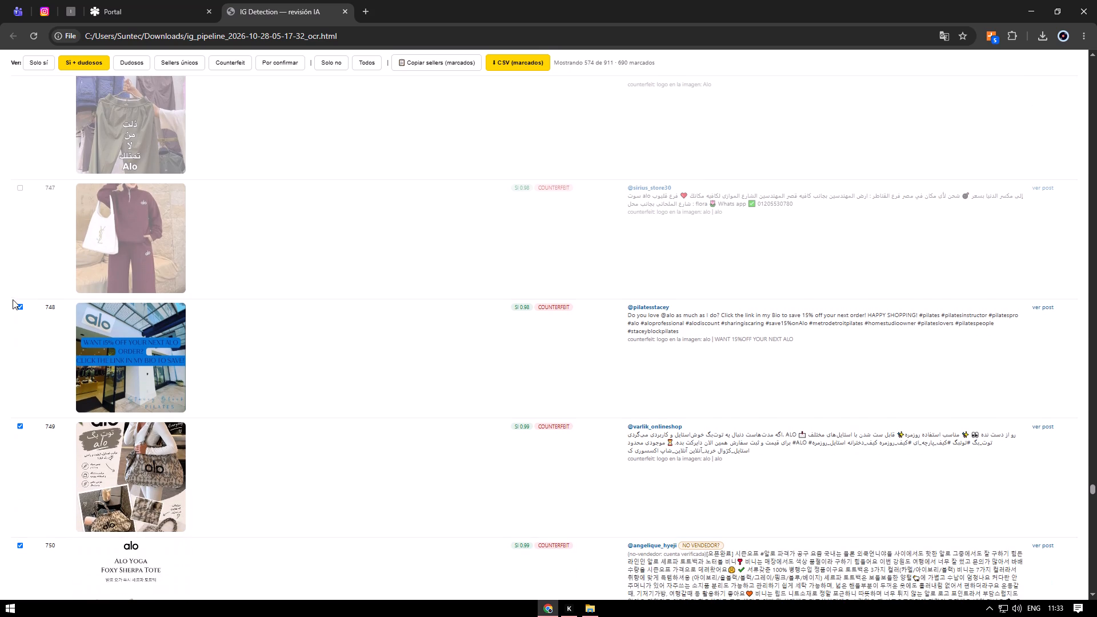
pyautogui.click(18, 307)
pyautogui.scroll(-4, 61, 326)
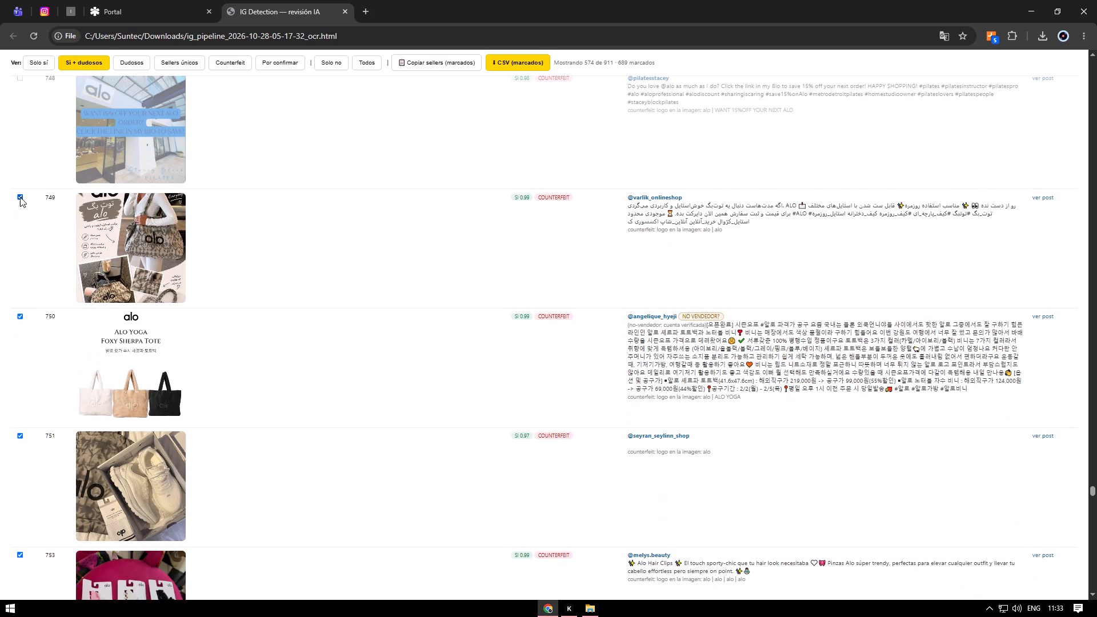
pyautogui.click(19, 197)
pyautogui.click(19, 314)
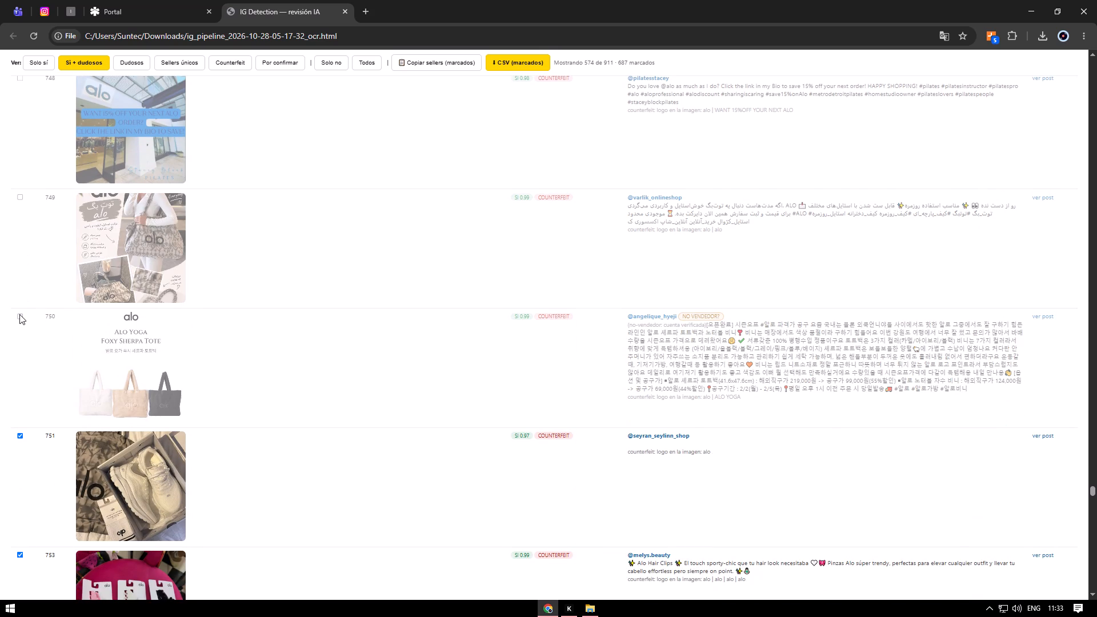
pyautogui.scroll(-1, 25, 406)
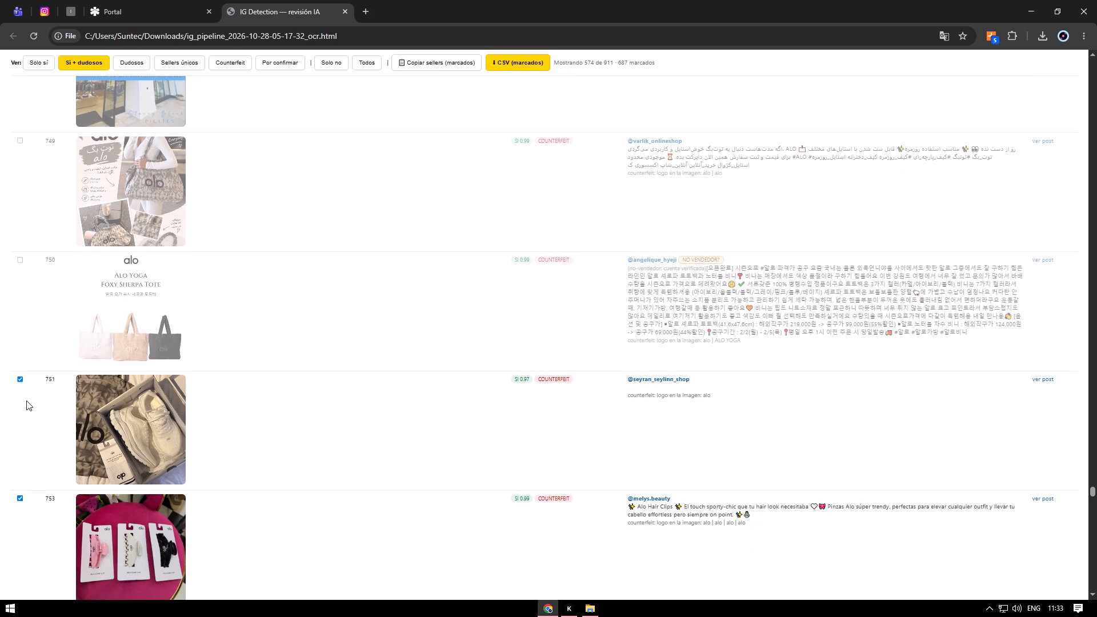
pyautogui.scroll(-1, 26, 400)
pyautogui.click(19, 319)
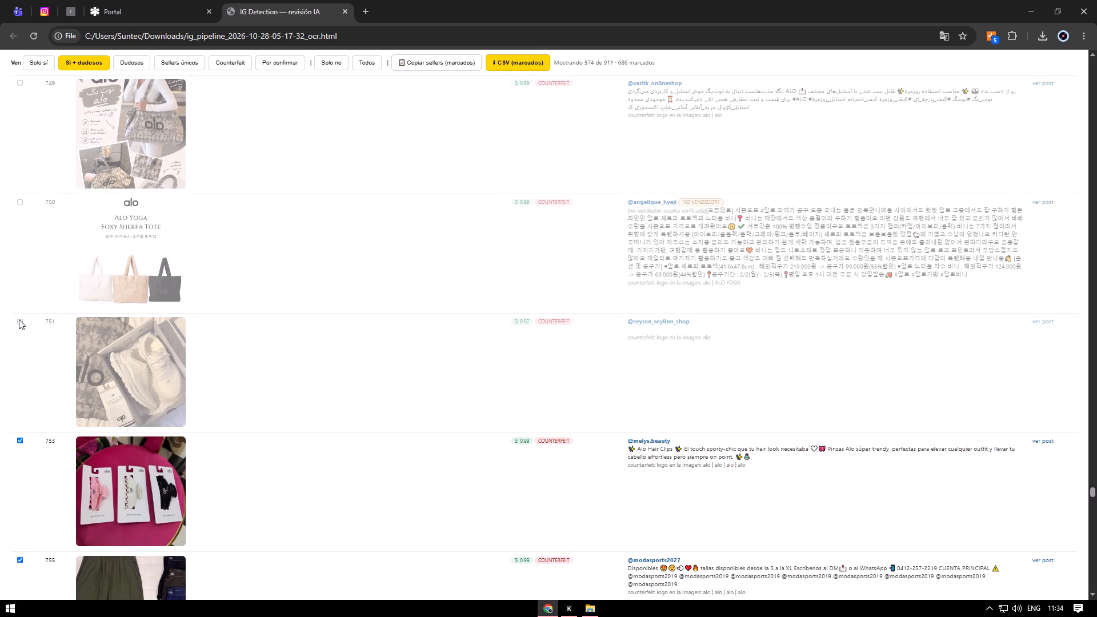
# Review the posts after 751 and unmark post 757, post 758, the $175 preorder sets, and post 761, the brown boots.
pyautogui.scroll(-7, 19, 322)
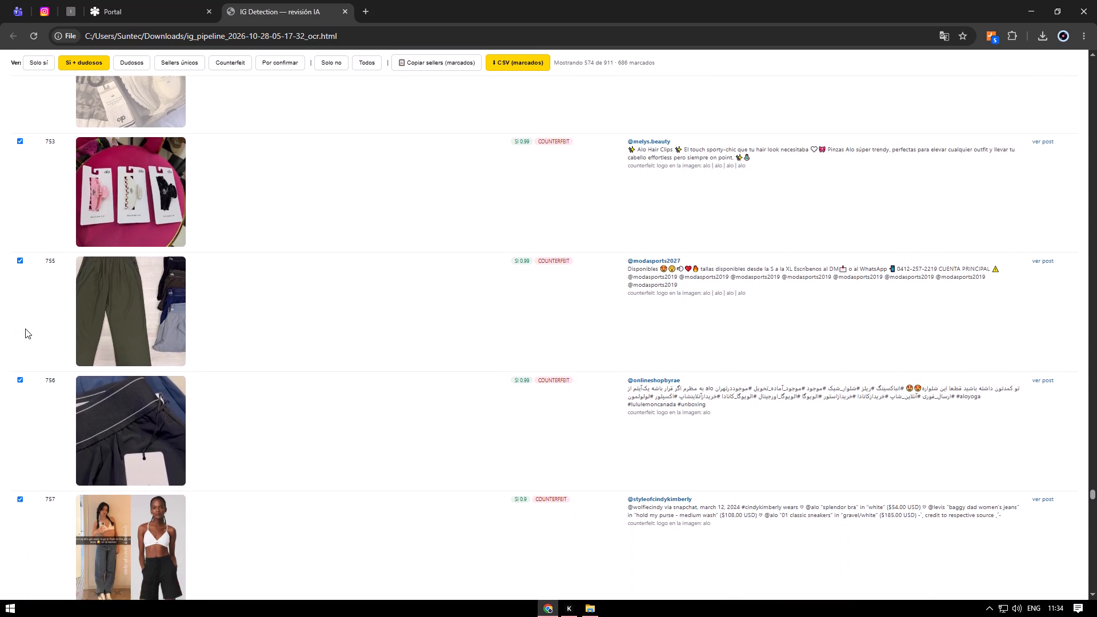
pyautogui.click(22, 399)
pyautogui.scroll(-2, 22, 399)
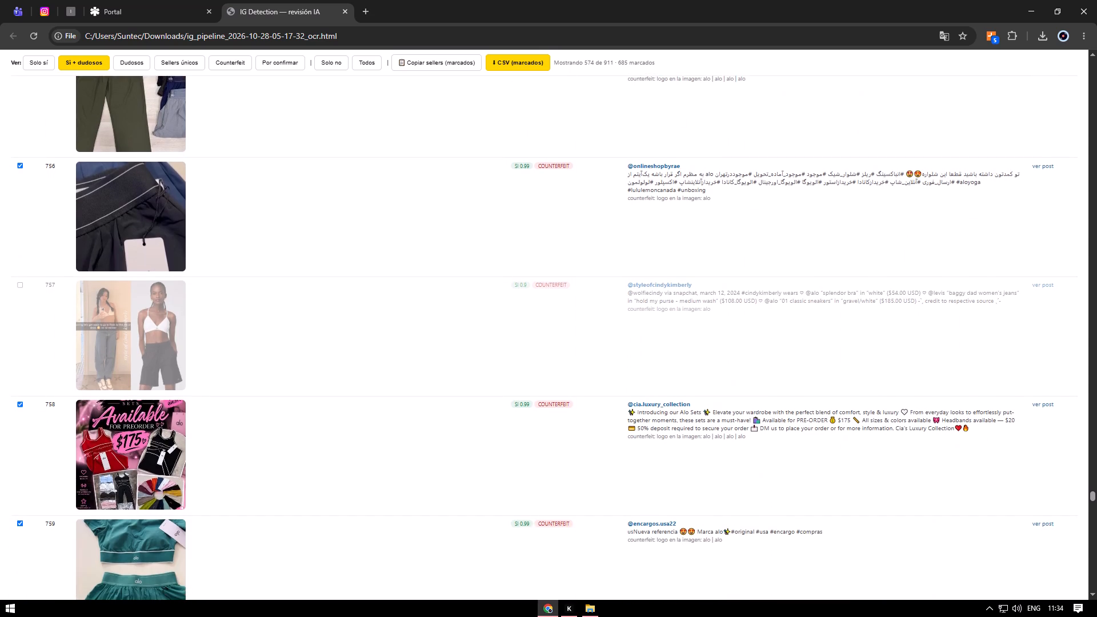
pyautogui.scroll(-3, 50, 403)
pyautogui.click(20, 231)
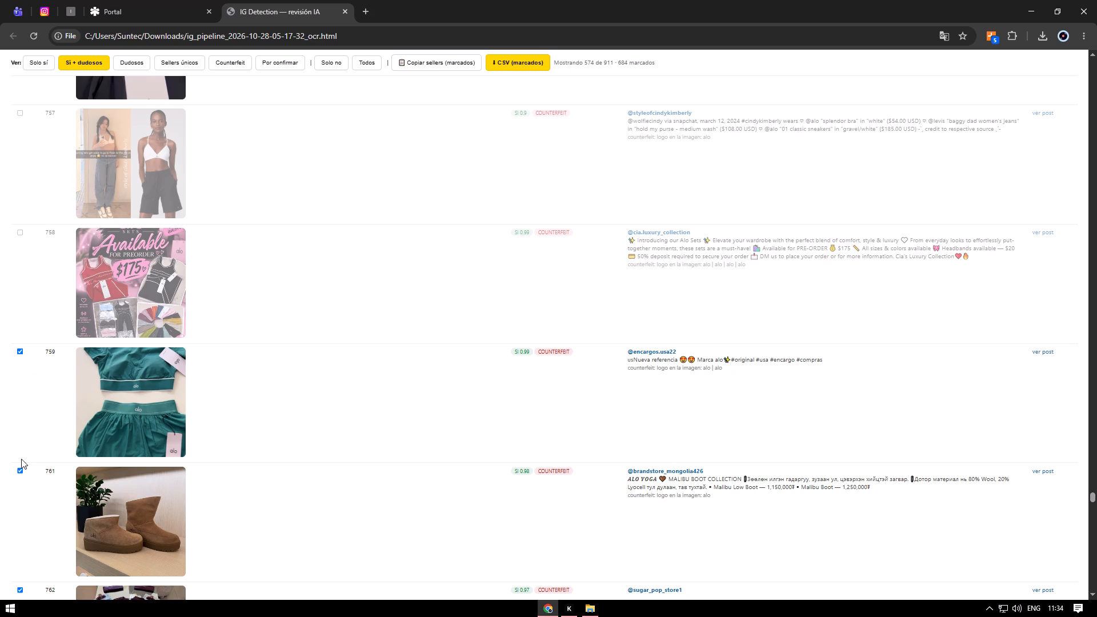
pyautogui.click(19, 471)
# Review the posts after 761 and unmark post 762, the purple set, and post 765, the pink sweatshirt selfie.
pyautogui.scroll(-4, 29, 455)
pyautogui.scroll(-3, 29, 395)
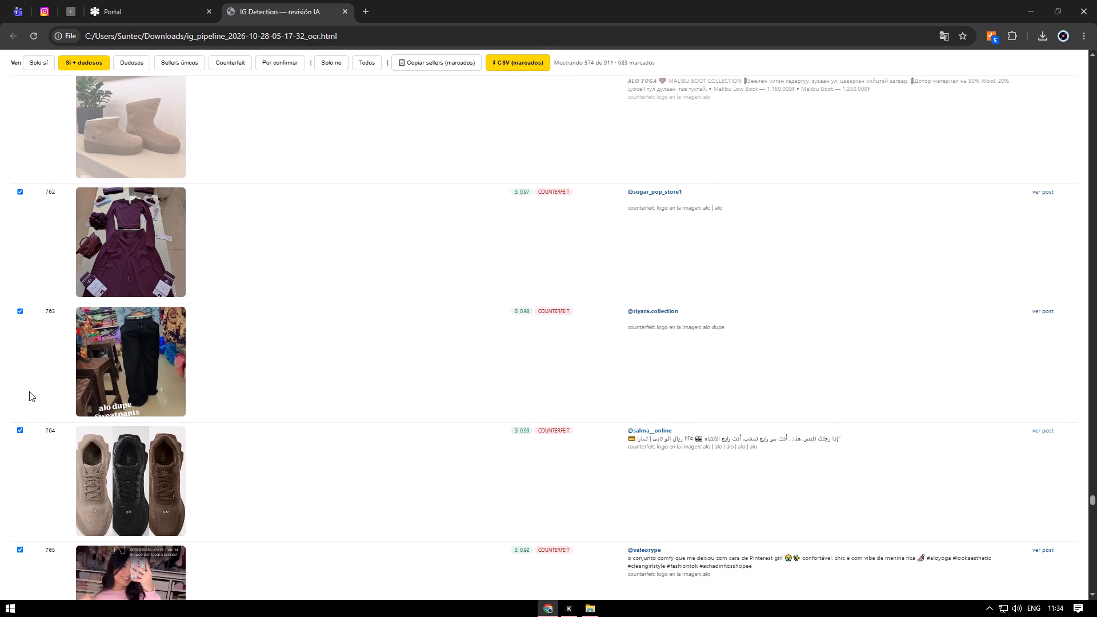
pyautogui.click(21, 192)
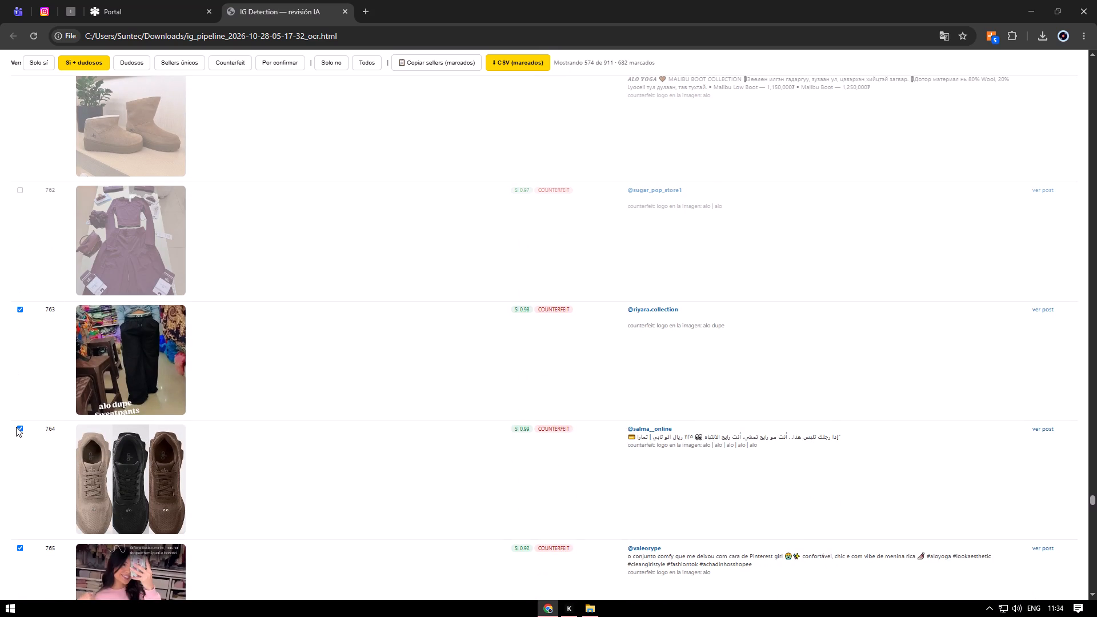
pyautogui.scroll(-4, 16, 427)
pyautogui.click(18, 319)
# Unmark post 766, the patterned Alo bag, post 767, the blue hair clips, and post 770, the Alo haul.
pyautogui.scroll(-3, 24, 332)
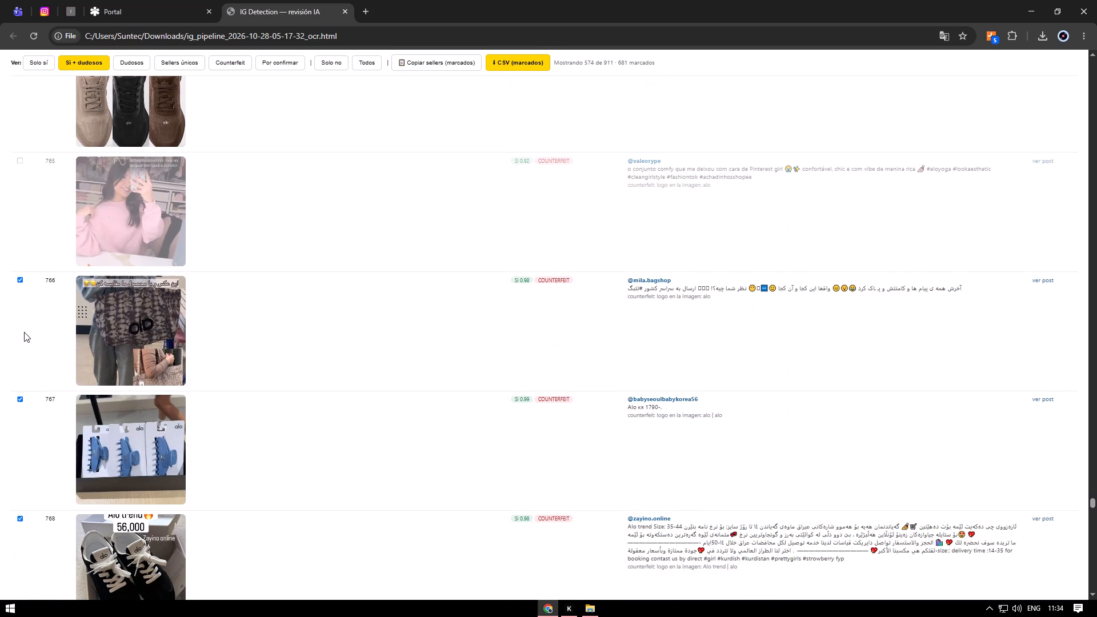
pyautogui.click(17, 267)
pyautogui.click(20, 266)
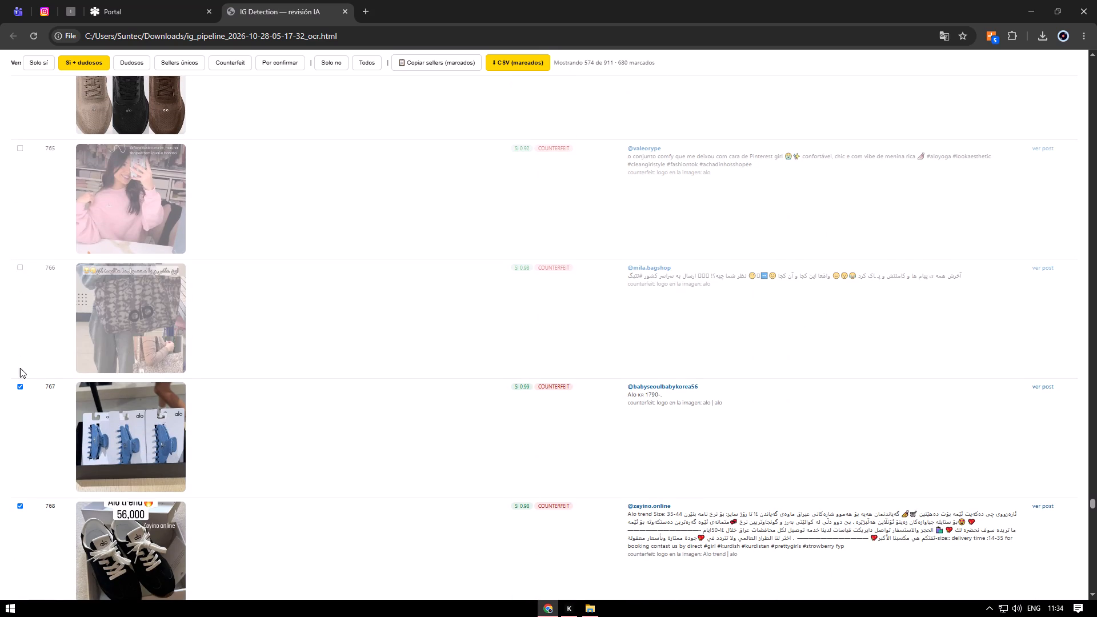
pyautogui.click(20, 386)
pyautogui.scroll(-4, 20, 384)
pyautogui.click(19, 395)
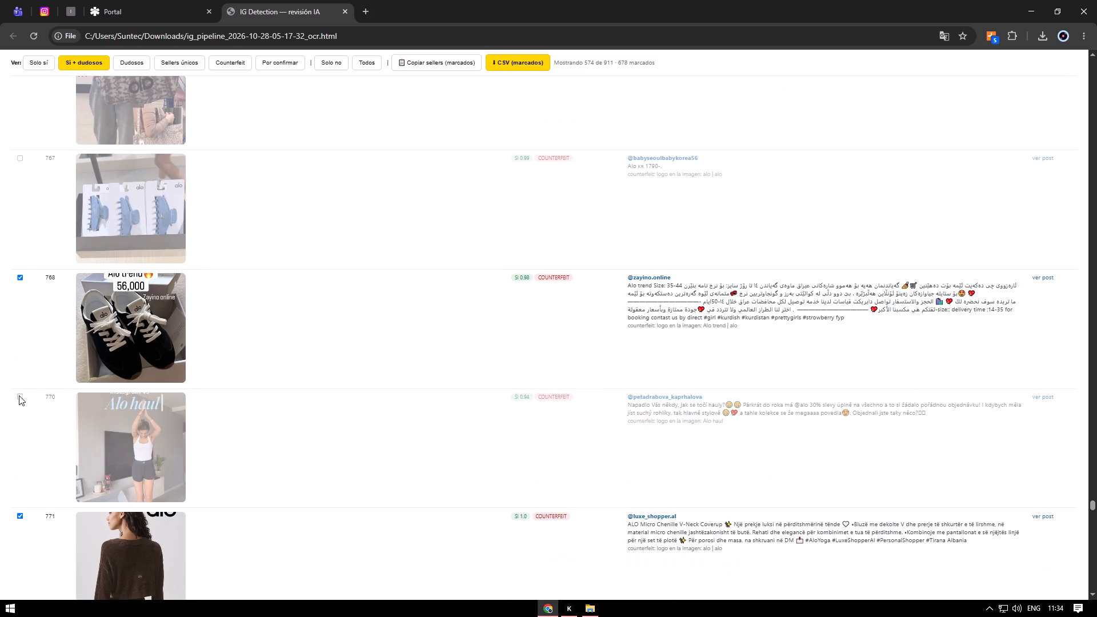
# Review the posts after 770 and unmark post 778, the 30% sale ad, and post 780, the Caught Alo on Sale post.
pyautogui.scroll(-5, 18, 394)
pyautogui.scroll(-2, 19, 344)
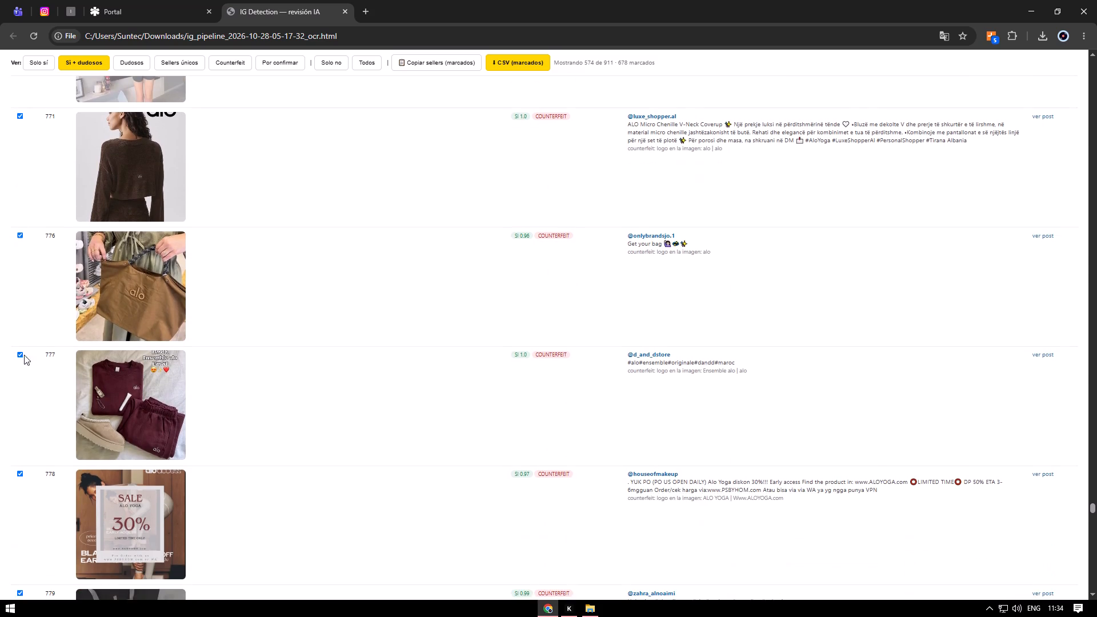
pyautogui.scroll(-3, 28, 363)
pyautogui.click(19, 302)
pyautogui.scroll(-3, 20, 306)
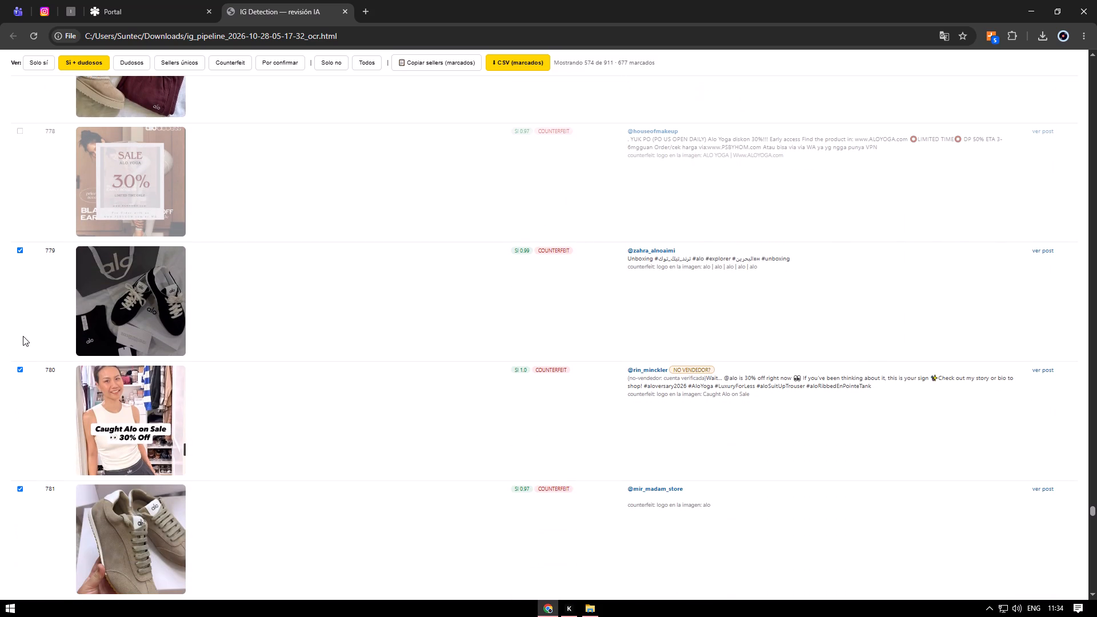
pyautogui.click(22, 368)
# Review the posts after 780 and unmark posts 782, 783, 784 and 785.
pyautogui.scroll(-6, 21, 362)
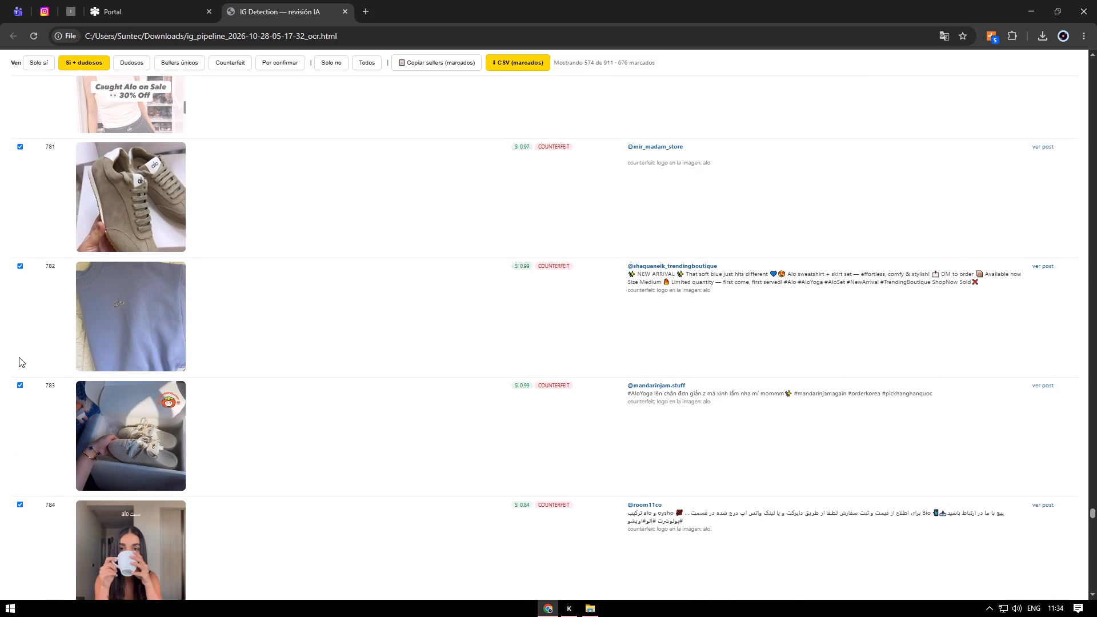
pyautogui.click(19, 263)
pyautogui.scroll(-1, 26, 352)
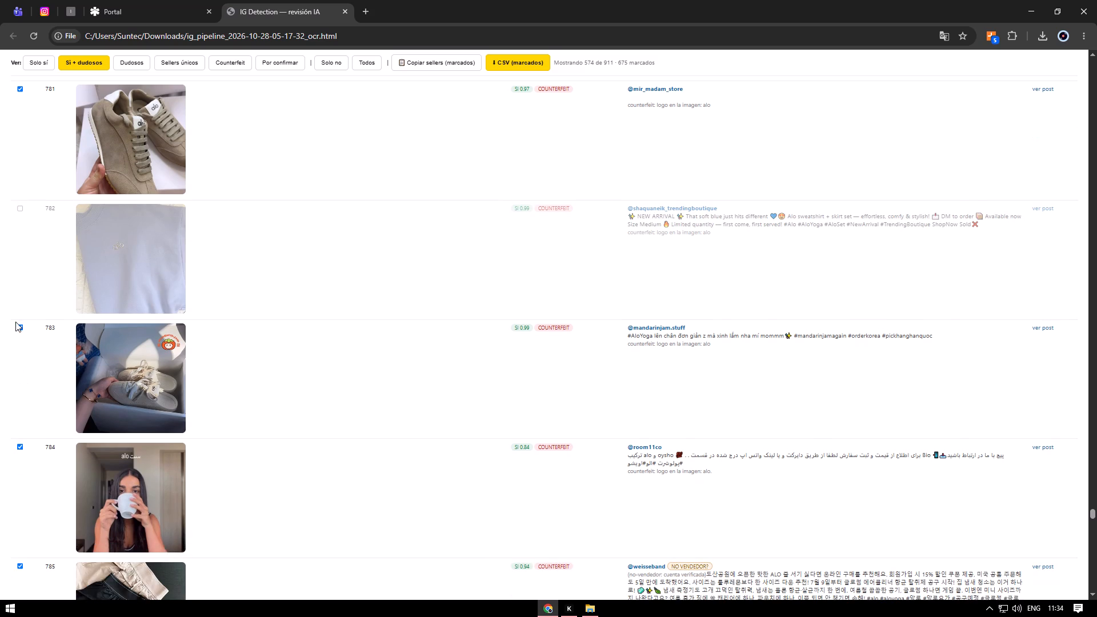
pyautogui.click(20, 324)
pyautogui.click(19, 445)
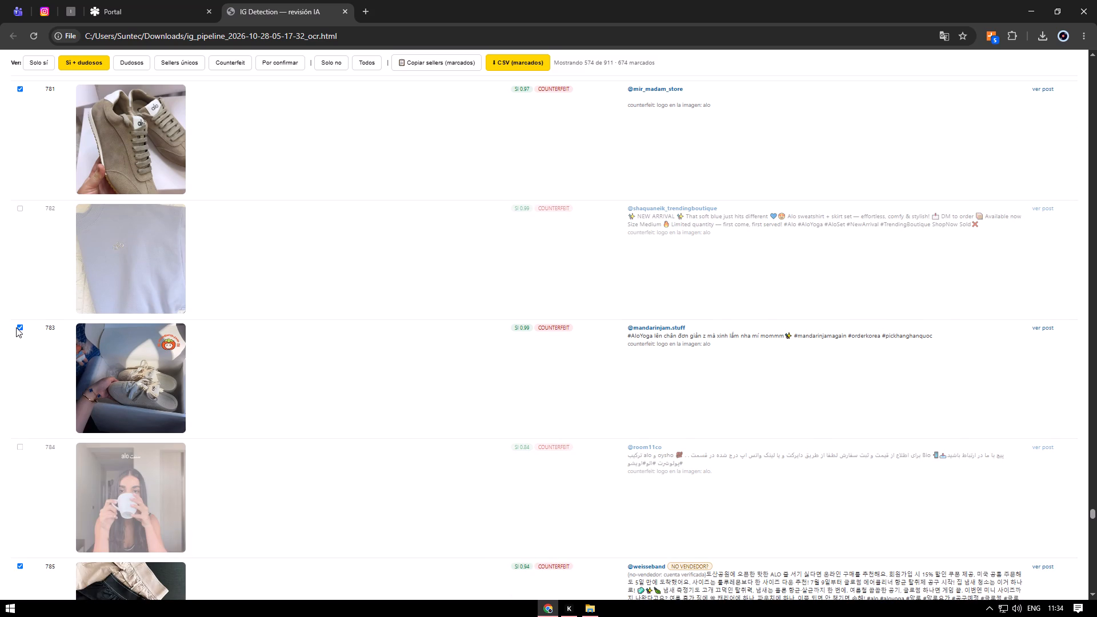
pyautogui.click(16, 327)
pyautogui.click(21, 330)
pyautogui.scroll(-7, 21, 342)
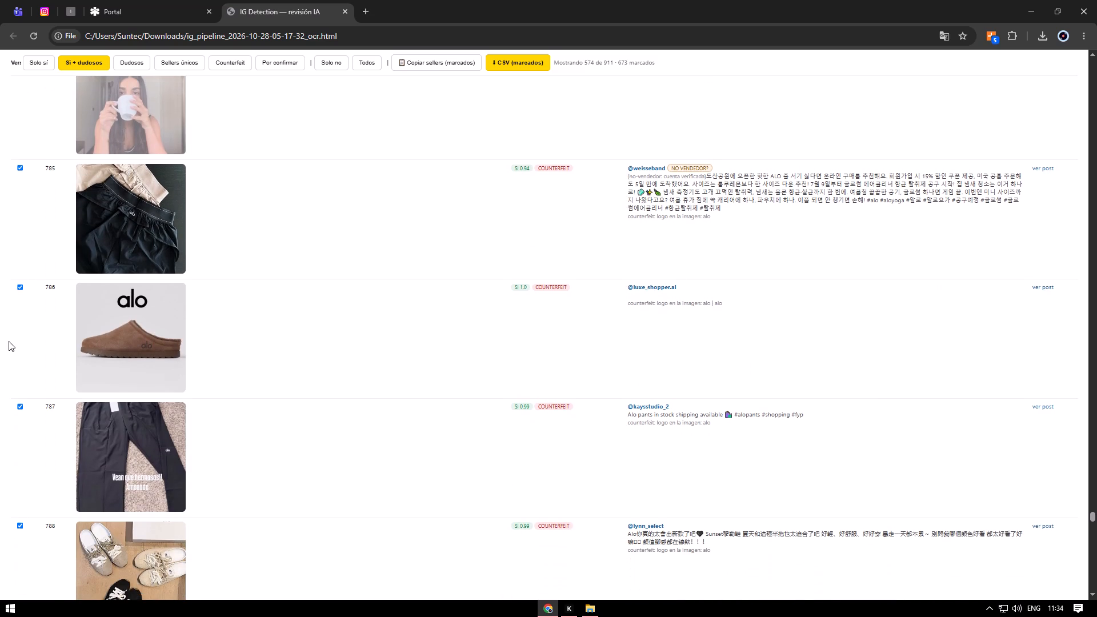
pyautogui.click(18, 167)
# Review the posts after 785 and unmark post 792, the shoe collage, post 795, and post 798, the tote bag display.
pyautogui.scroll(-4, 38, 279)
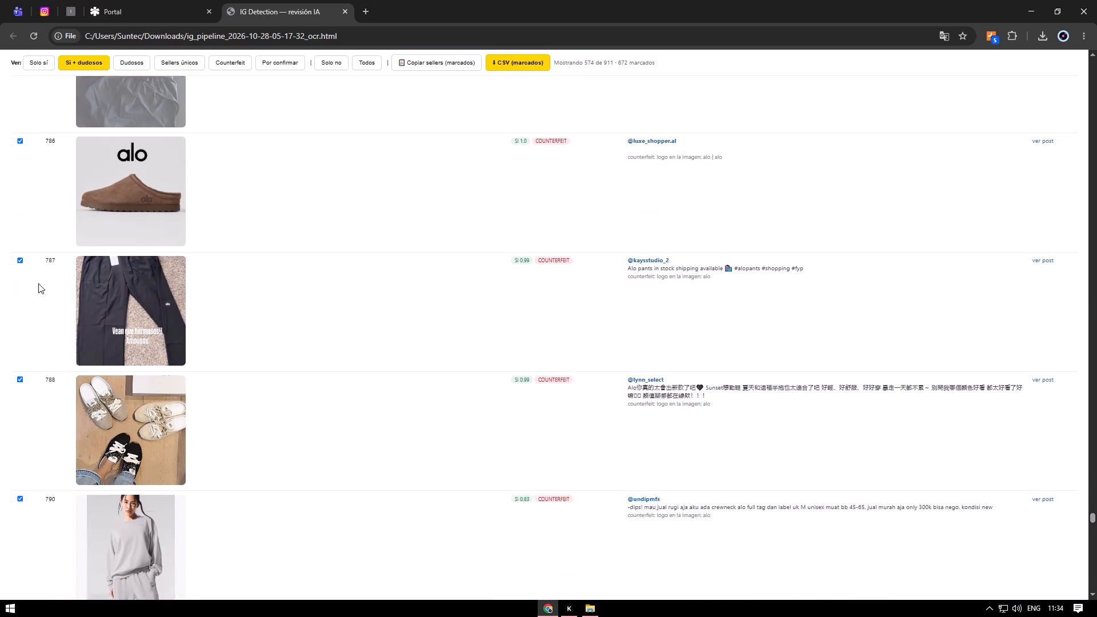
pyautogui.scroll(-3, 20, 298)
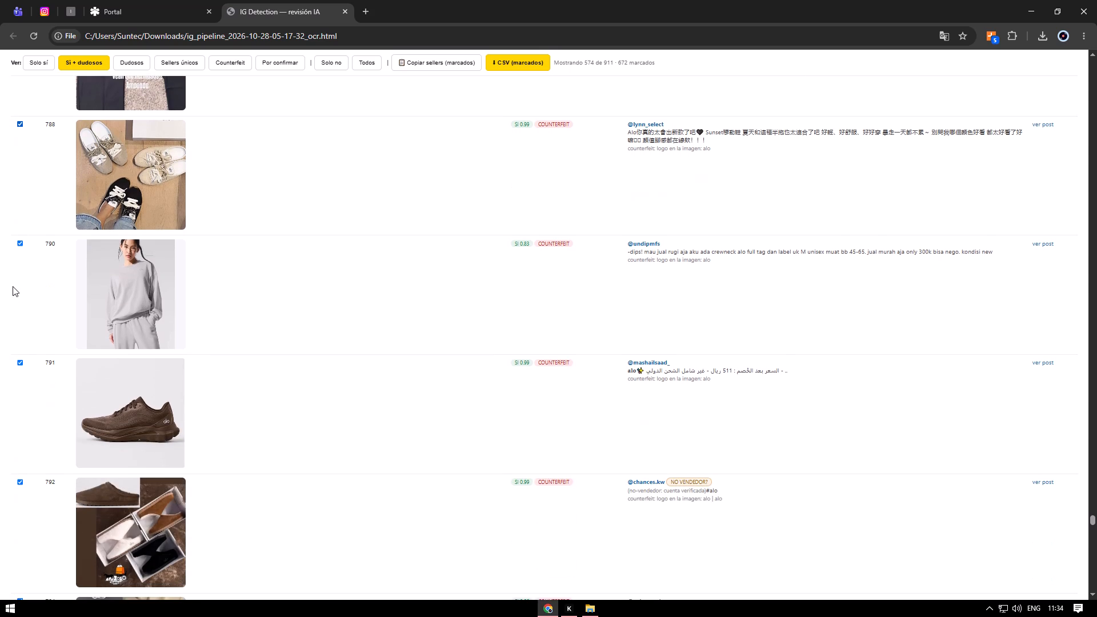
pyautogui.scroll(-4, 14, 290)
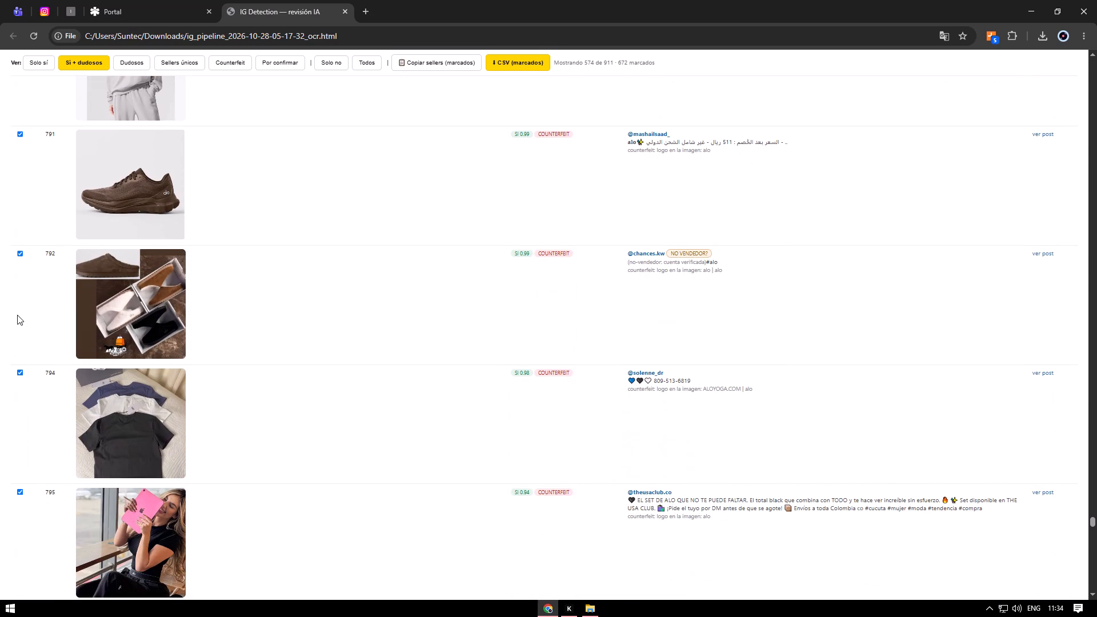
pyautogui.click(21, 254)
pyautogui.scroll(-3, 27, 304)
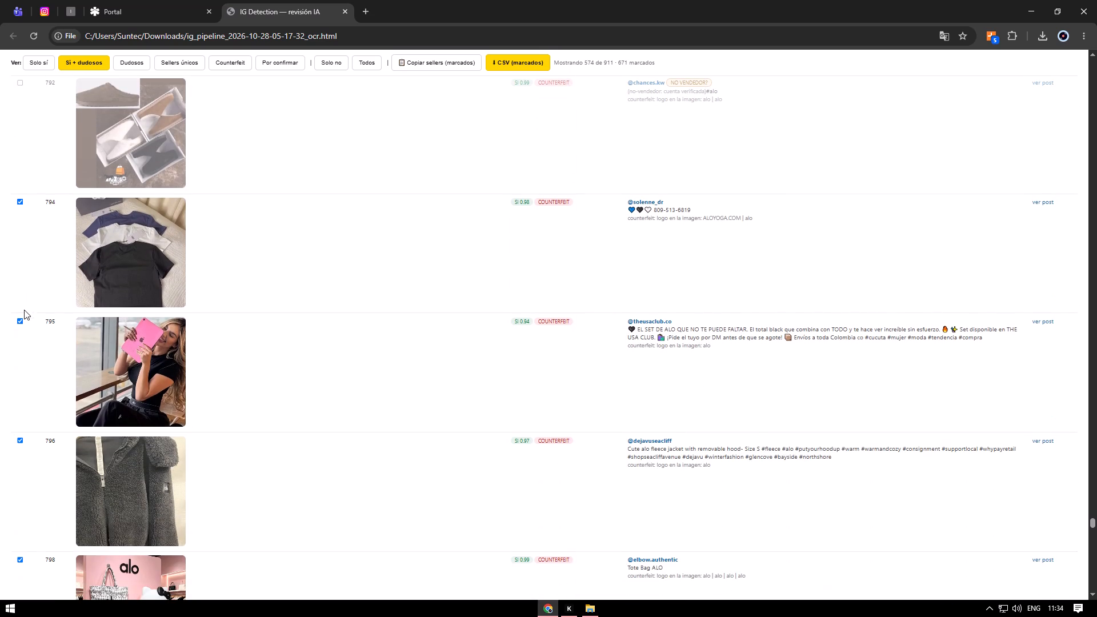
pyautogui.click(20, 320)
pyautogui.scroll(-4, 20, 320)
pyautogui.click(20, 330)
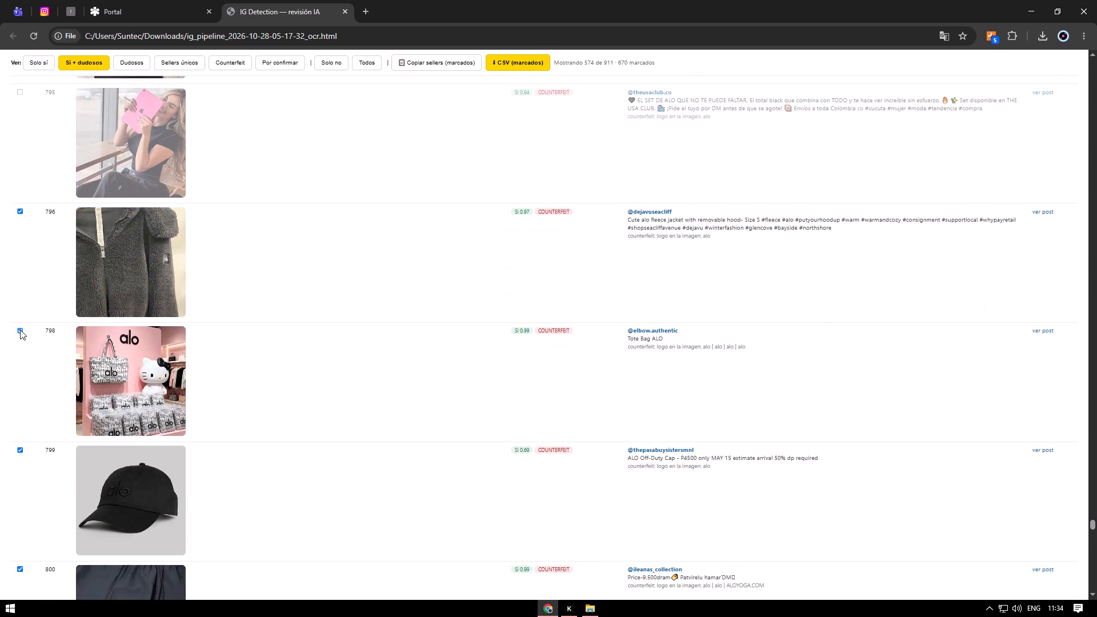
# Review the posts after 798 and unmark the two Walmart lookalike posts, 802 and 803.
pyautogui.scroll(-7, 20, 330)
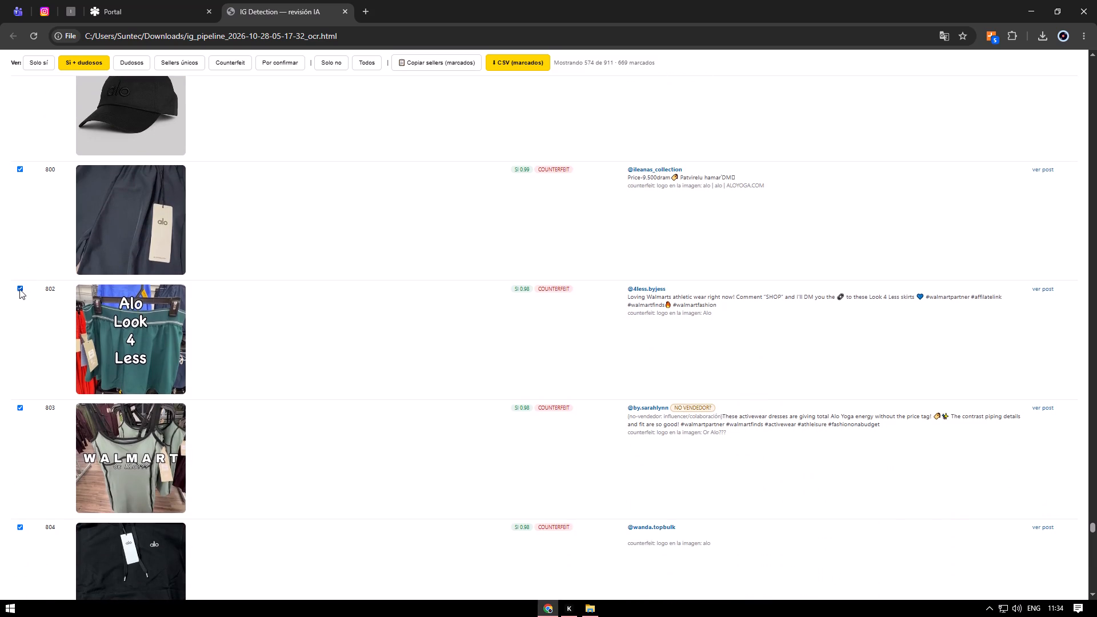
pyautogui.click(22, 289)
pyautogui.scroll(-4, 33, 352)
pyautogui.click(23, 180)
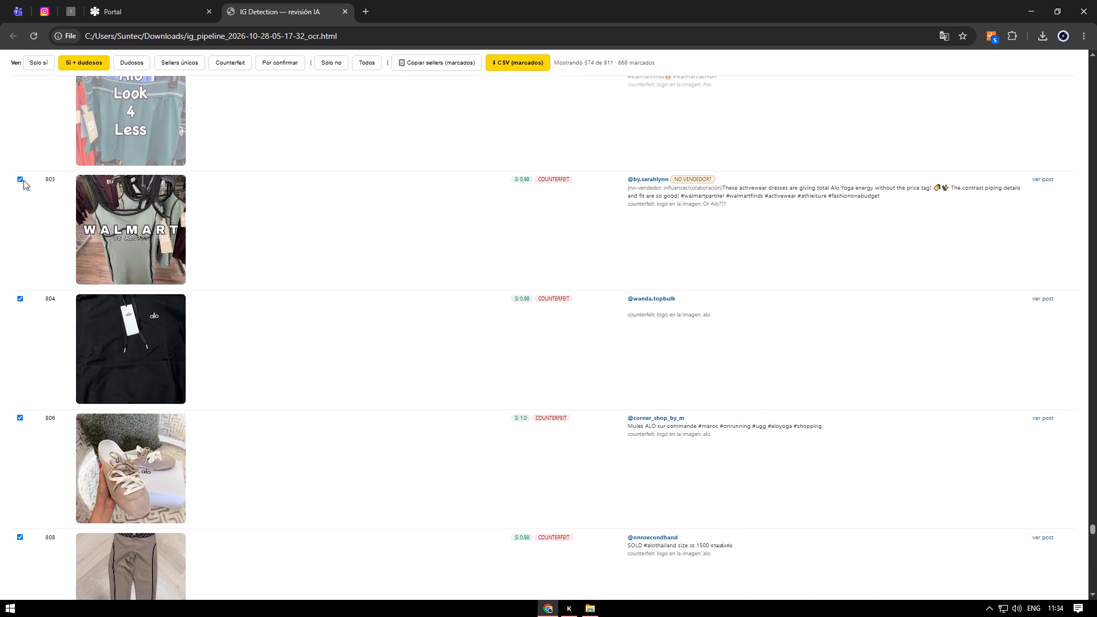
pyautogui.click(16, 178)
pyautogui.click(19, 178)
# Review the posts after 803 and unmark post 809, the maroon clothing, post 818, the secret supplier video, and post 819.
pyautogui.scroll(-12, 38, 328)
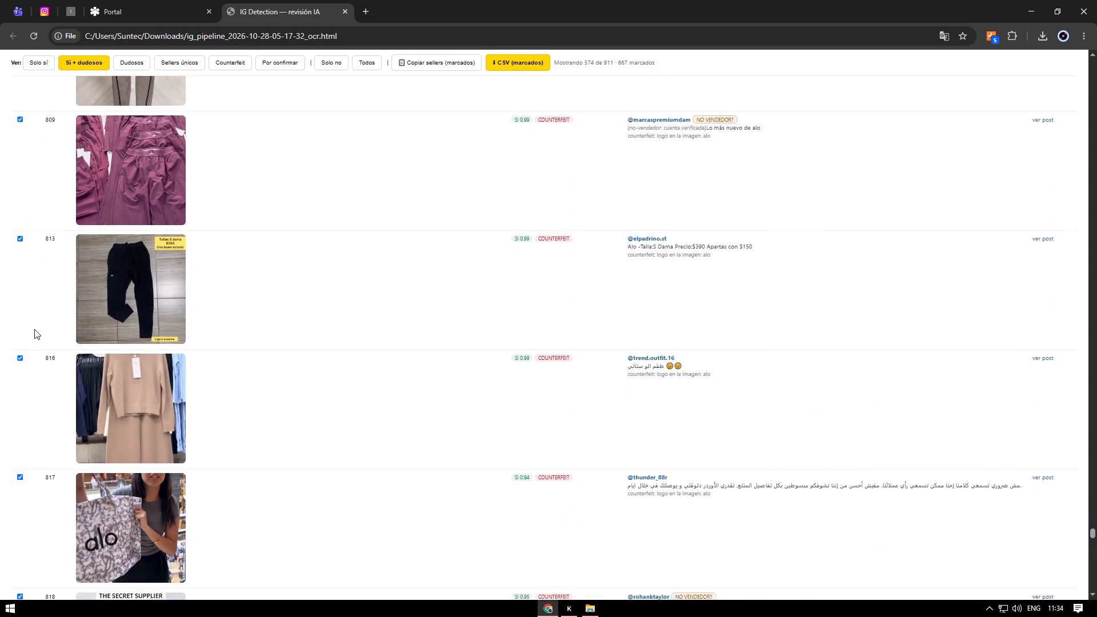
pyautogui.scroll(-1, 34, 329)
pyautogui.scroll(5, 34, 329)
pyautogui.click(20, 202)
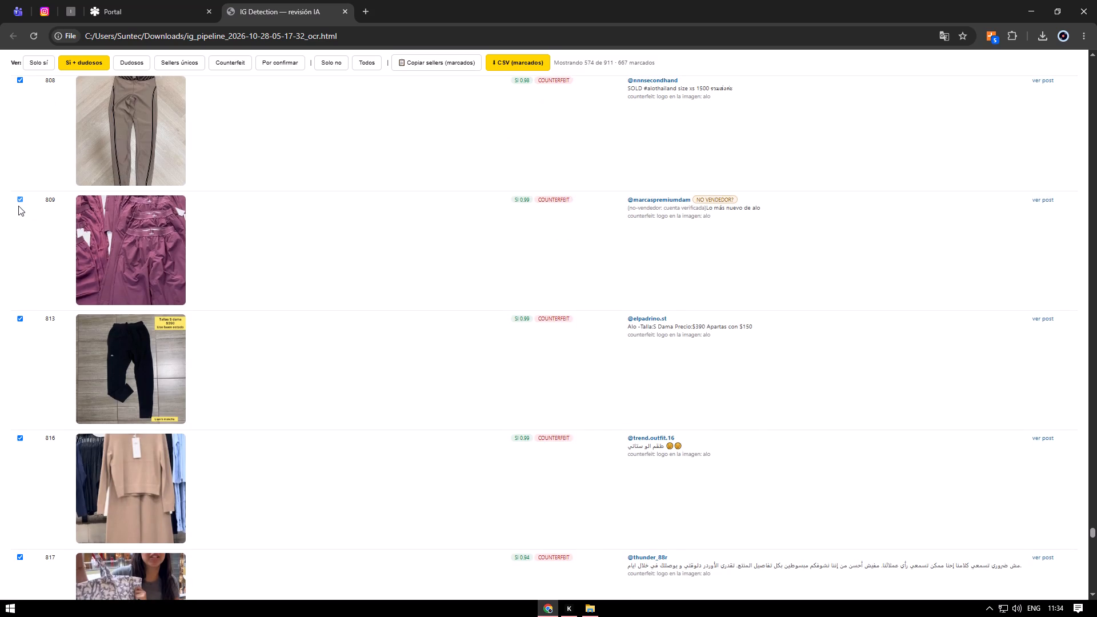
pyautogui.scroll(-5, 41, 331)
pyautogui.click(17, 389)
pyautogui.scroll(-3, 17, 398)
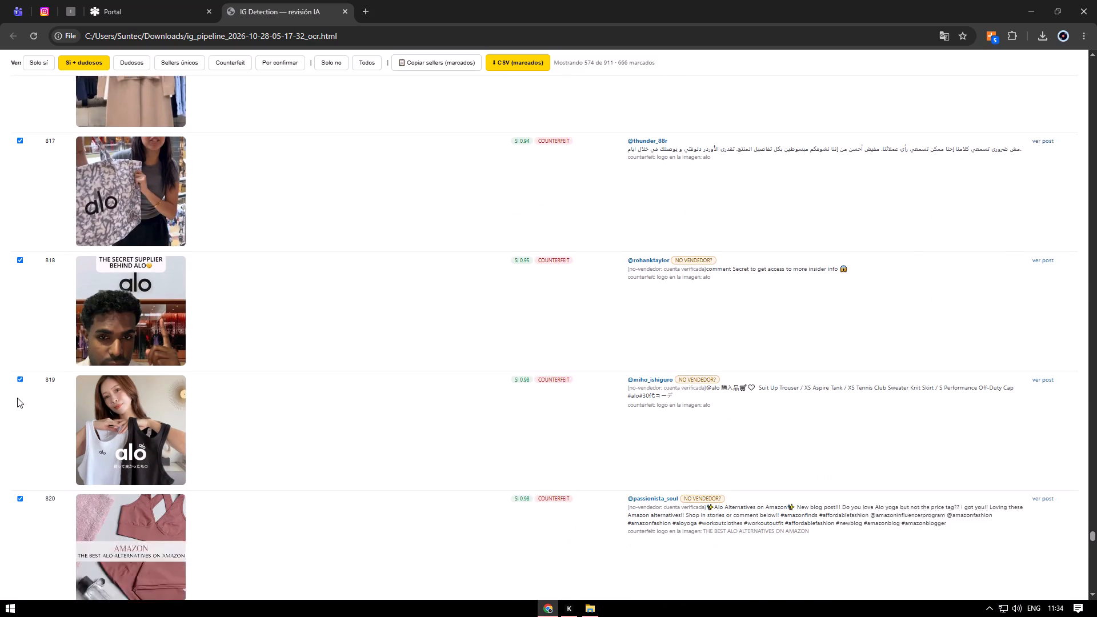
pyautogui.click(21, 339)
pyautogui.click(21, 218)
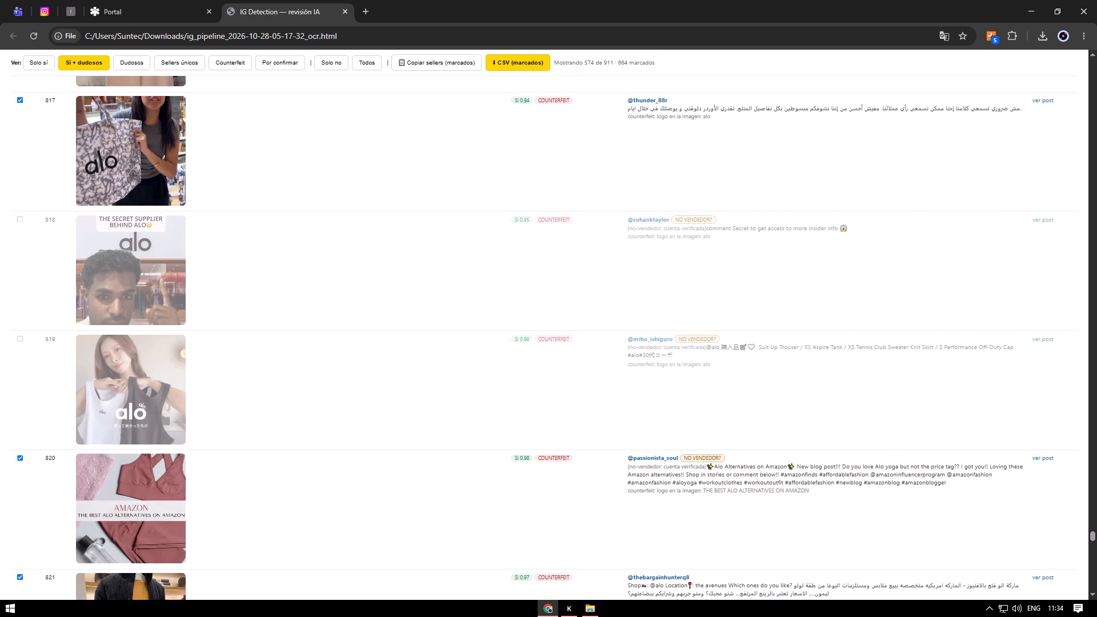
# Enlarge the secret supplier image of post 818 to examine it, and shrink it back.
pyautogui.click(135, 285)
pyautogui.scroll(-1, 169, 336)
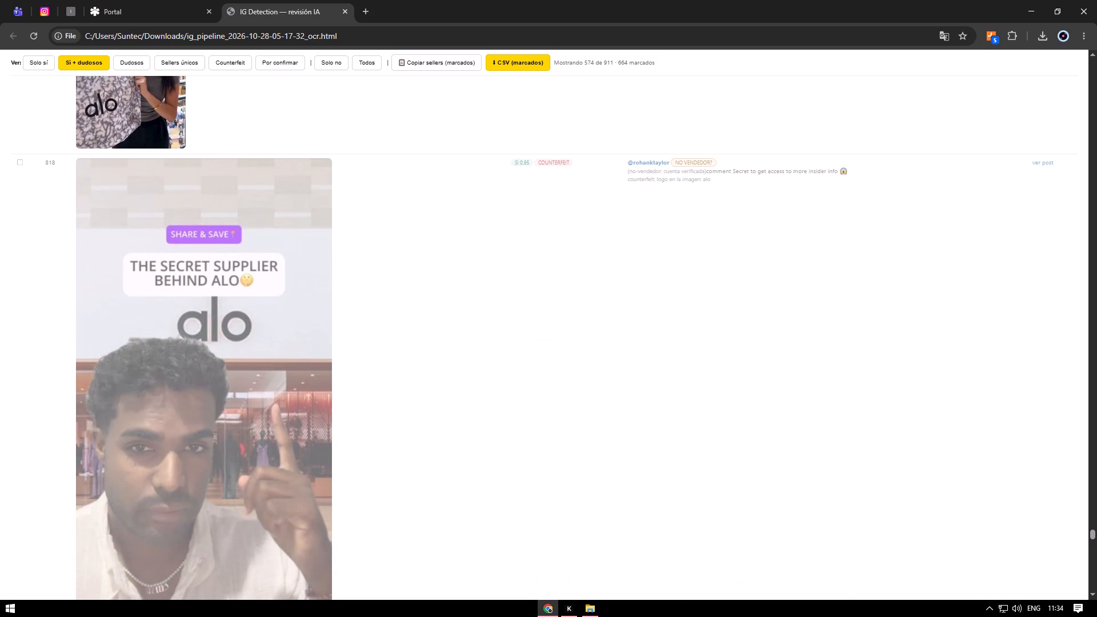
pyautogui.scroll(-2, 169, 327)
pyautogui.scroll(2, 169, 327)
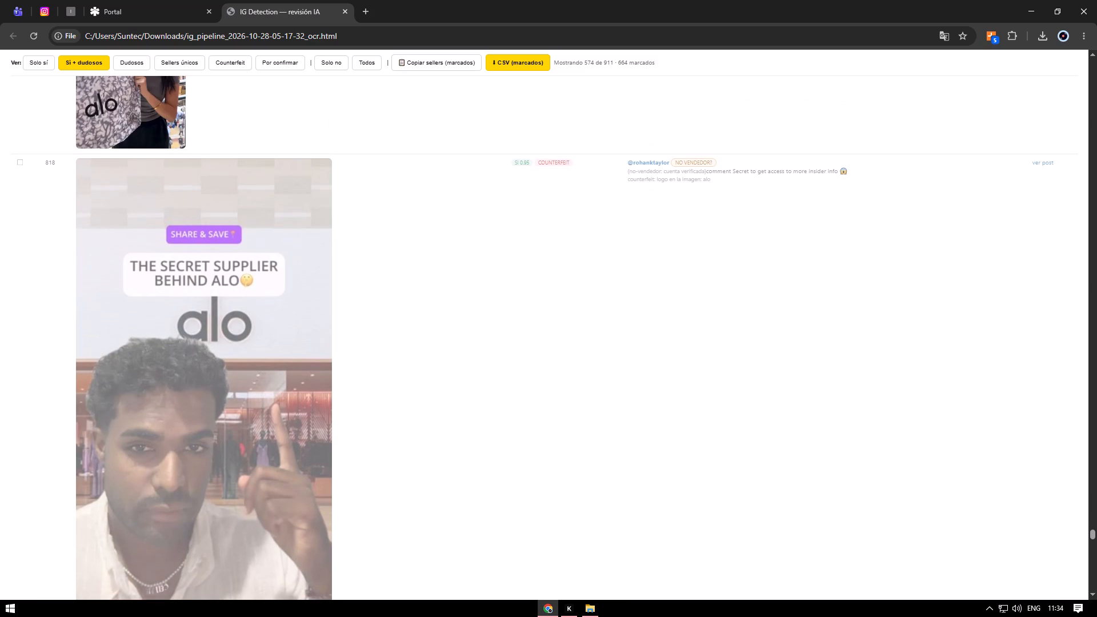
pyautogui.click(167, 320)
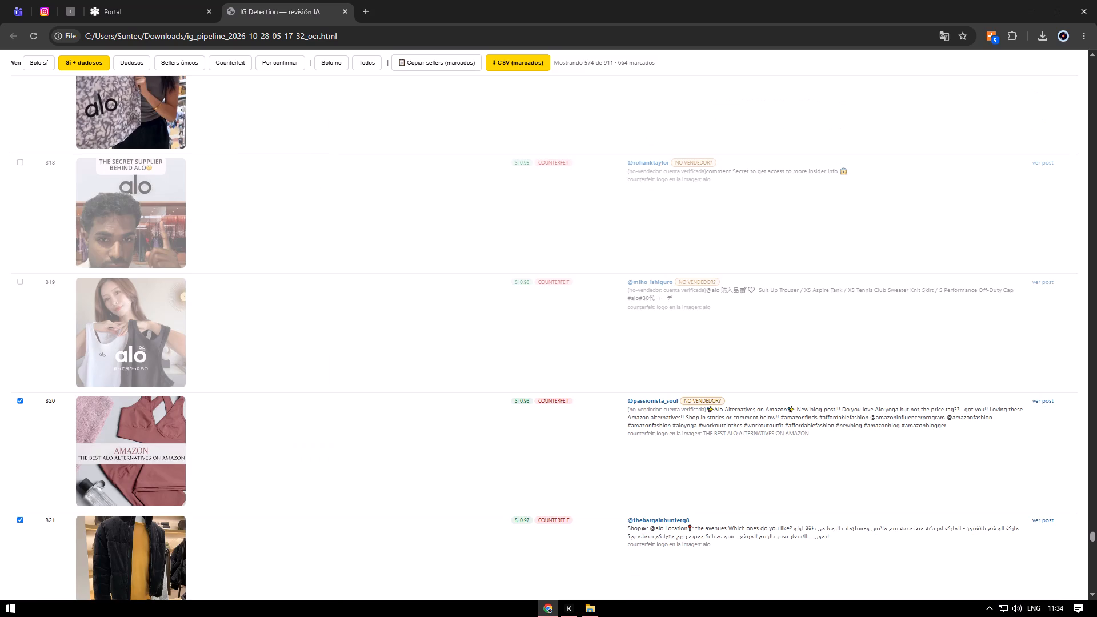
# Unmark post 820, the Amazon alternatives ad, and posts 821, 822 and 823.
pyautogui.scroll(-3, 167, 320)
pyautogui.click(22, 226)
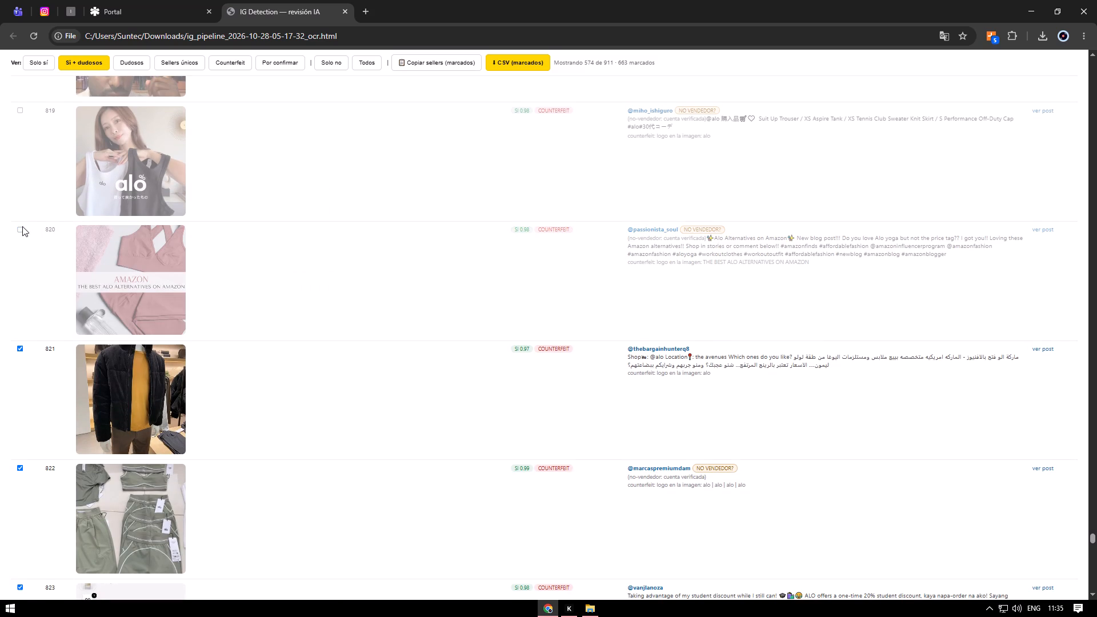
pyautogui.scroll(-2, 62, 298)
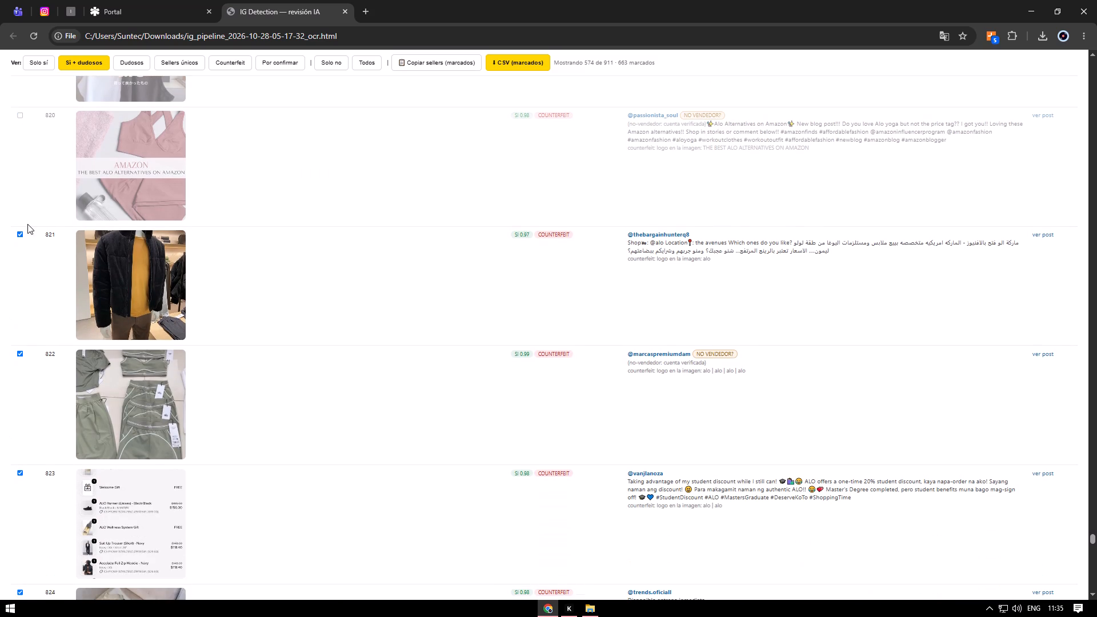
pyautogui.click(19, 233)
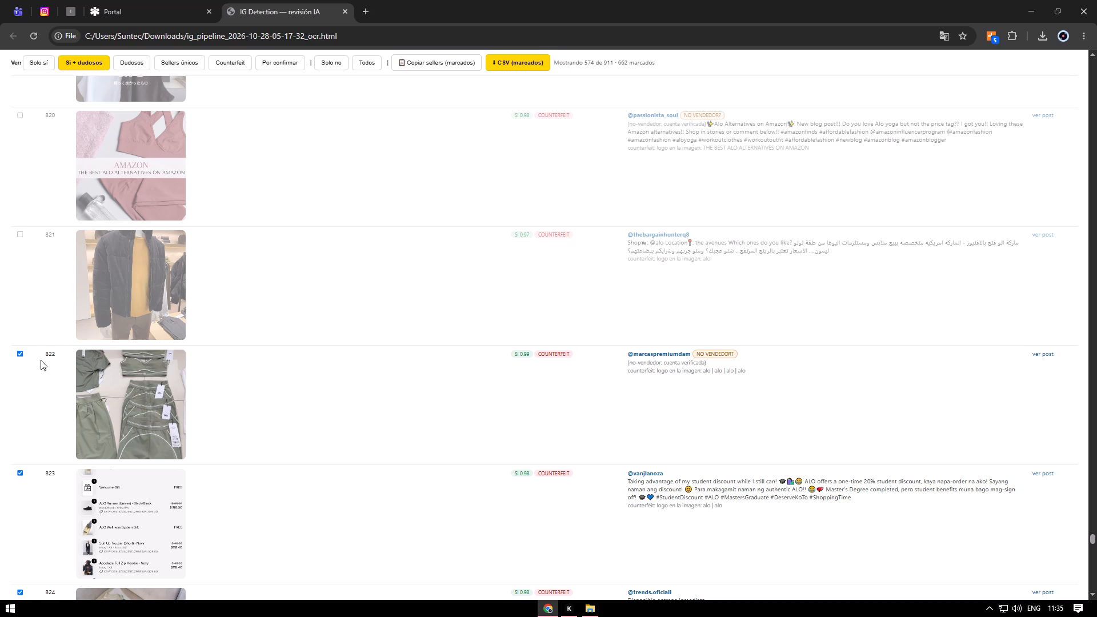
pyautogui.click(20, 353)
pyautogui.scroll(-3, 33, 382)
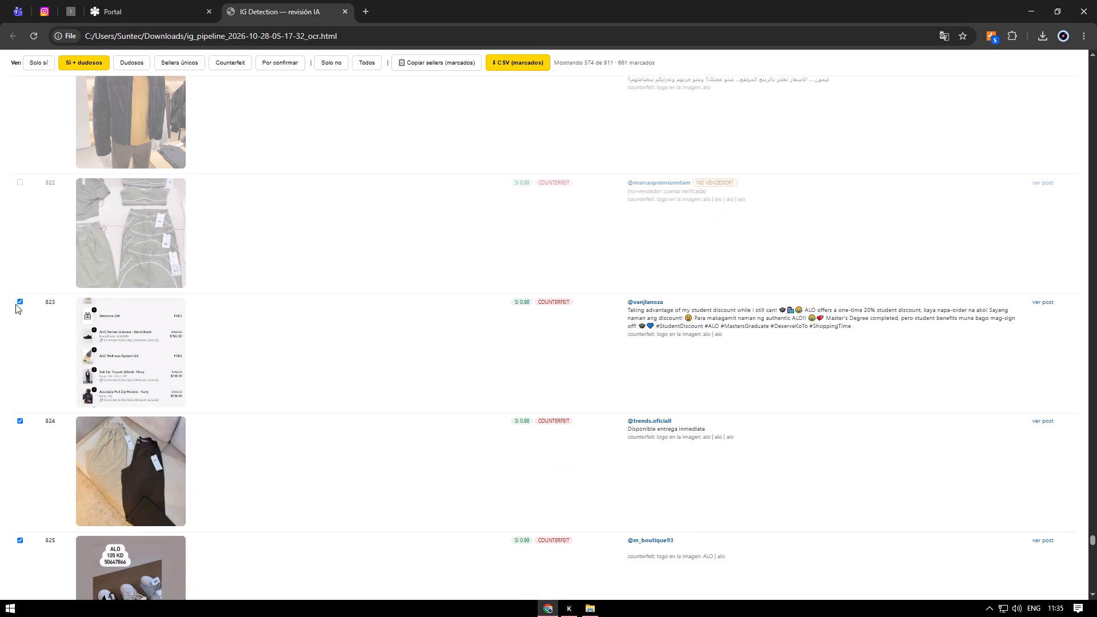
pyautogui.click(17, 302)
# Review the posts after 823 and unmark post 826, the three shoes, post 827, the ULJE sale collage, and post 829.
pyautogui.scroll(-6, 19, 302)
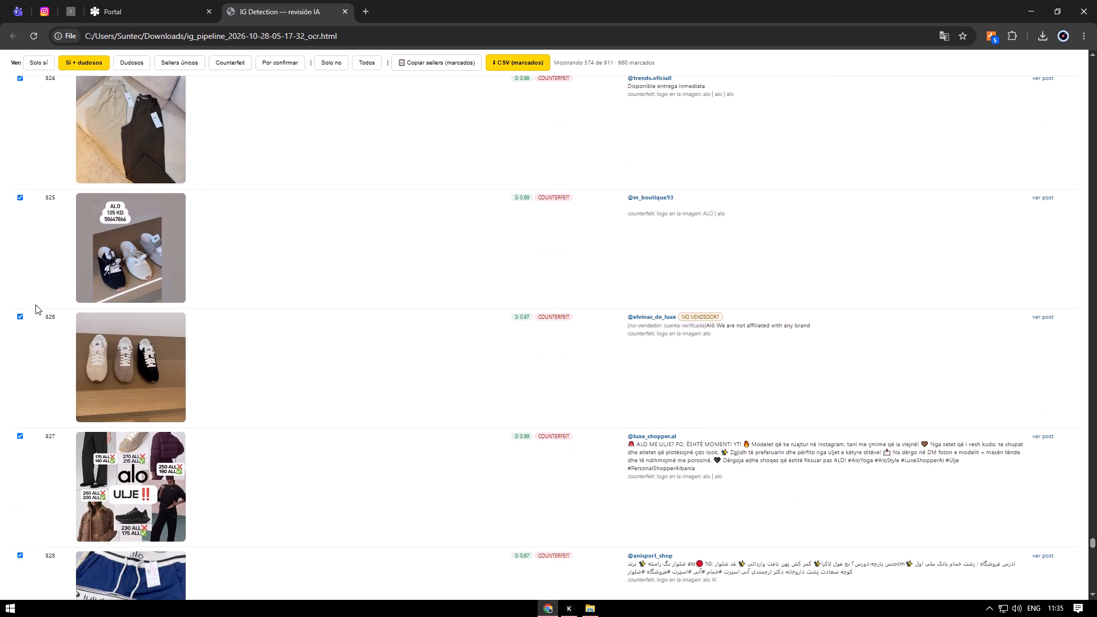
pyautogui.scroll(-3, 69, 375)
pyautogui.click(20, 145)
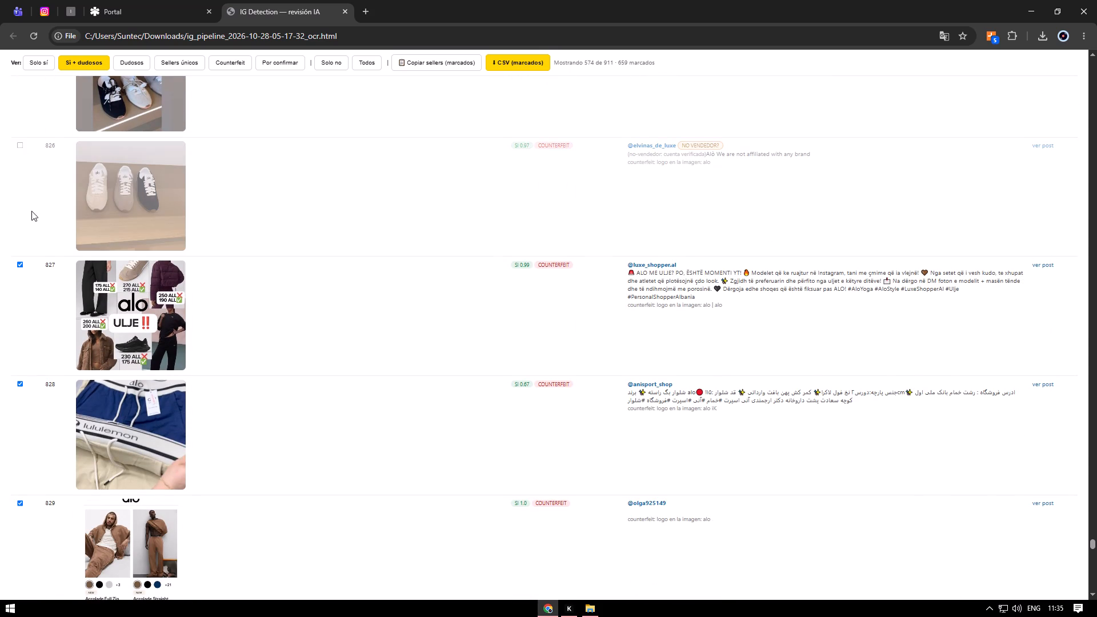
pyautogui.click(19, 265)
pyautogui.scroll(-3, 19, 267)
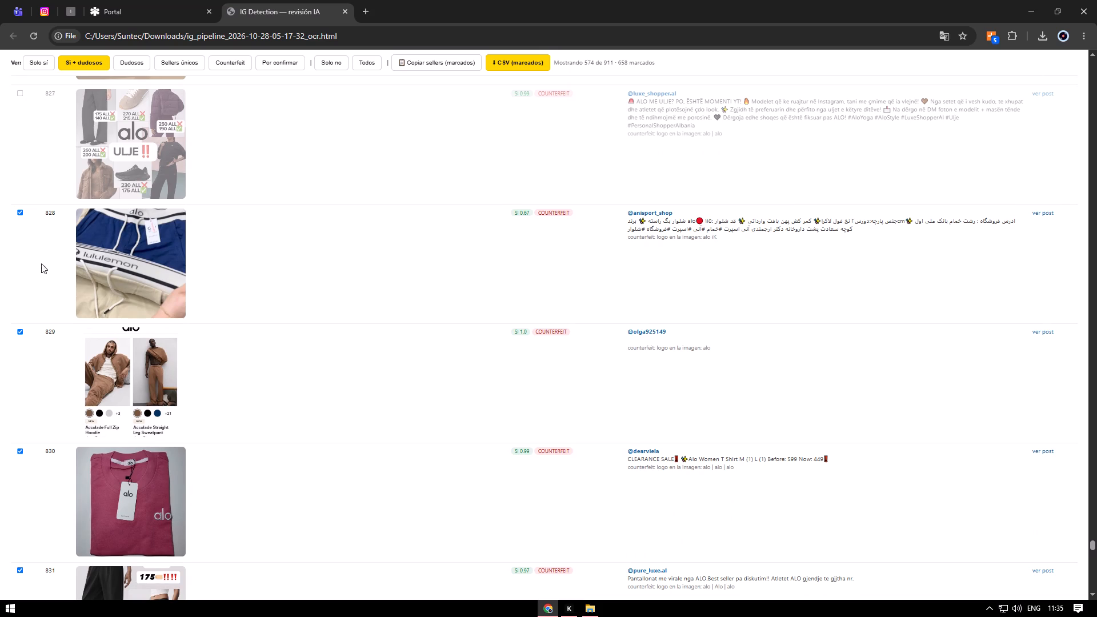
pyautogui.click(23, 330)
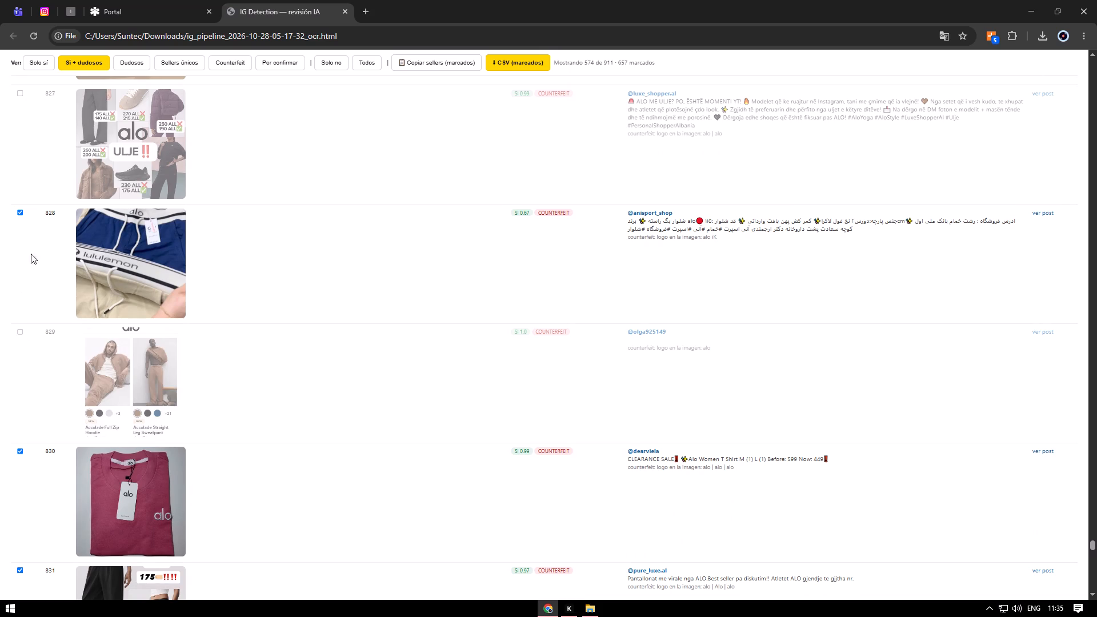
# Review the posts after 829 and unmark post 831, the 175 trousers ad, post 833, the vendor list post, and post 835.
pyautogui.scroll(-6, 45, 278)
pyautogui.click(19, 227)
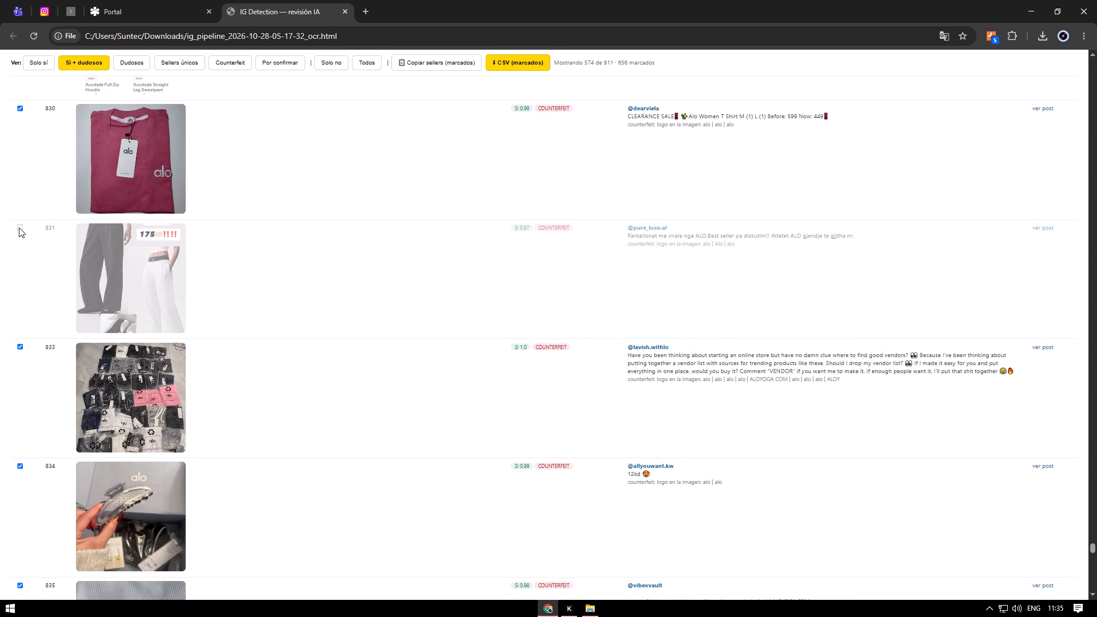
pyautogui.scroll(-2, 47, 320)
pyautogui.click(18, 231)
pyautogui.scroll(-3, 50, 288)
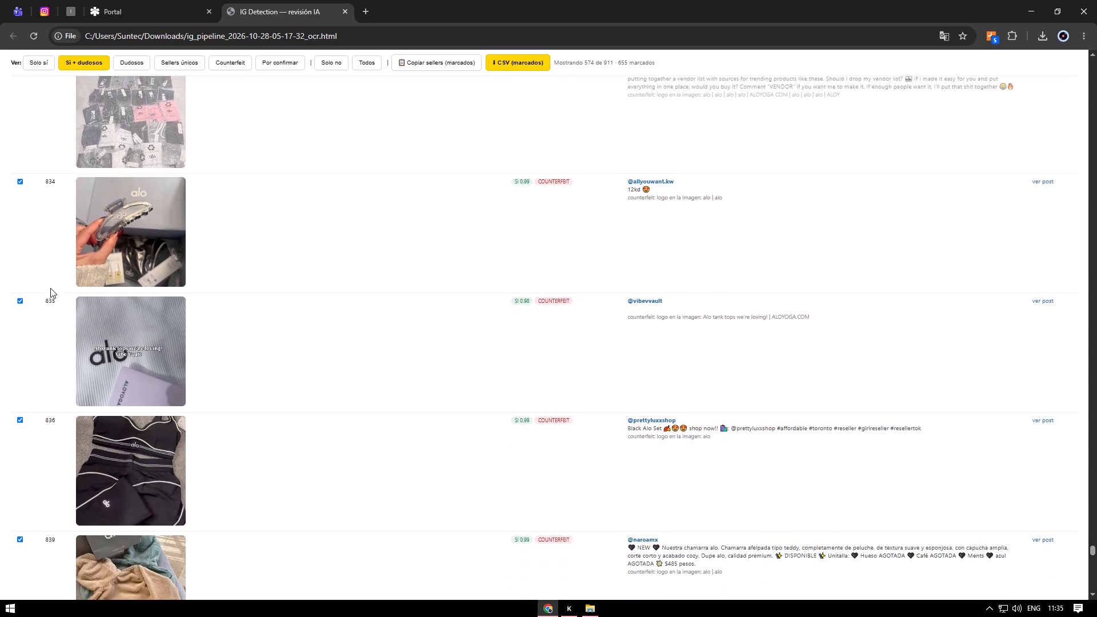
pyautogui.click(20, 300)
# Review the posts after 835 and unmark post 839, the teddy jackets, post 843, the sock display, and posts 846 and 847.
pyautogui.scroll(-3, 67, 305)
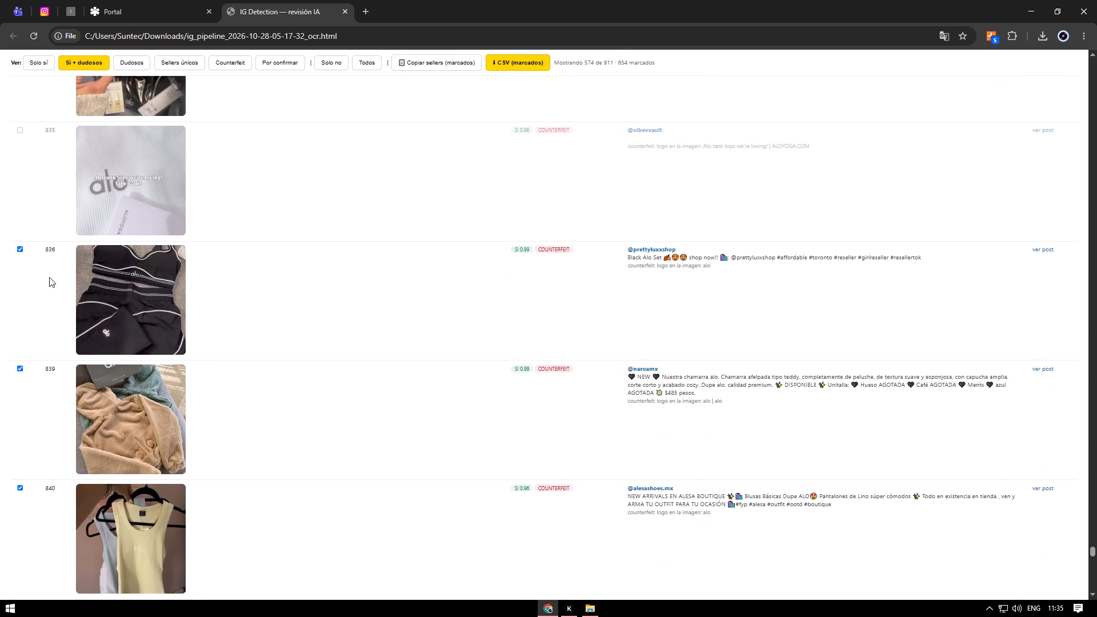
pyautogui.scroll(-3, 37, 294)
pyautogui.click(19, 198)
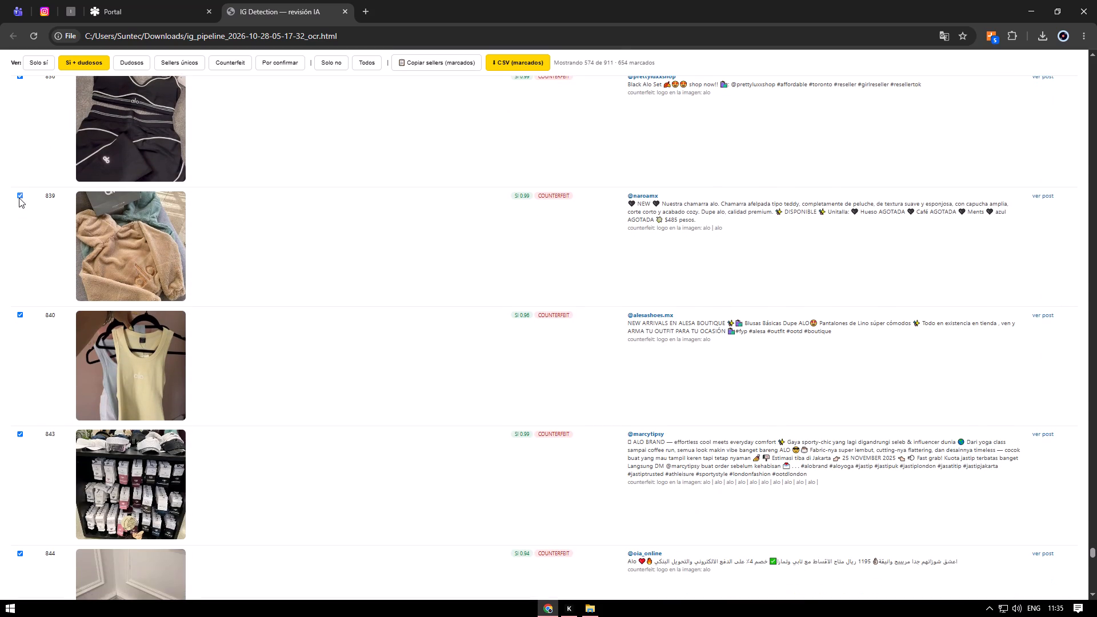
pyautogui.scroll(-3, 37, 278)
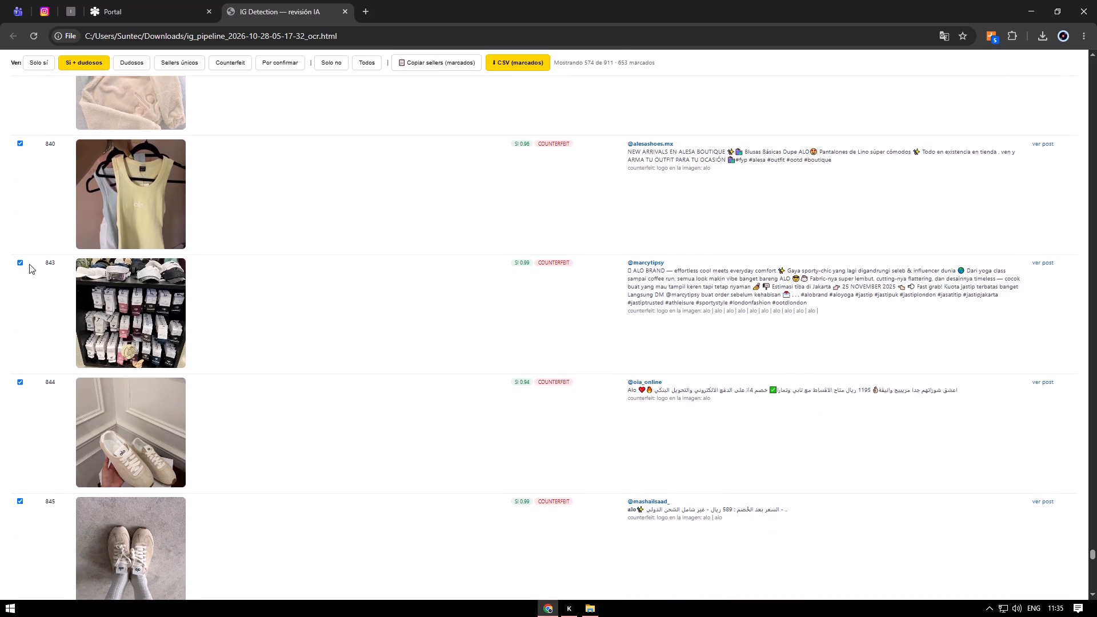
pyautogui.click(20, 264)
pyautogui.scroll(-3, 29, 286)
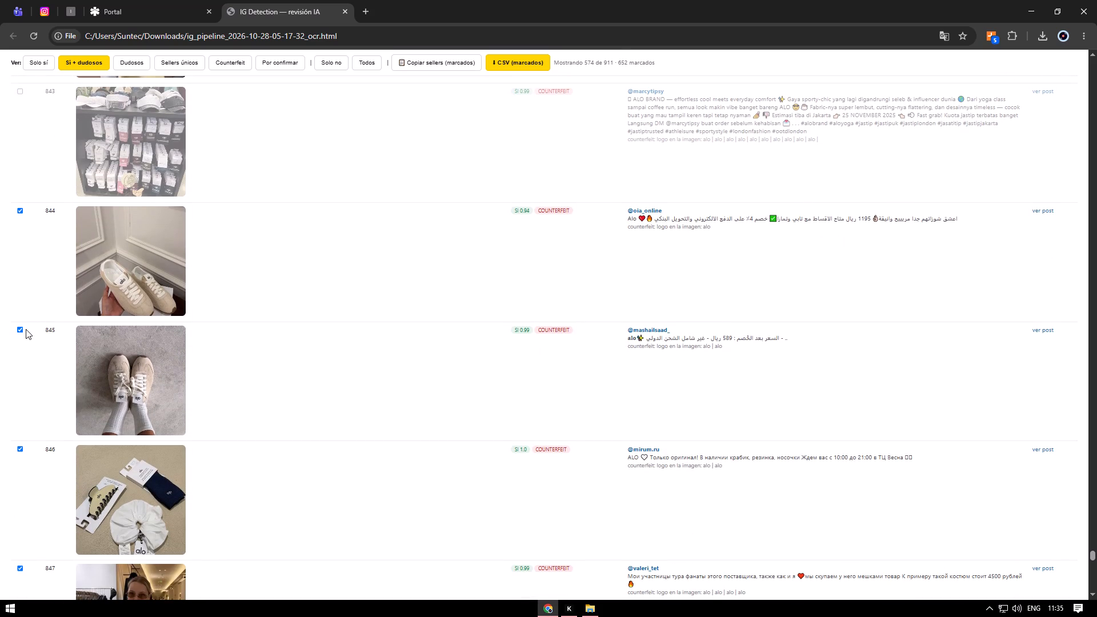
pyautogui.scroll(-3, 24, 330)
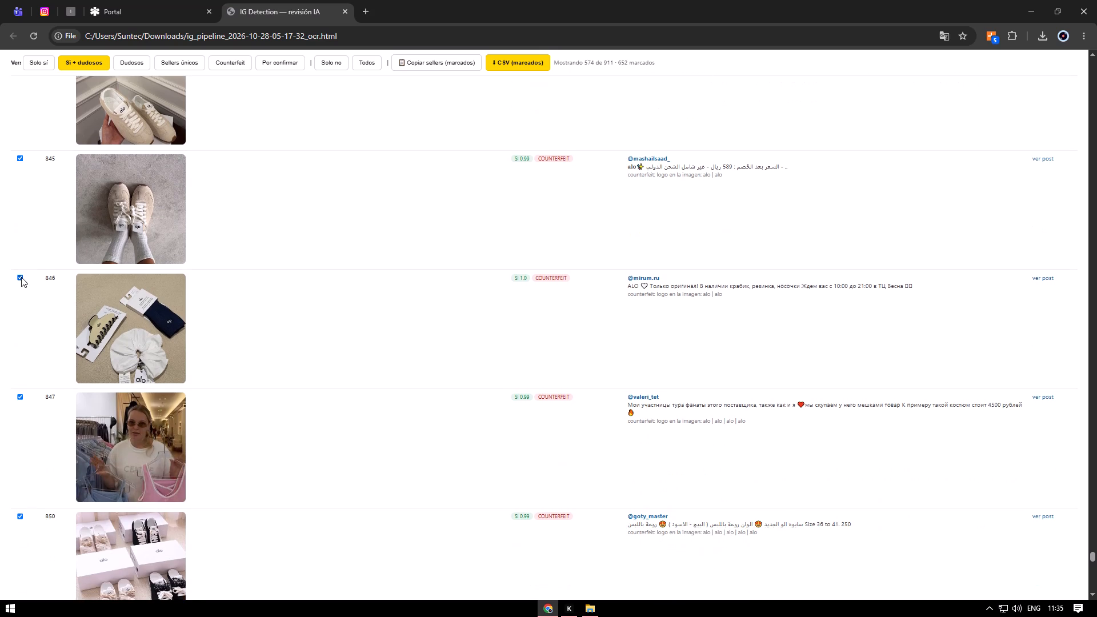
pyautogui.click(21, 277)
pyautogui.scroll(-3, 50, 308)
pyautogui.doubleClick(17, 226)
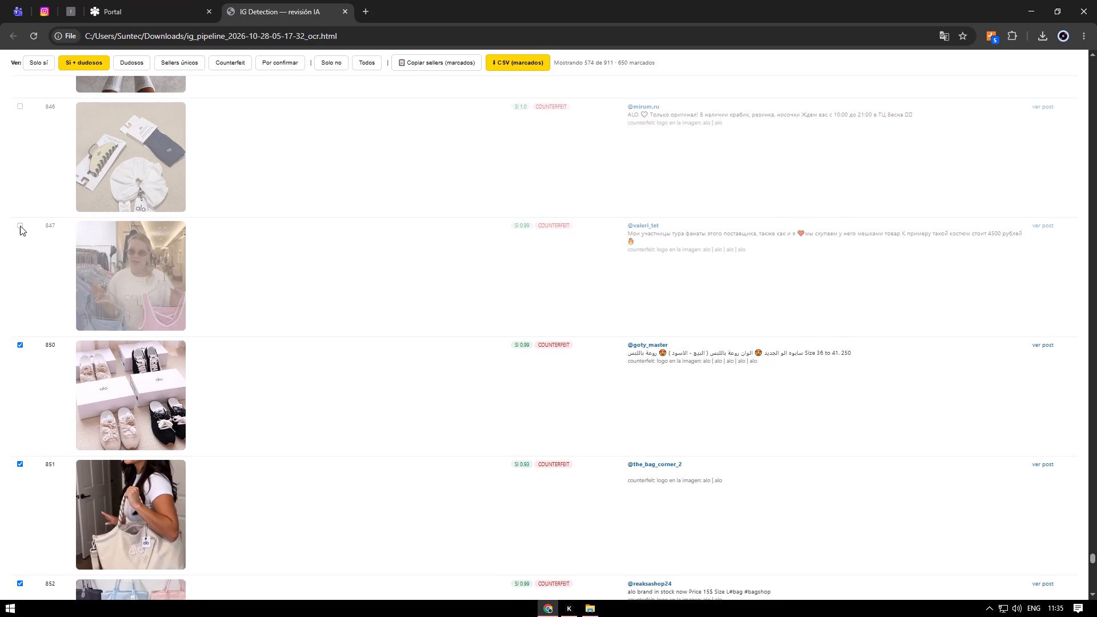
pyautogui.click(20, 226)
# Review the posts after 847 and unmark post 851, the cream bag, post 853, the grey trousers, and post 854, the shoe collage.
pyautogui.scroll(-3, 46, 352)
pyautogui.click(22, 294)
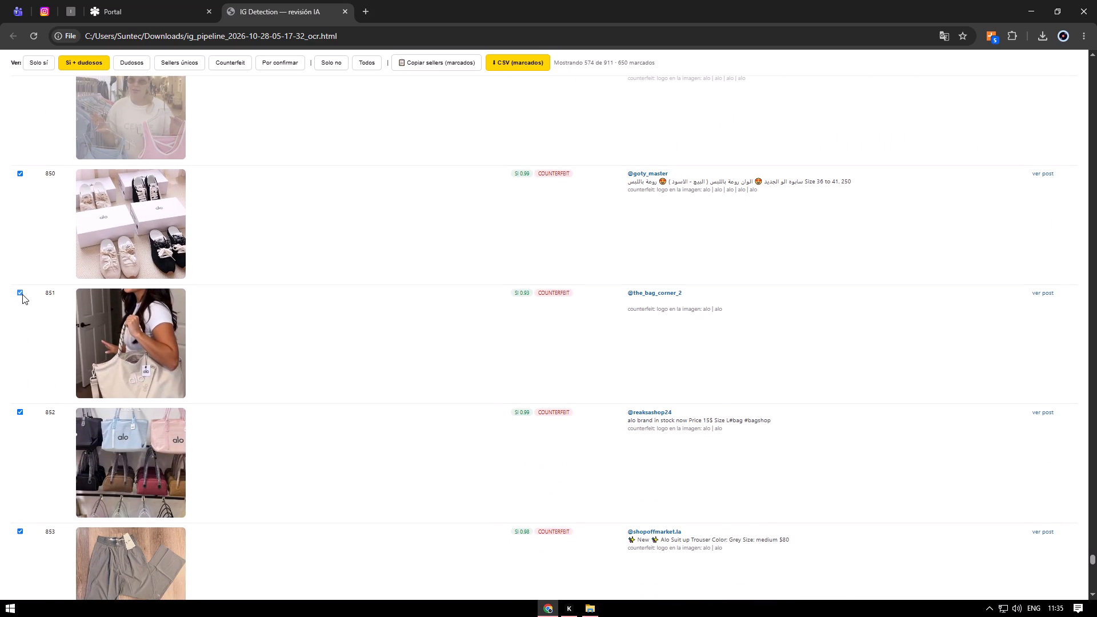
pyautogui.scroll(-3, 19, 347)
pyautogui.click(18, 359)
pyautogui.scroll(-3, 19, 359)
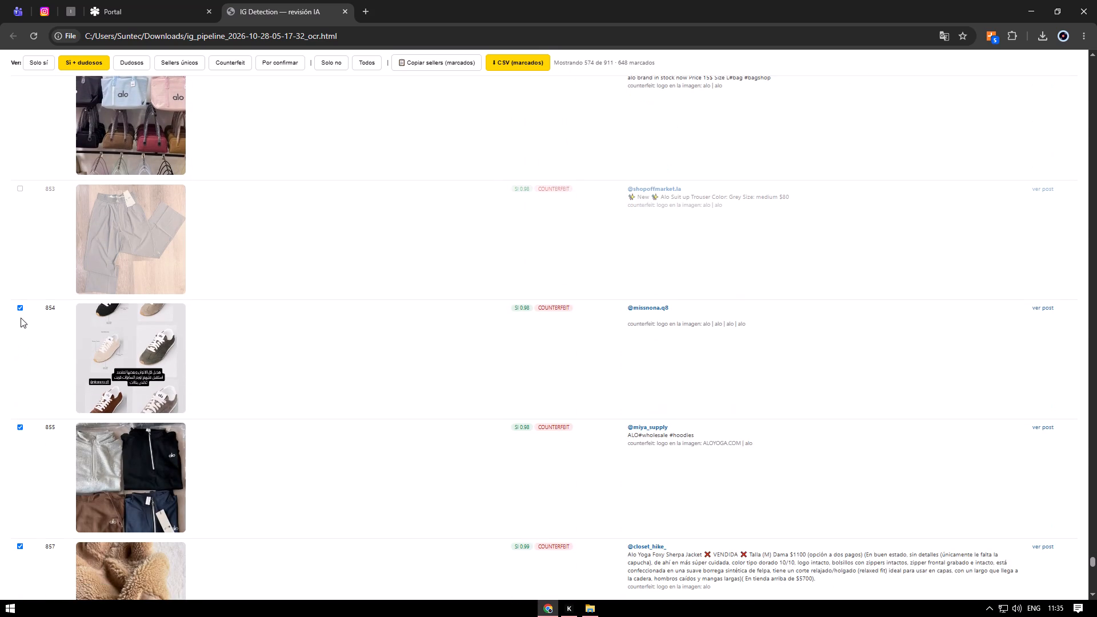
pyautogui.click(19, 307)
# Review the posts after 854 and unmark post 862, the dark pants, post 864, the T-shirt outfit, and post 868.
pyautogui.scroll(-3, 61, 368)
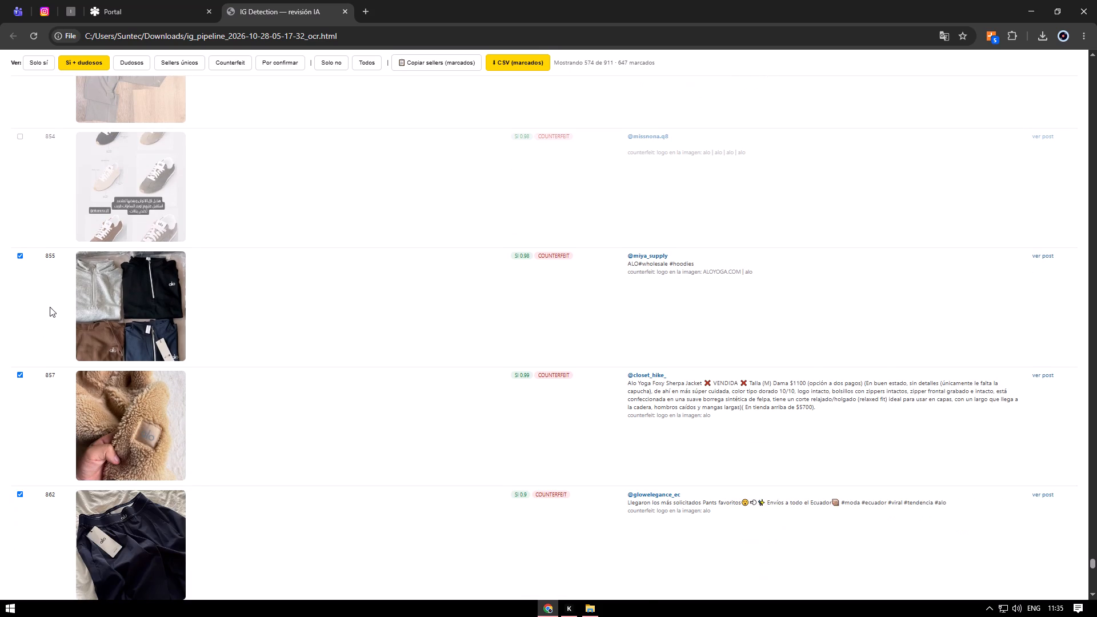
pyautogui.scroll(-2, 49, 309)
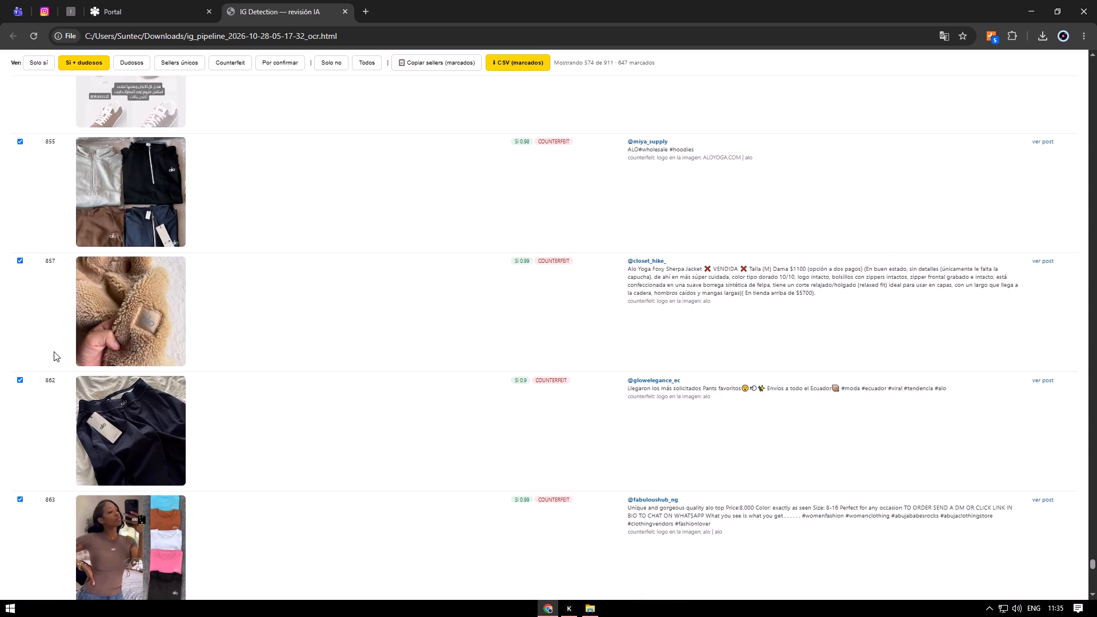
pyautogui.click(21, 380)
pyautogui.scroll(-4, 41, 395)
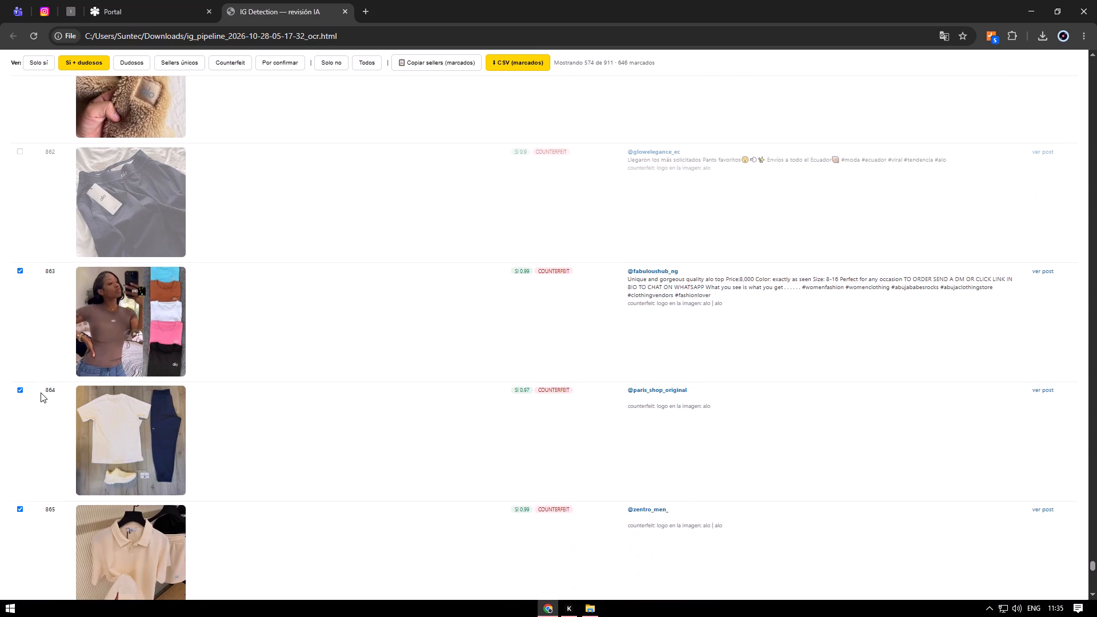
pyautogui.click(22, 388)
pyautogui.scroll(-3, 46, 386)
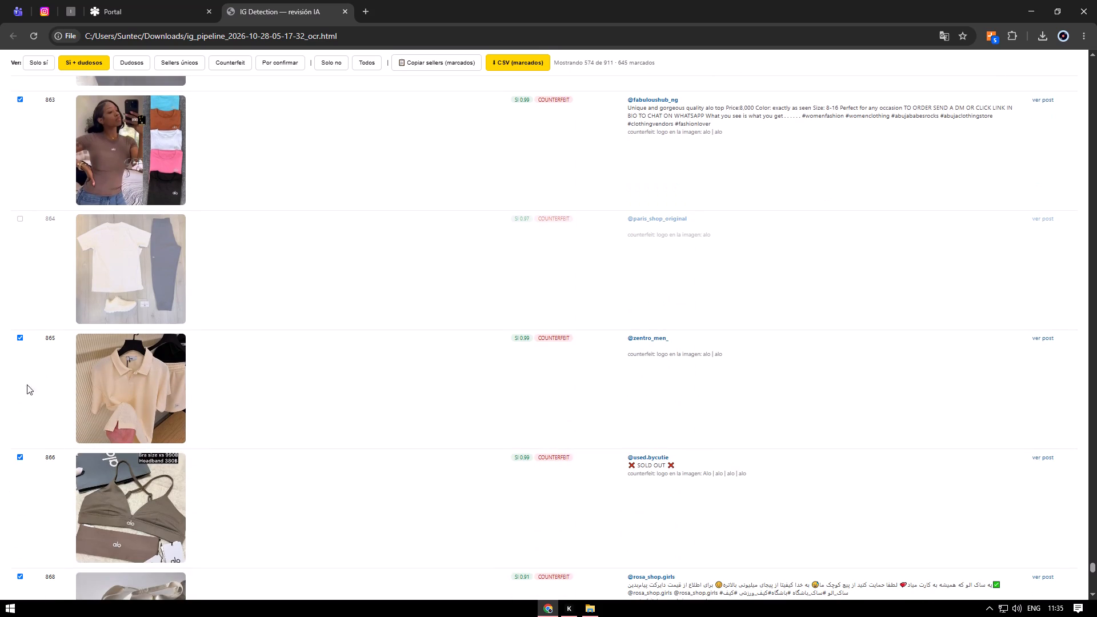
pyautogui.scroll(-3, 28, 408)
pyautogui.click(22, 404)
# Unmark post 869, the Alo new color jackets, post 870, the reseller unboxing, and post 873, the shoe collage.
pyautogui.scroll(-4, 22, 404)
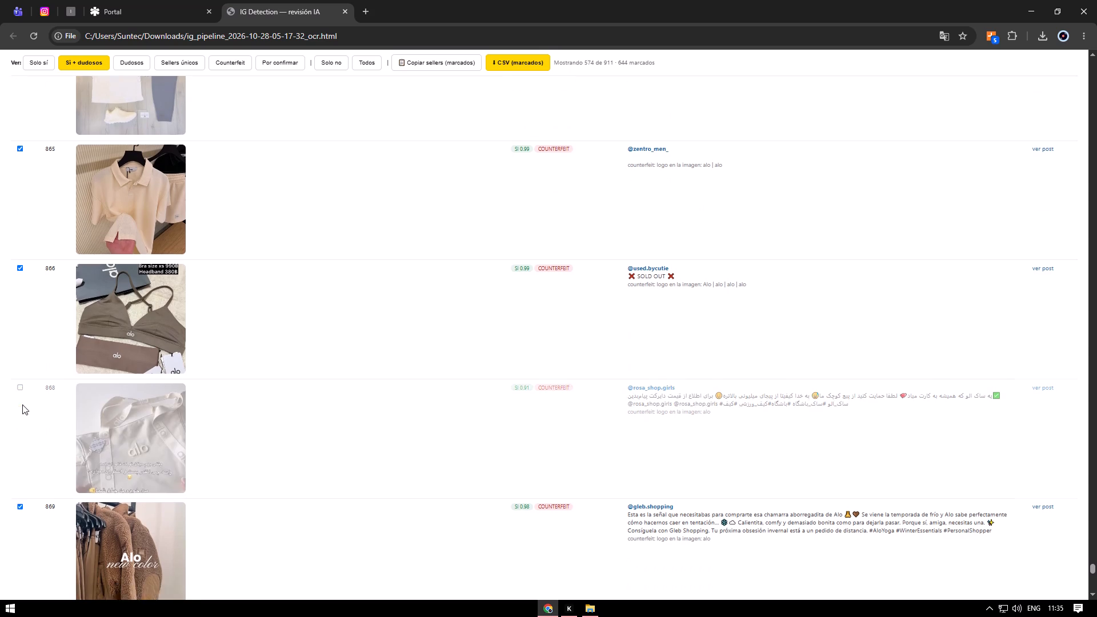
pyautogui.click(22, 298)
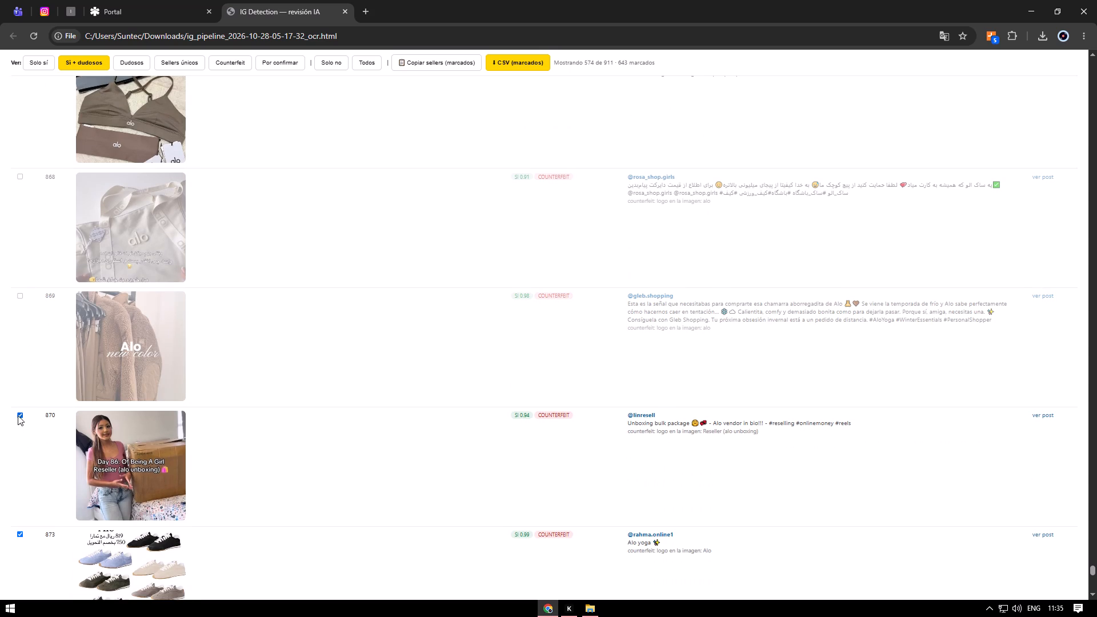
pyautogui.click(18, 415)
pyautogui.scroll(-3, 22, 419)
pyautogui.click(18, 361)
# Review the posts after 873 and unmark post 874, the cap discount post, post 877, the first Alo purchase video, and post 879.
pyautogui.scroll(-4, 25, 445)
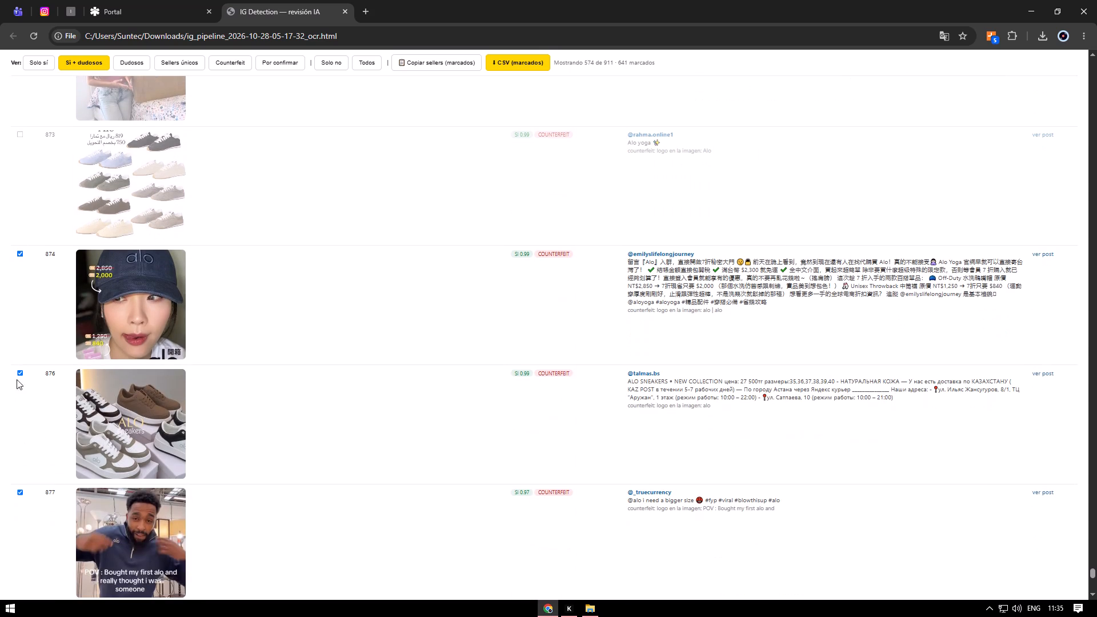
pyautogui.click(17, 253)
pyautogui.click(19, 253)
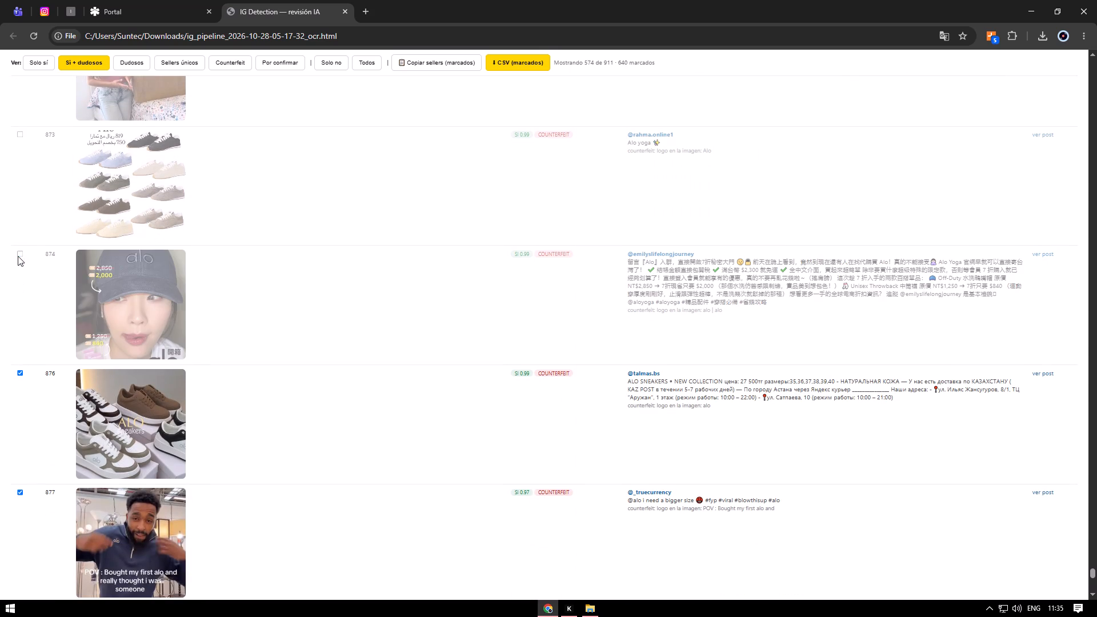
pyautogui.click(19, 488)
pyautogui.click(19, 489)
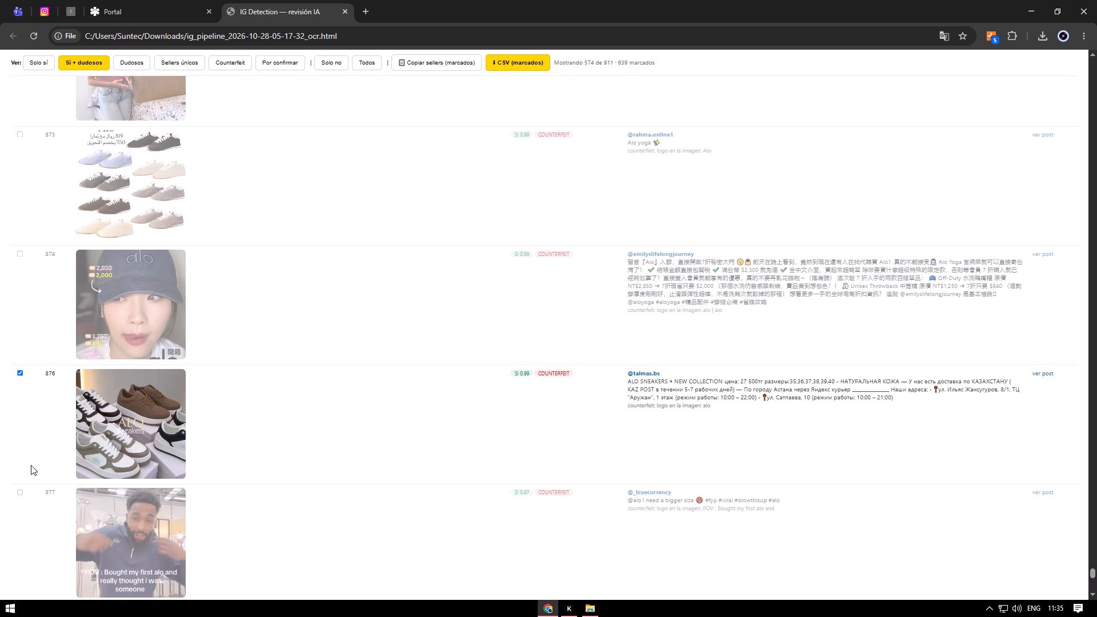
pyautogui.scroll(-7, 59, 416)
pyautogui.click(22, 213)
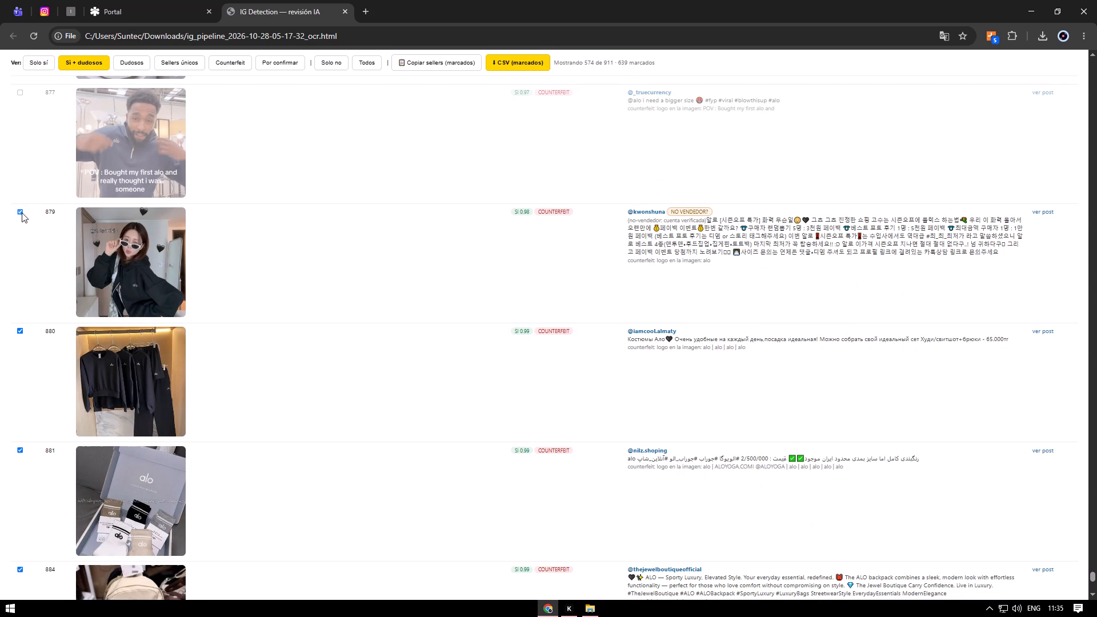
# Unmark post 881, the Alo socks box, post 893, the beanie, post 895, the Taobao alo edition post, and one more below.
pyautogui.click(21, 452)
pyautogui.scroll(-5, 24, 442)
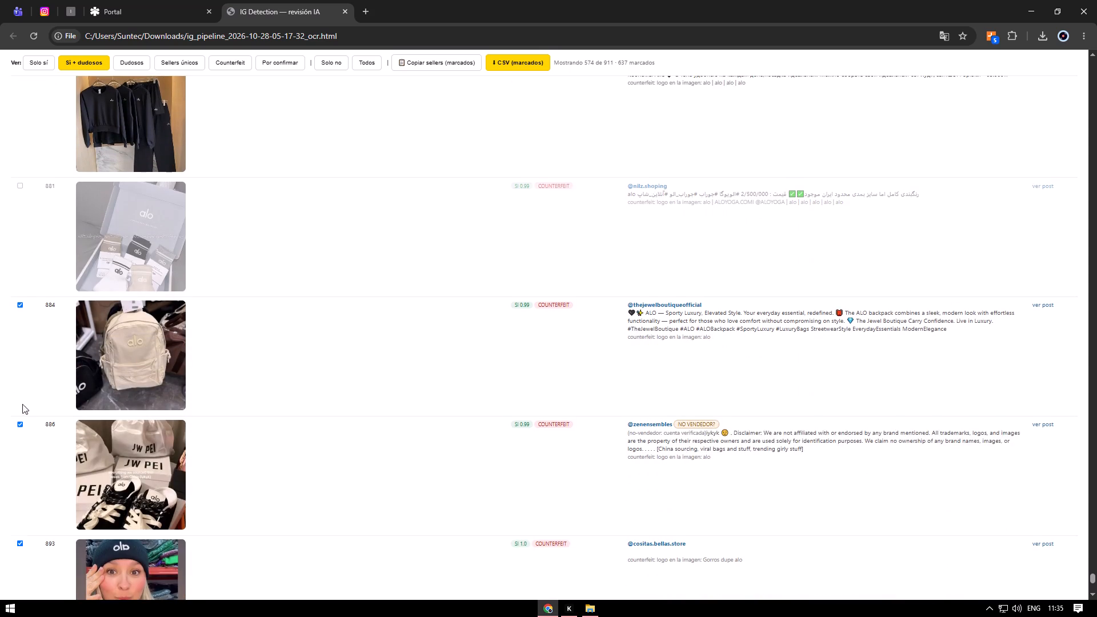
pyautogui.scroll(-3, 9, 415)
pyautogui.click(19, 353)
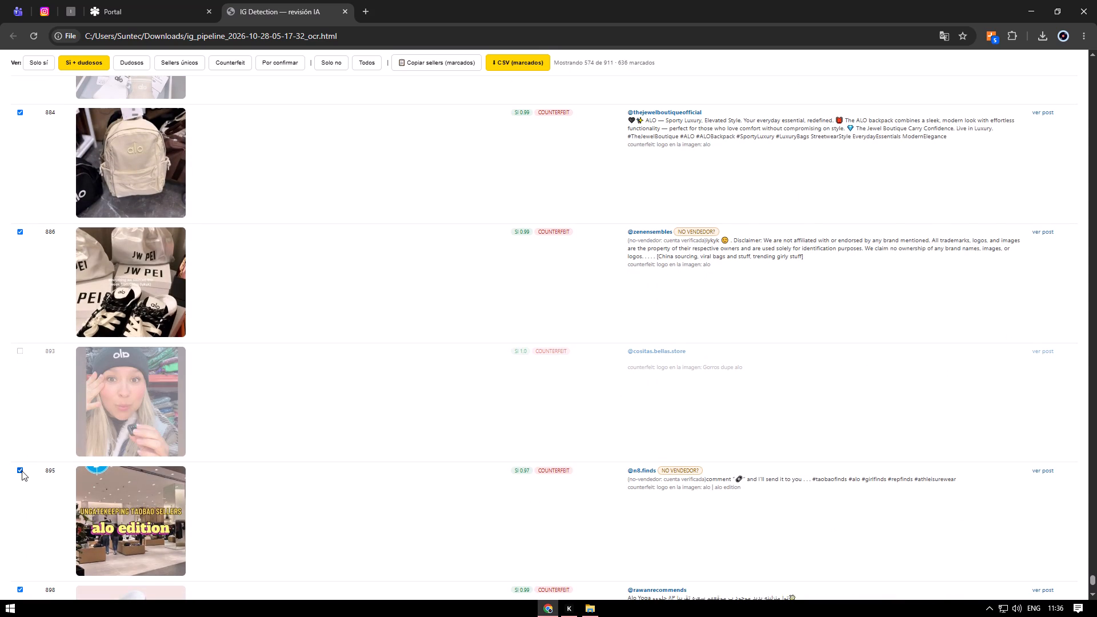
pyautogui.click(21, 471)
pyautogui.scroll(-6, 43, 426)
pyautogui.click(19, 365)
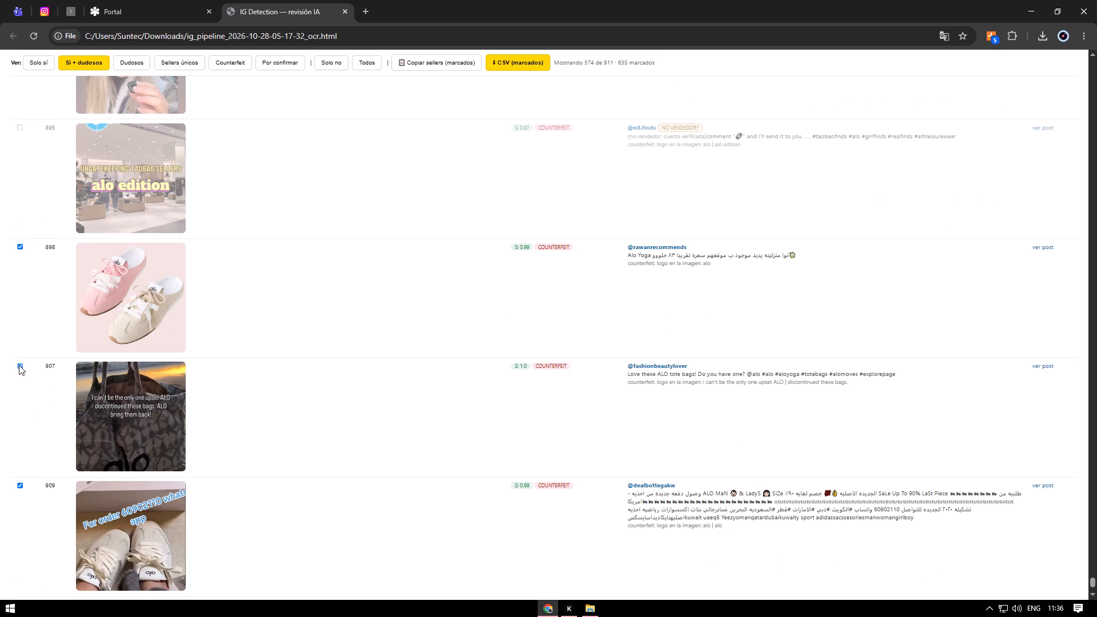
# Unmark the final posts in the list: post 910, the Alo dupe pants, post 911, the three-piece set, and post 909, the sneakers.
pyautogui.scroll(-3, 18, 374)
pyautogui.click(22, 433)
pyautogui.scroll(-4, 27, 404)
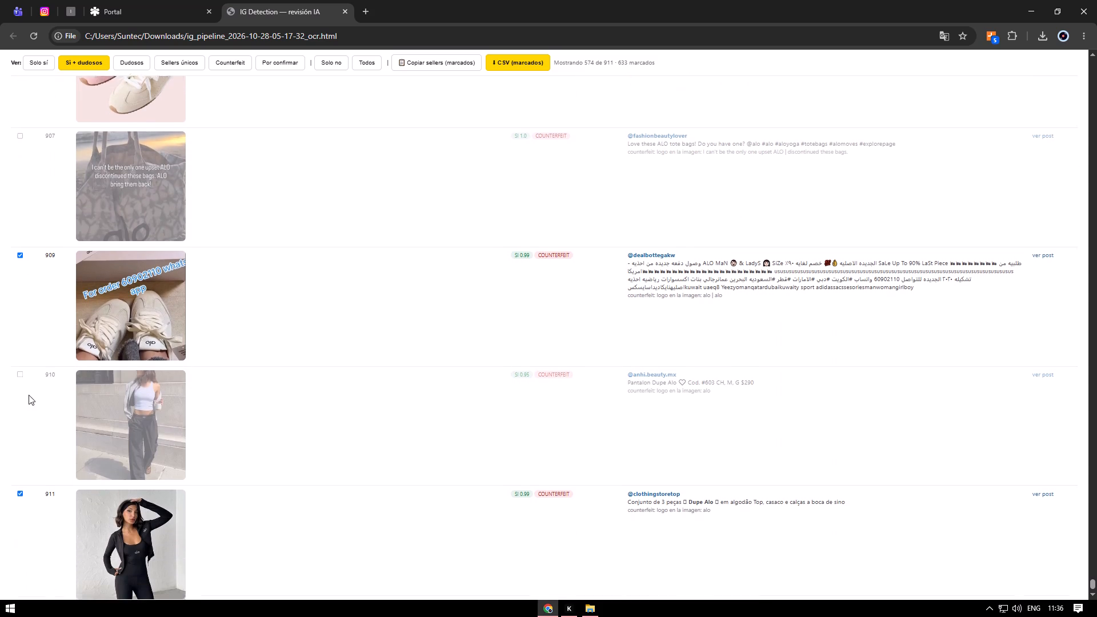
pyautogui.scroll(-1, 29, 395)
pyautogui.click(23, 476)
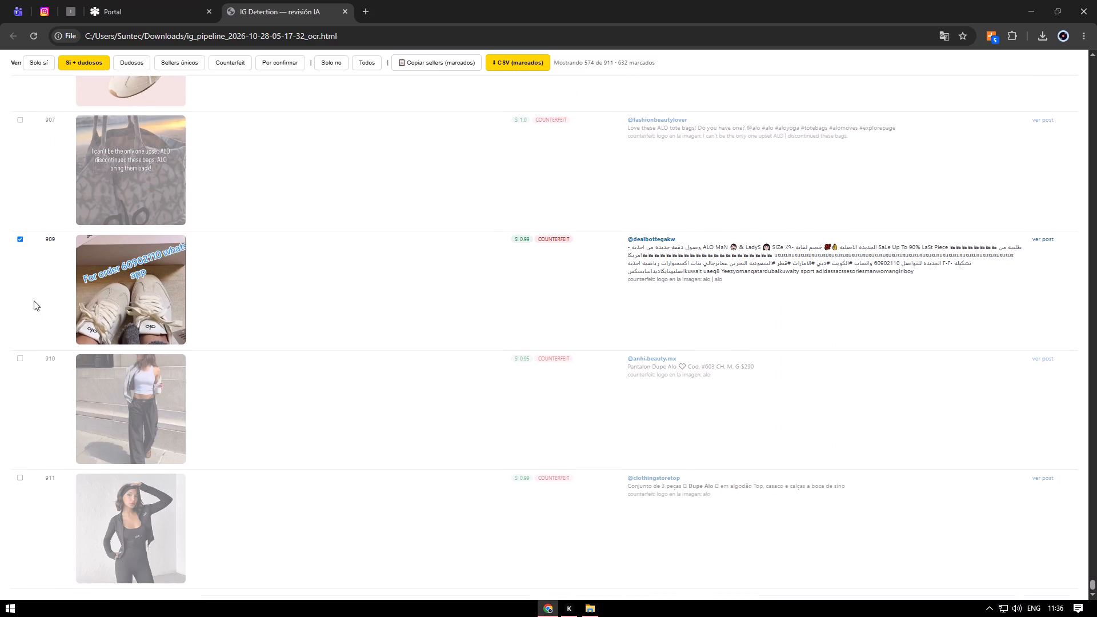
pyautogui.click(19, 239)
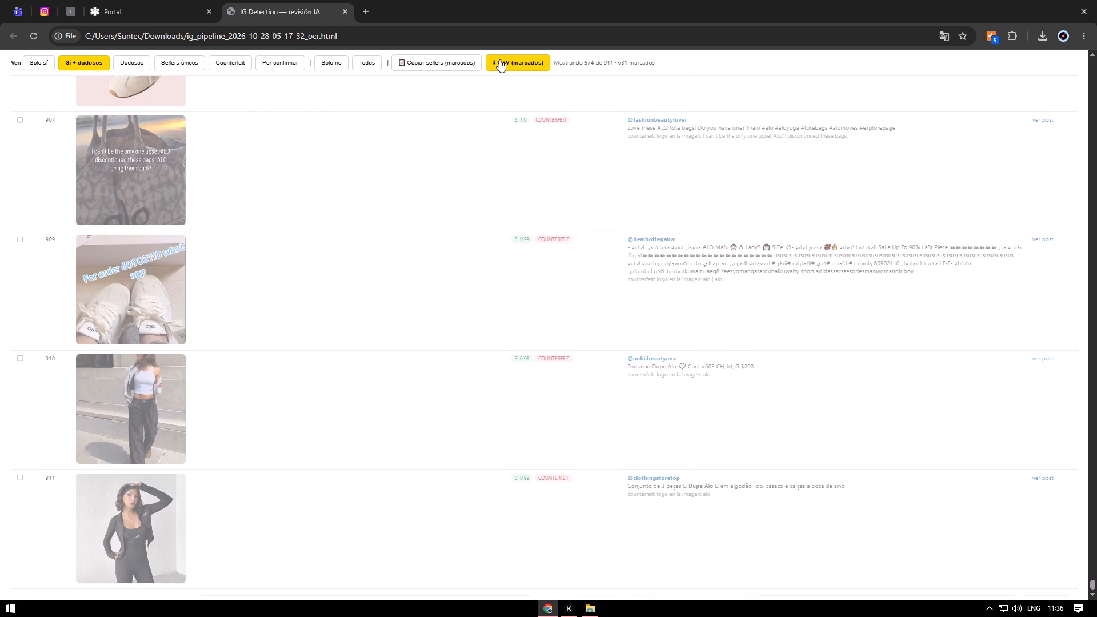
# Export the marked posts as a CSV file.
pyautogui.click(499, 59)
# In a new browser tab, reach the Google Sheets home through the Mohib spreadsheet and create a blank spreadsheet.
pyautogui.click(363, 3)
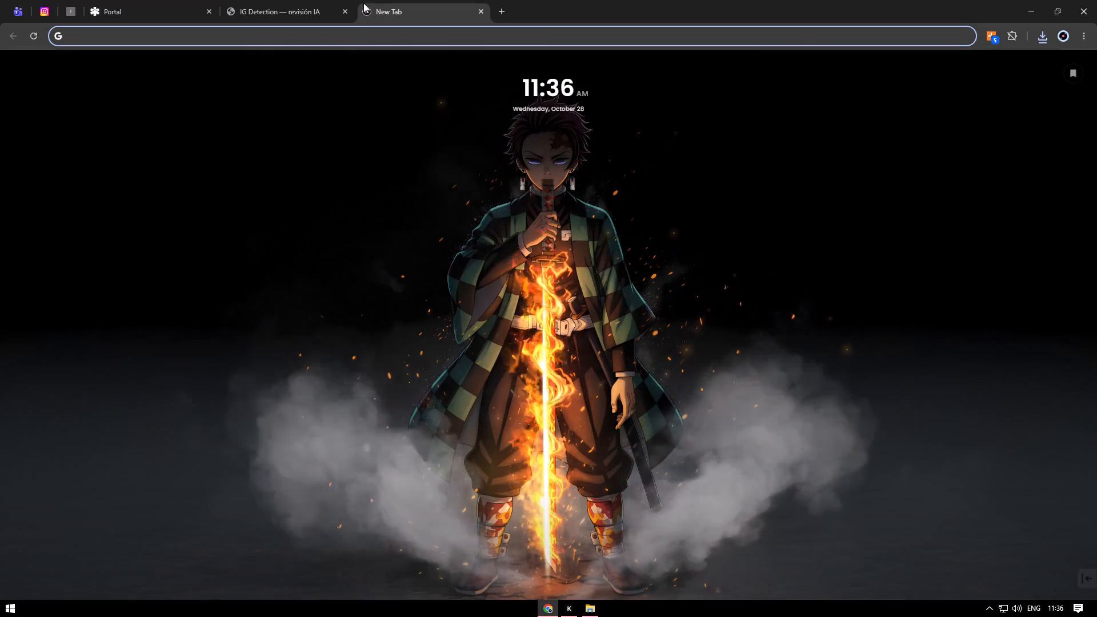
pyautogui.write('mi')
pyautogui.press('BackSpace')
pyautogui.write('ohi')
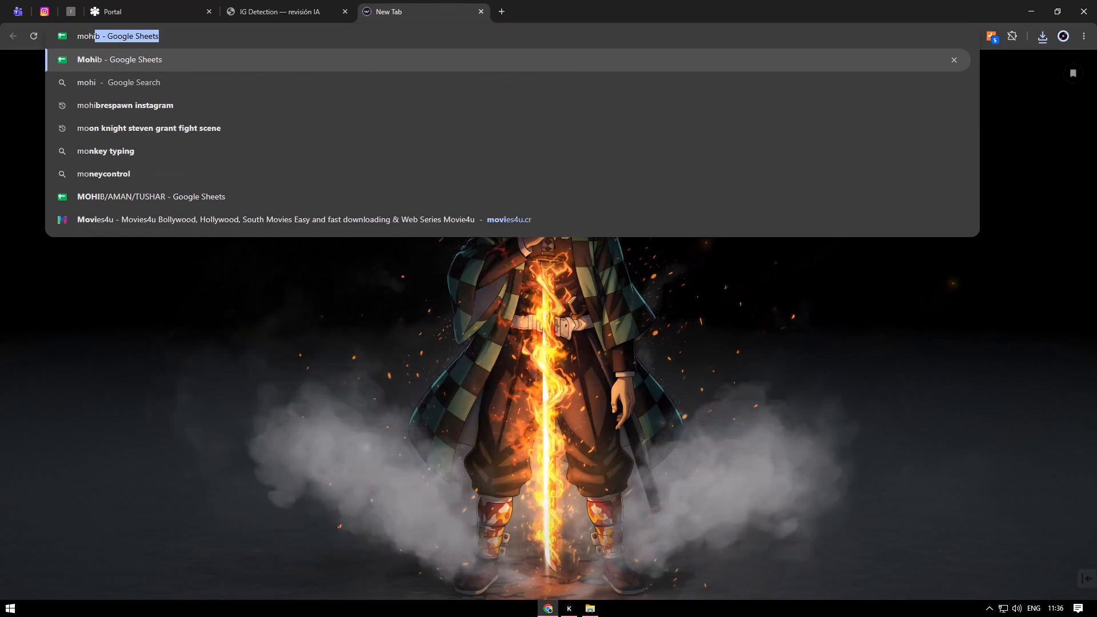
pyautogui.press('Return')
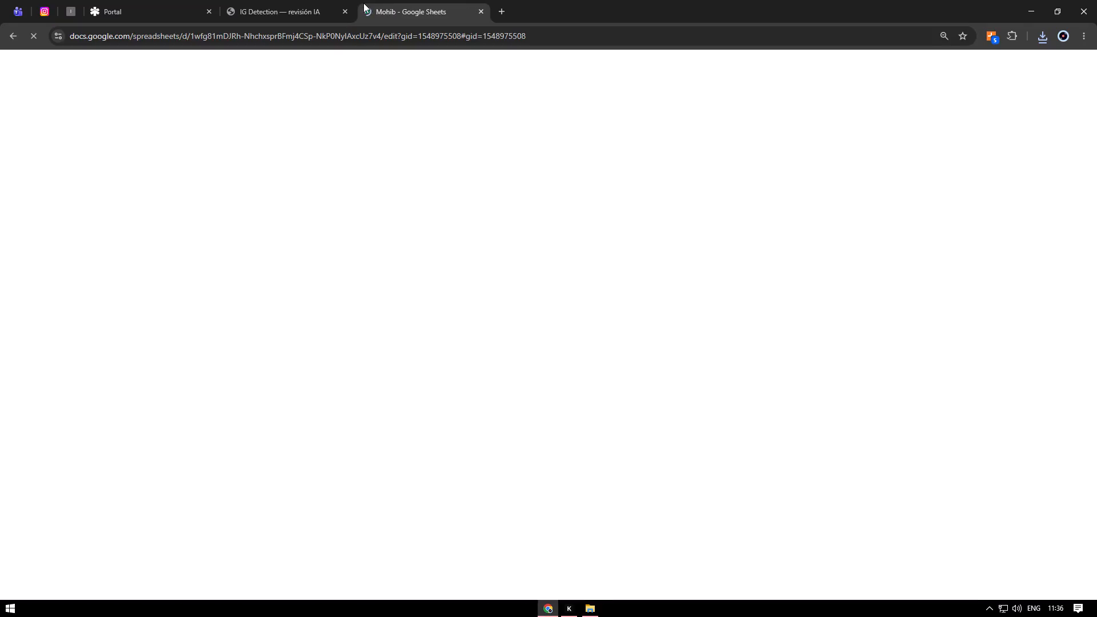
pyautogui.click(3, 63)
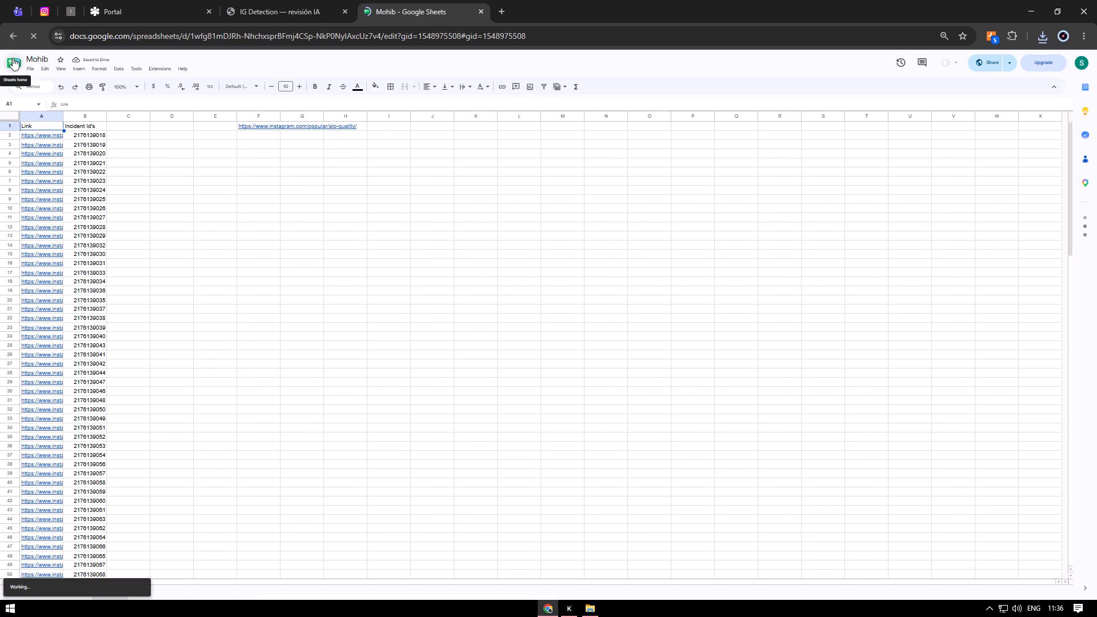
pyautogui.click(5, 51)
pyautogui.click(15, 62)
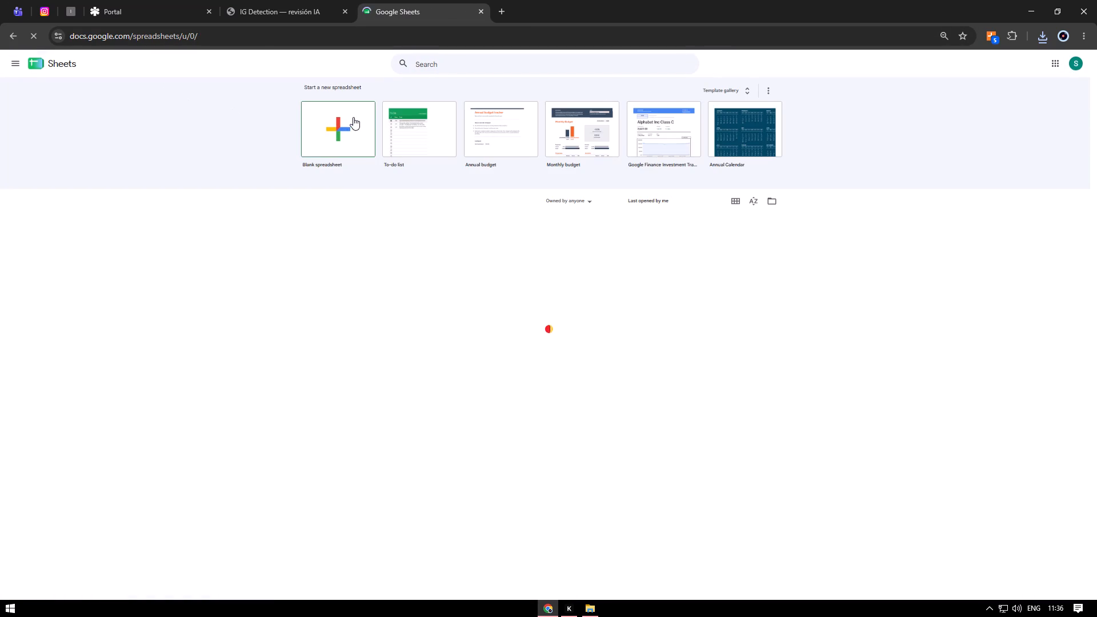
pyautogui.click(350, 122)
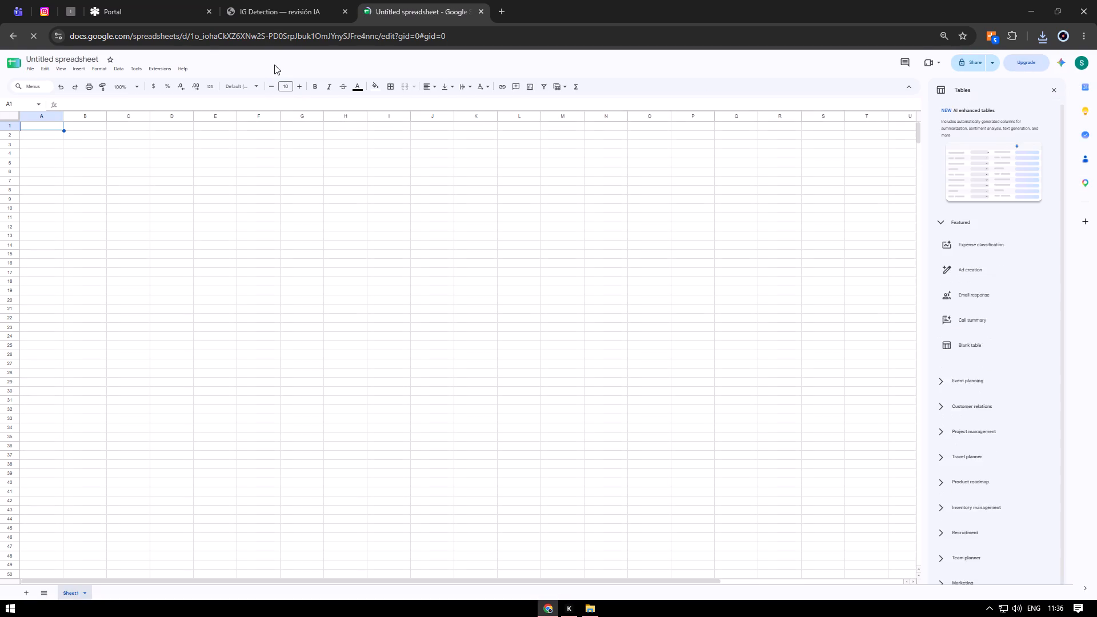
# Rename the new spreadsheet as Vandana.
pyautogui.click(68, 60)
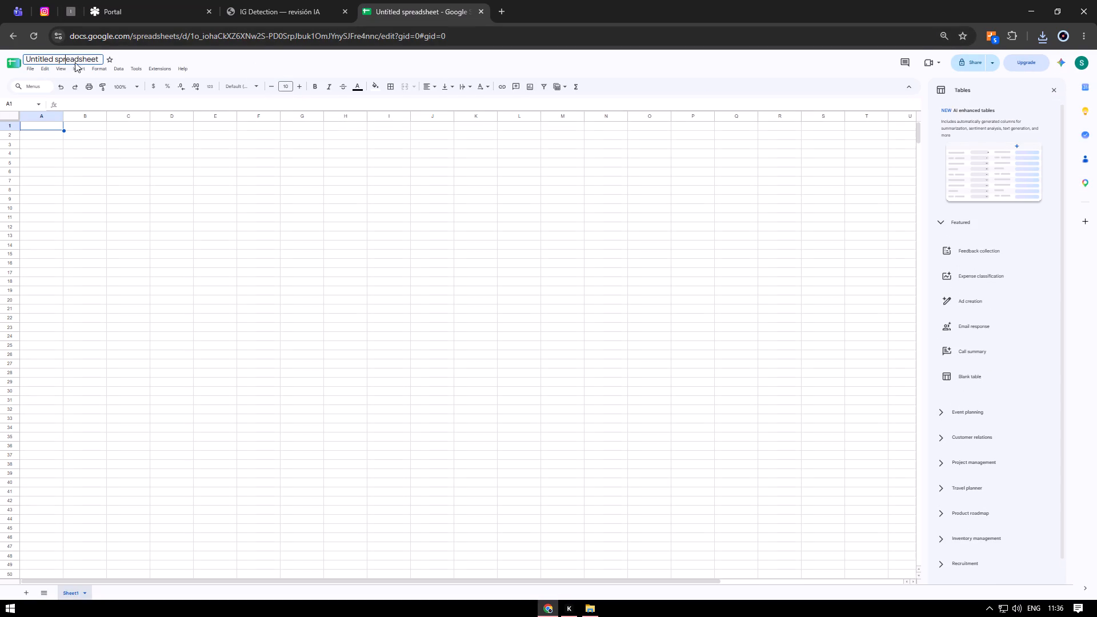
pyautogui.hotkey('ctrl', 'a')
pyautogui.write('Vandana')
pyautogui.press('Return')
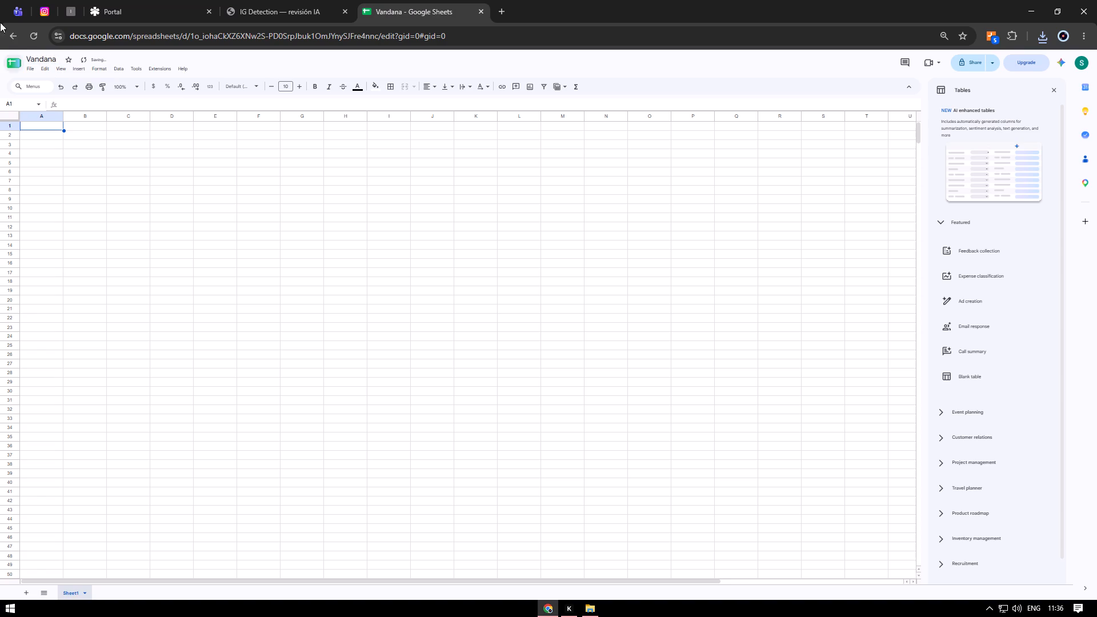
# Start importing a file into the spreadsheet by upload, browsing the computer's Downloads folder for it.
pyautogui.click(28, 71)
pyautogui.click(67, 112)
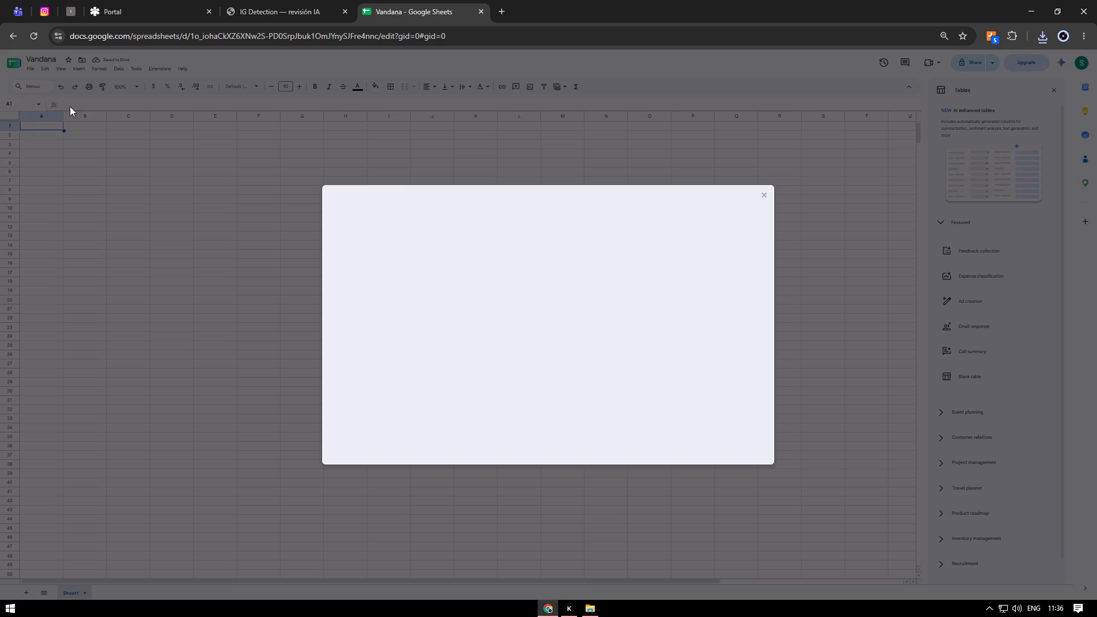
pyautogui.click(459, 230)
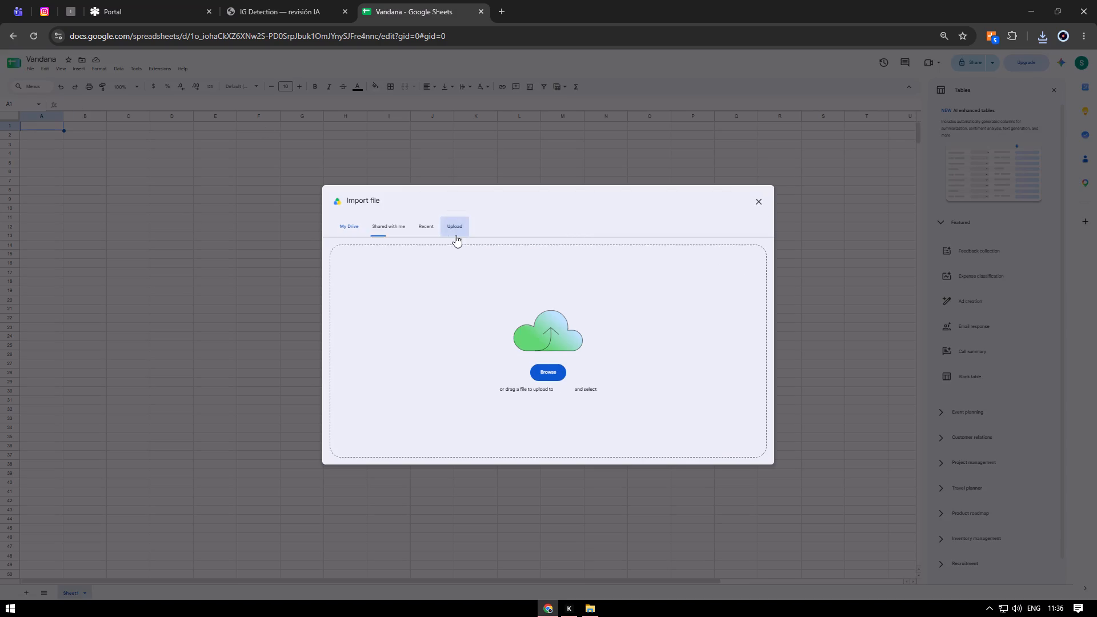
pyautogui.click(562, 371)
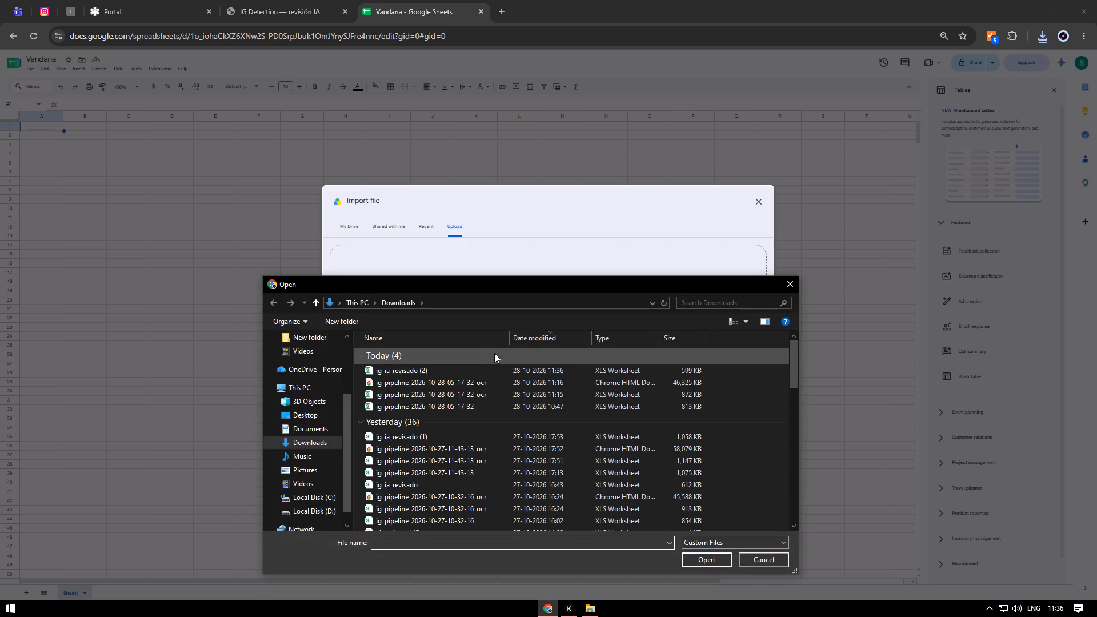
# Import the file ig_ia_revisado (2) into the blank Vandana spreadsheet, using Append to current sheet as the import location.
pyautogui.doubleClick(494, 364)
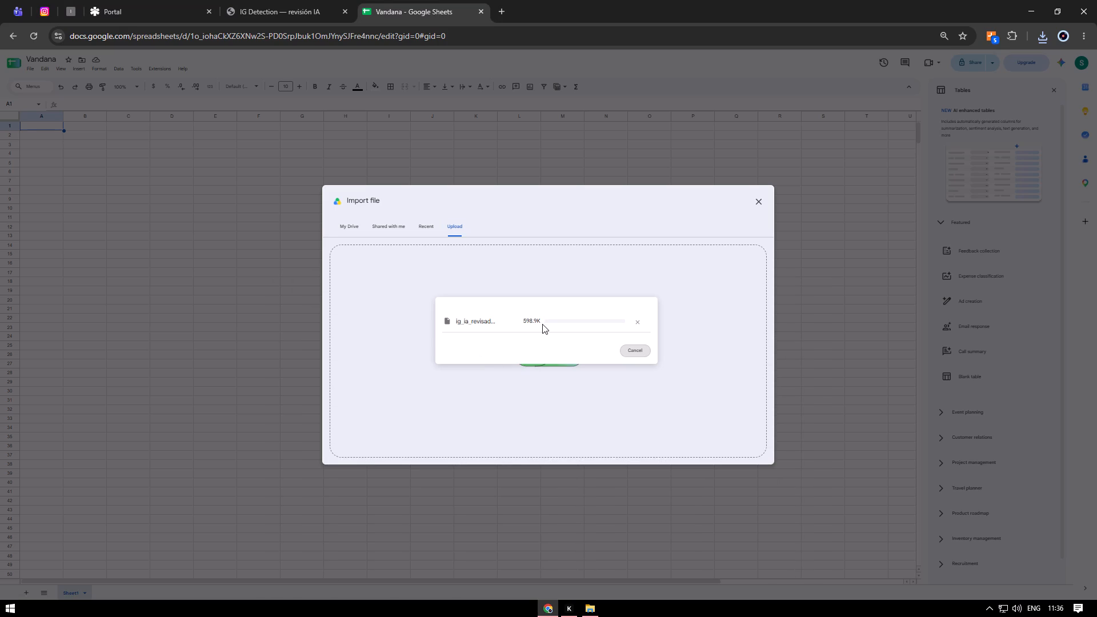
pyautogui.moveTo(542, 322); pyautogui.dragTo(516, 322)
pyautogui.click(529, 322)
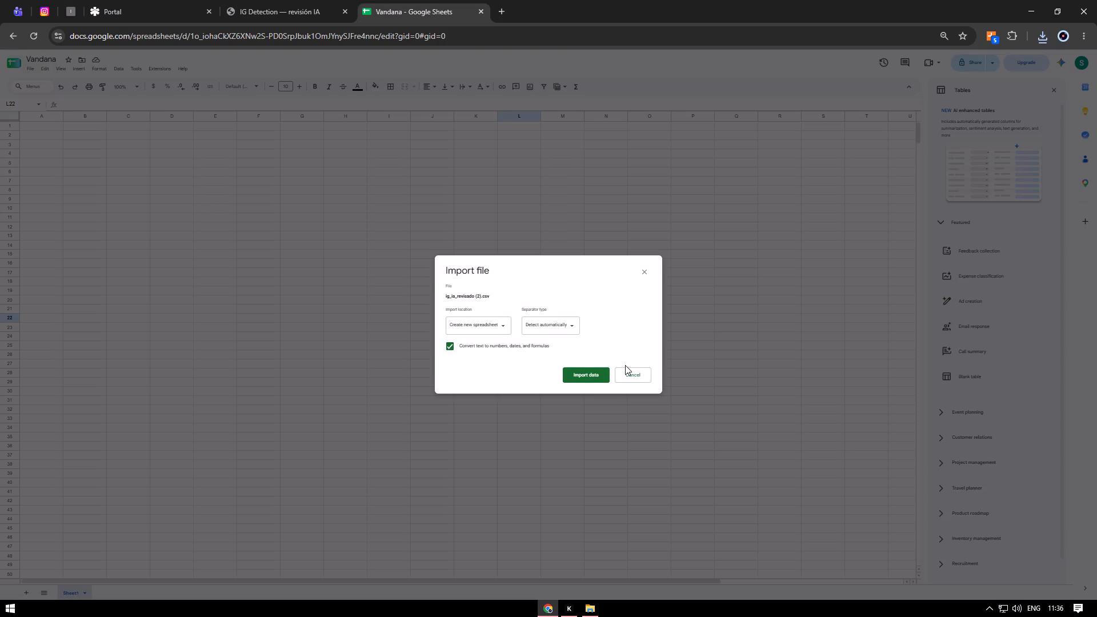
pyautogui.click(485, 321)
pyautogui.click(499, 376)
pyautogui.click(580, 367)
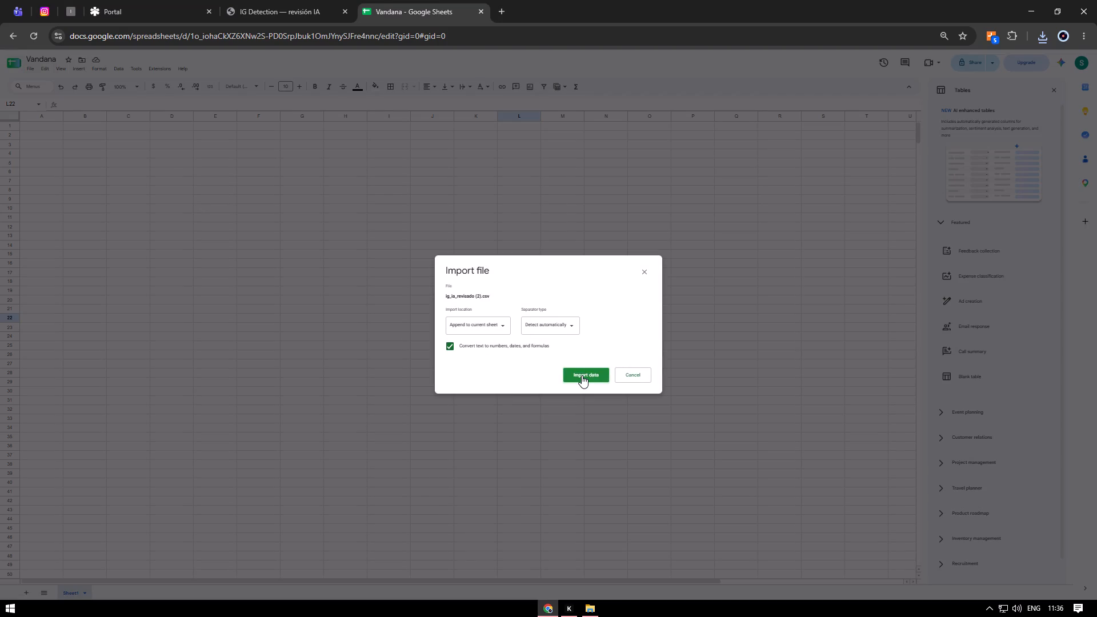
pyautogui.click(581, 375)
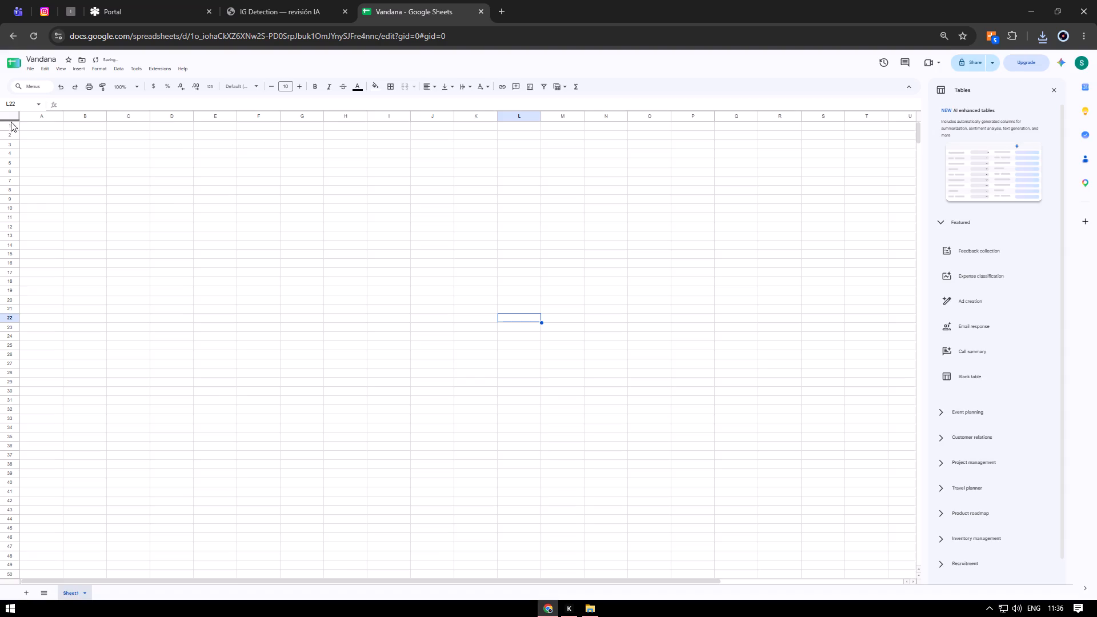
# Shrink all rows of the imported sheet to one uniform single-line height.
pyautogui.click(6, 126)
pyautogui.click(7, 117)
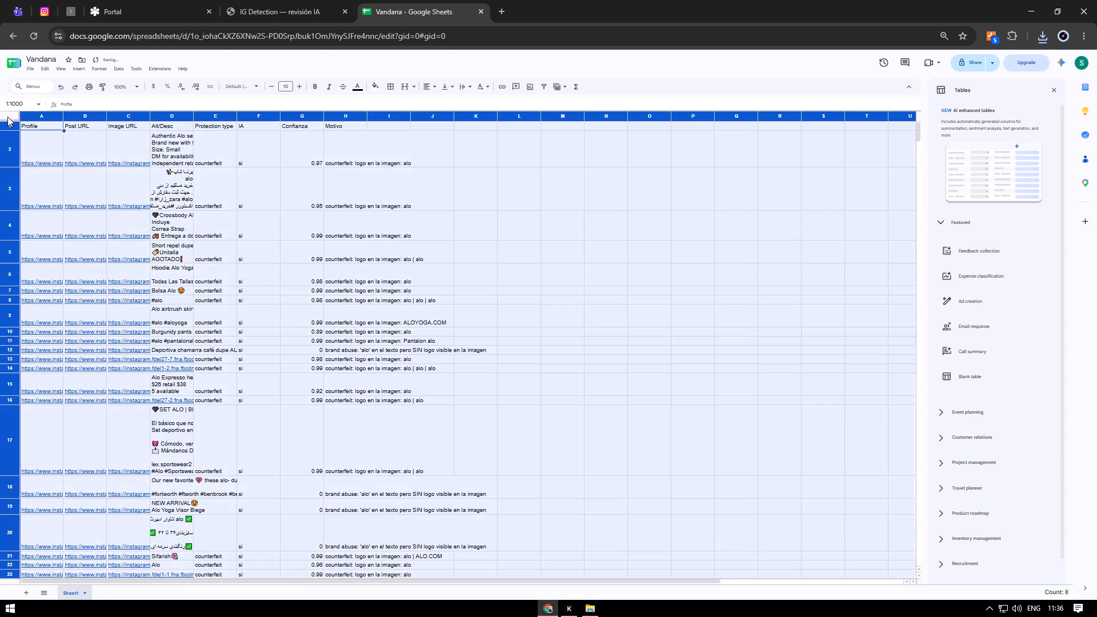
pyautogui.moveTo(7, 167); pyautogui.dragTo(10, 141)
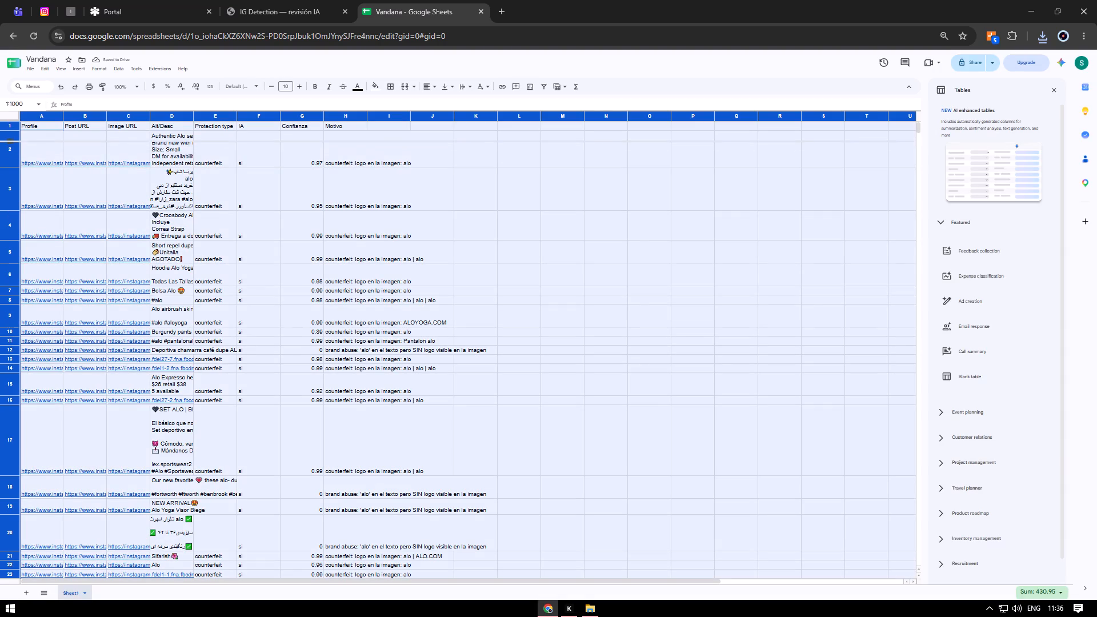
pyautogui.moveTo(10, 141); pyautogui.dragTo(10, 140)
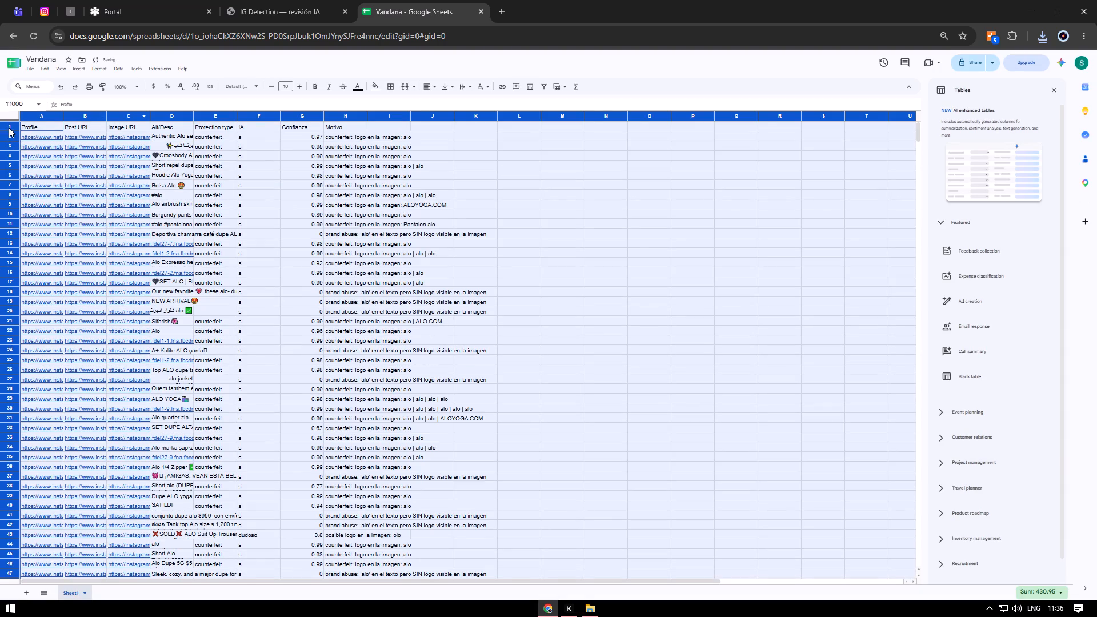
# Add a filter on the header row and filter Protection type to counterfeit only, excluding blanks.
pyautogui.click(9, 127)
pyautogui.click(542, 83)
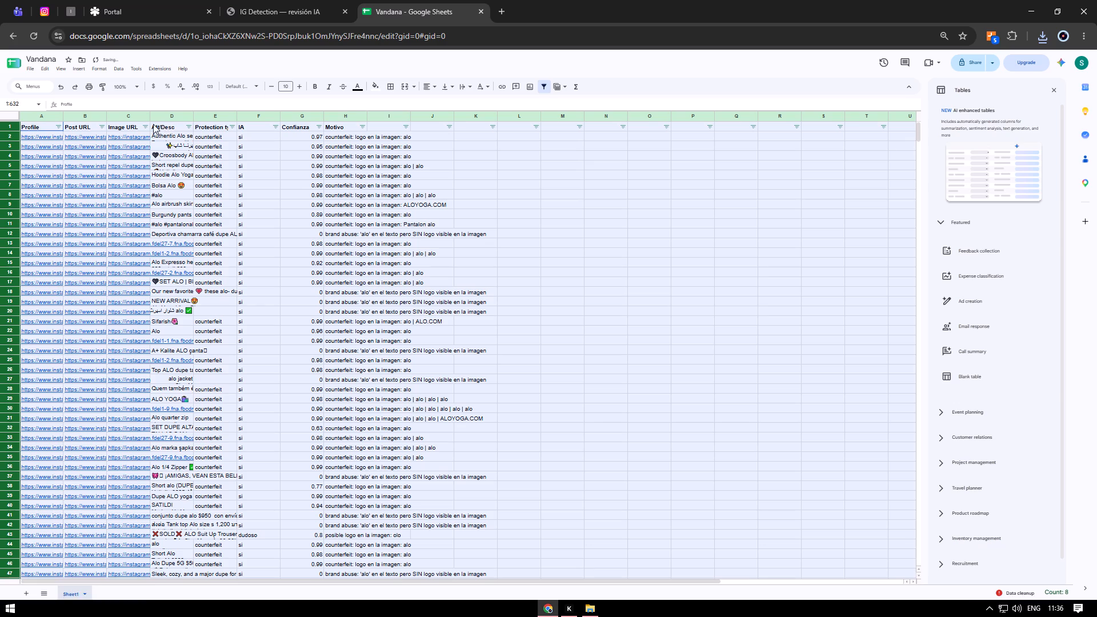
pyautogui.click(232, 124)
pyautogui.moveTo(182, 255); pyautogui.dragTo(187, 257)
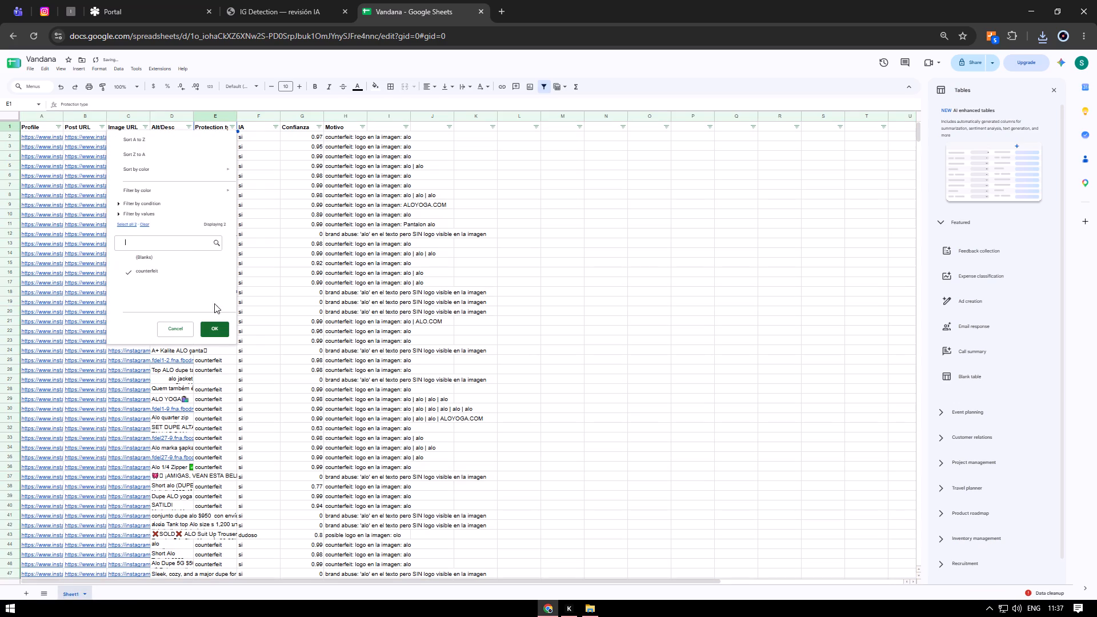
pyautogui.click(216, 326)
# Select all the filtered Post URL entries from B2 down to check how many there are.
pyautogui.click(83, 139)
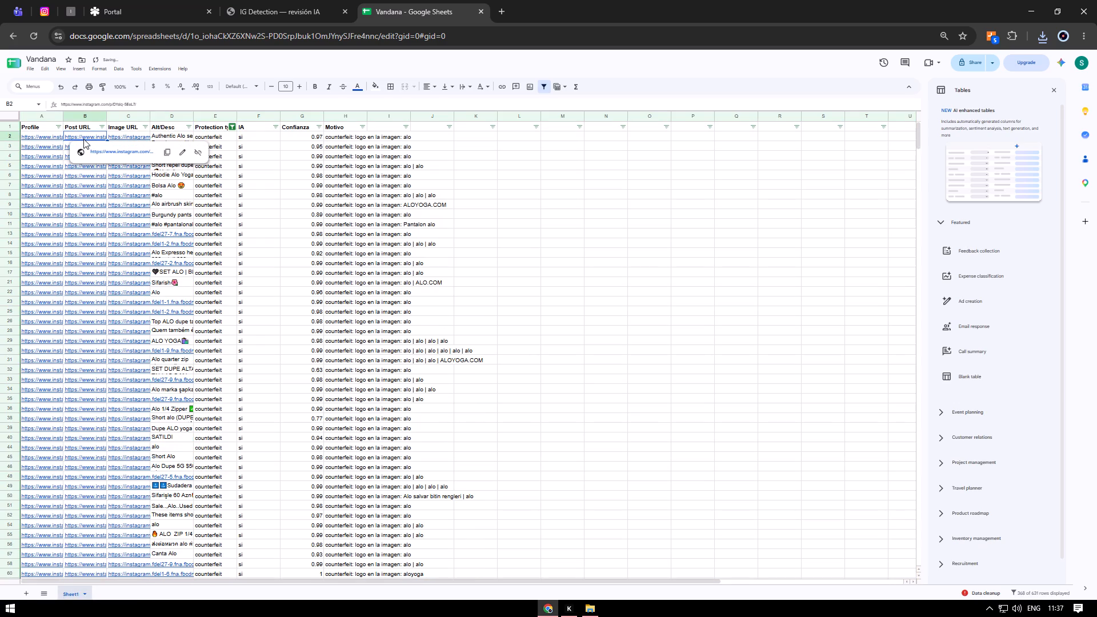
pyautogui.hotkey('ctrl', 'shift', 'Down')
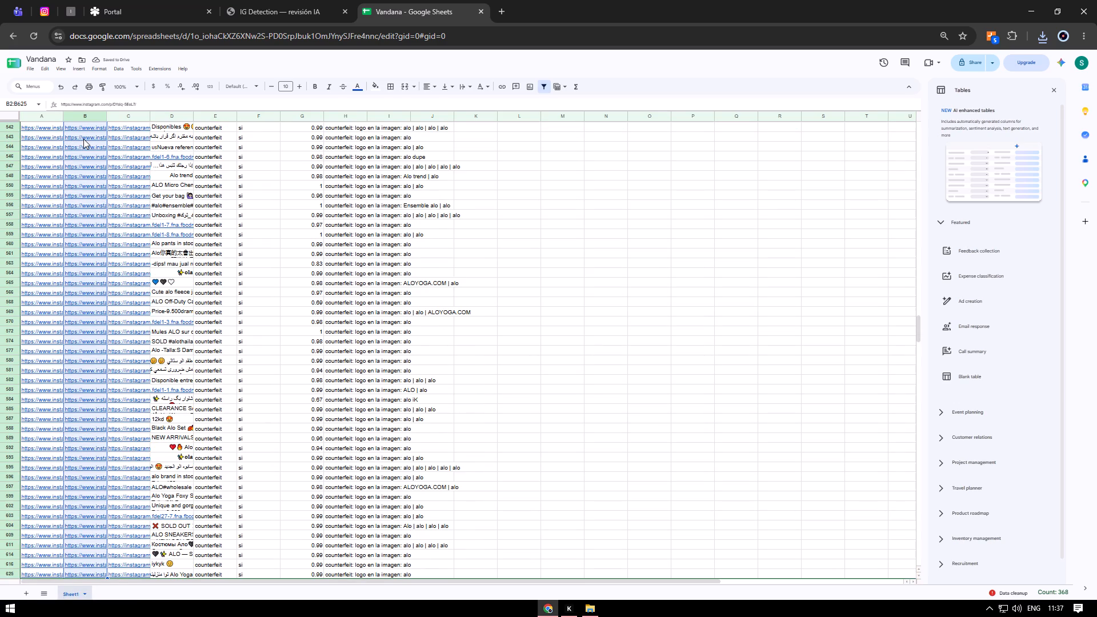
pyautogui.scroll(-1, 123, 146)
pyautogui.scroll(1, 79, 358)
# Remove duplicates from the filtered Profile column, range A2:A625, using the data cleanup command.
pyautogui.press('Up')
pyautogui.press('Left')
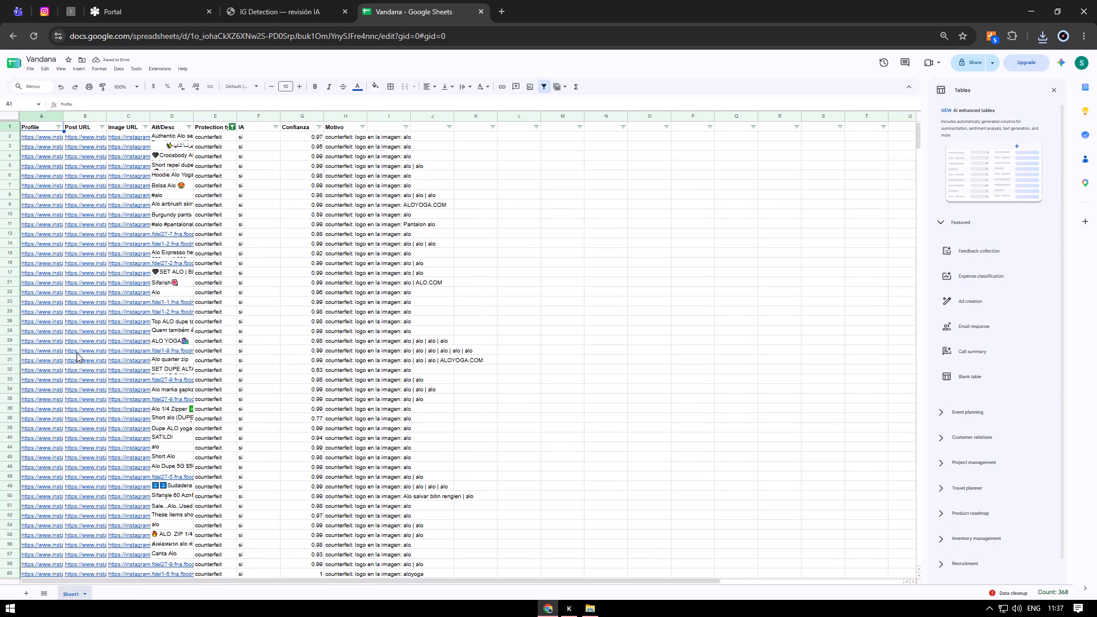
pyautogui.press('Down')
pyautogui.hotkey('ctrl', 'shift', 'Down')
pyautogui.hotkey('alt', 'o')
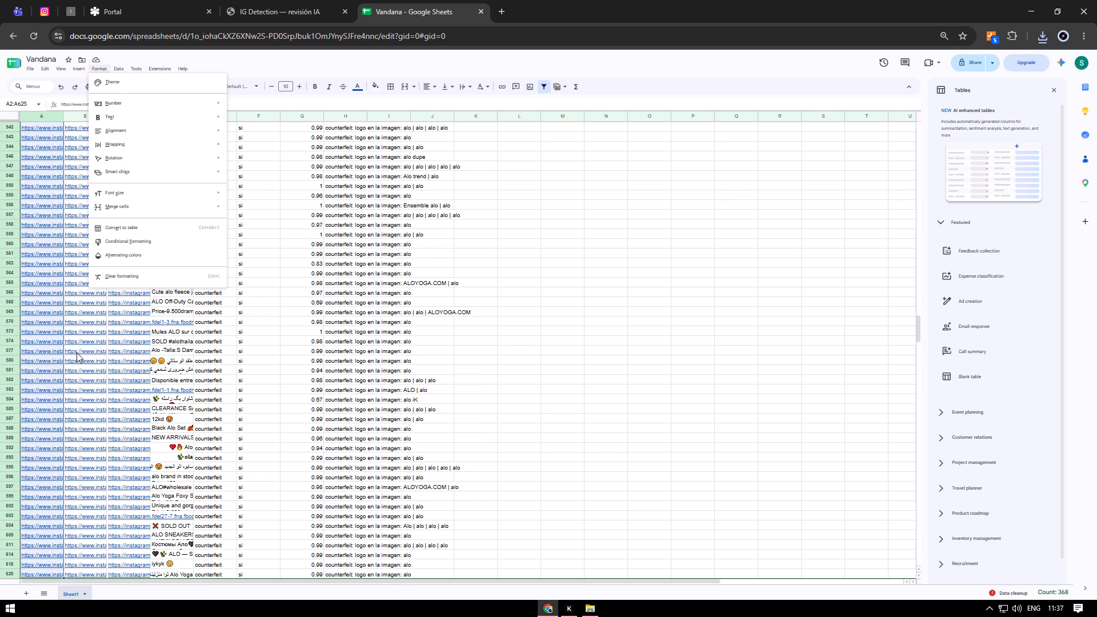
pyautogui.press('Right')
pyautogui.press('Down')
pyautogui.press('Up')
pyautogui.press('Up')
pyautogui.press('Up')
pyautogui.press('Up')
pyautogui.press('Right')
pyautogui.press('Down')
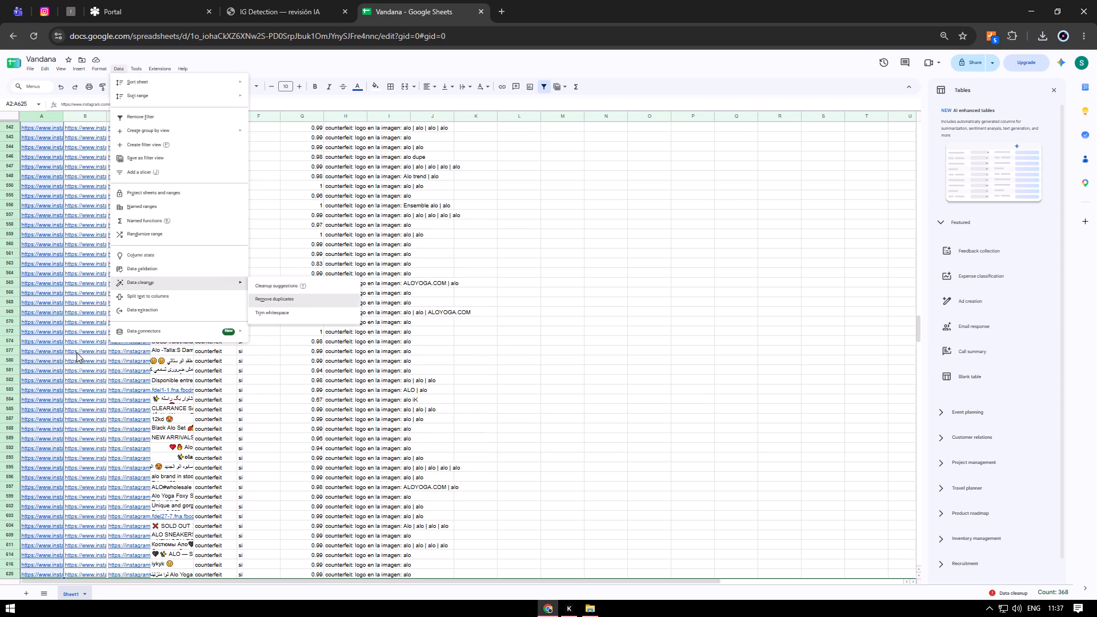
pyautogui.press('Return')
pyautogui.hotkey('shift', 'Tab')
pyautogui.press('Return')
pyautogui.hotkey('shift', 'Tab')
pyautogui.press('Return')
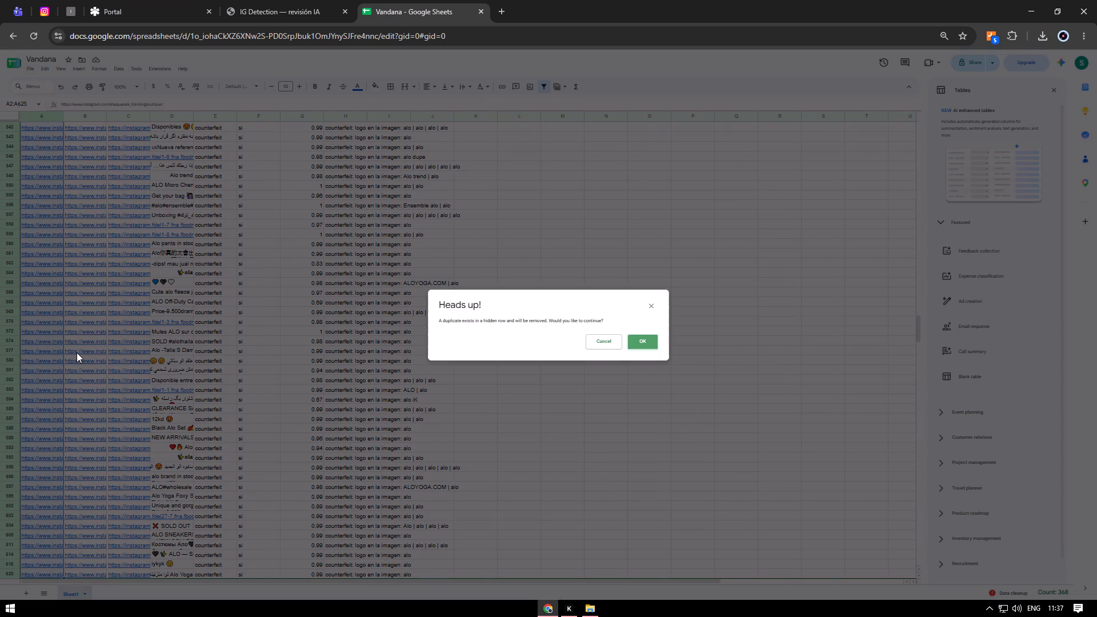
# Confirm removing the duplicate profiles from A2:A625, including those in hidden rows.
pyautogui.hotkey('shift', 'Tab')
pyautogui.hotkey('shift', 'Tab')
pyautogui.press('Return')
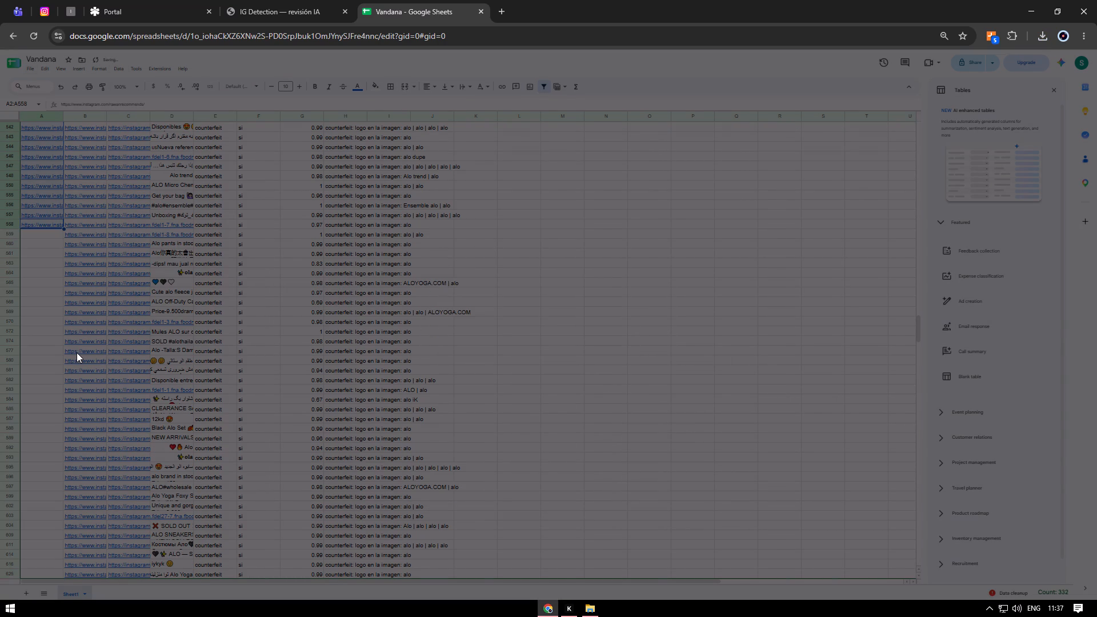
# Select all the filtered Post URL entries from B2 down to B625.
pyautogui.scroll(6, 234, 342)
pyautogui.click(531, 298)
pyautogui.scroll(7, 380, 385)
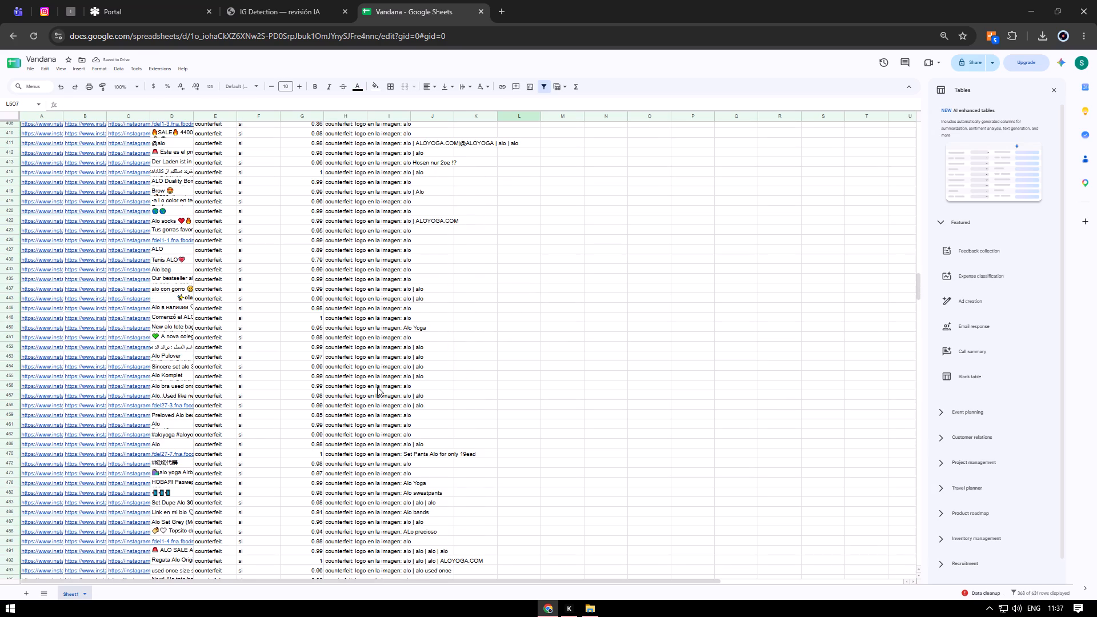
pyautogui.press('Up')
pyautogui.hotkey('ctrl', 'Up')
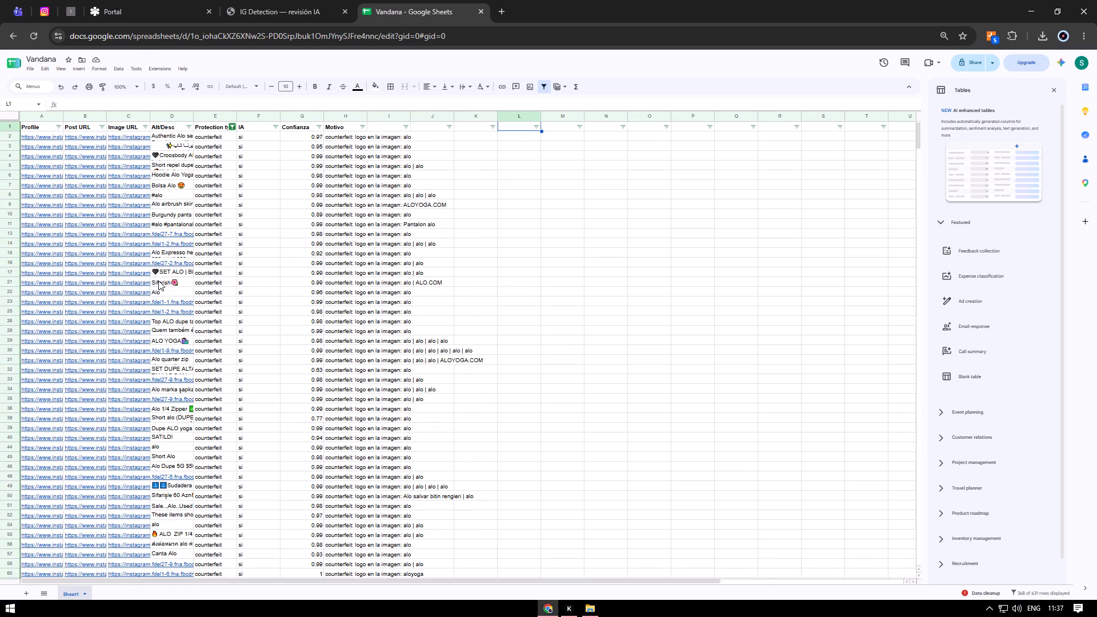
pyautogui.press('Left')
pyautogui.hotkey('ctrl', 'Left')
pyautogui.press('Right')
pyautogui.press('Left')
pyautogui.hotkey('ctrl', 'Left')
pyautogui.hotkey('ctrl', 'Left')
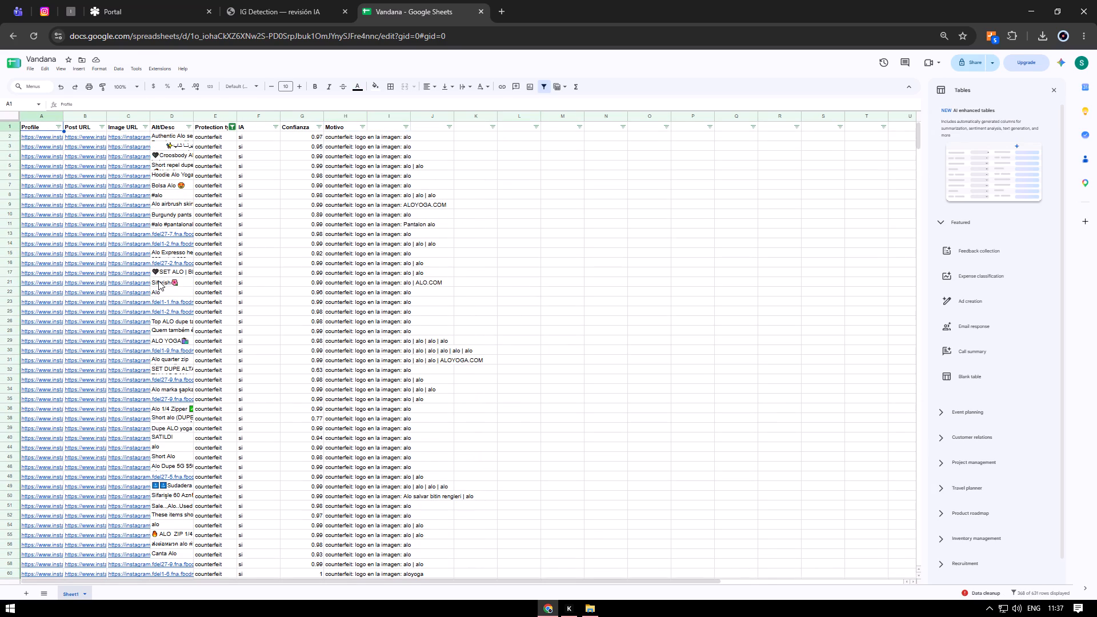
pyautogui.press('Right')
pyautogui.press('Down')
pyautogui.hotkey('ctrl', 'shift', 'Down')
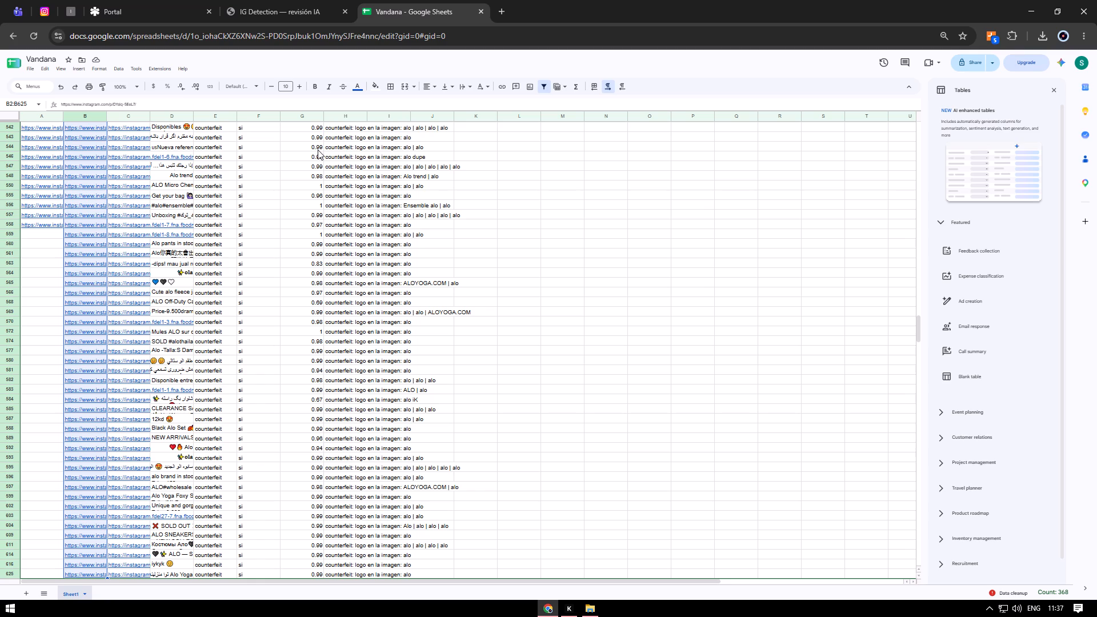
pyautogui.scroll(1, 318, 145)
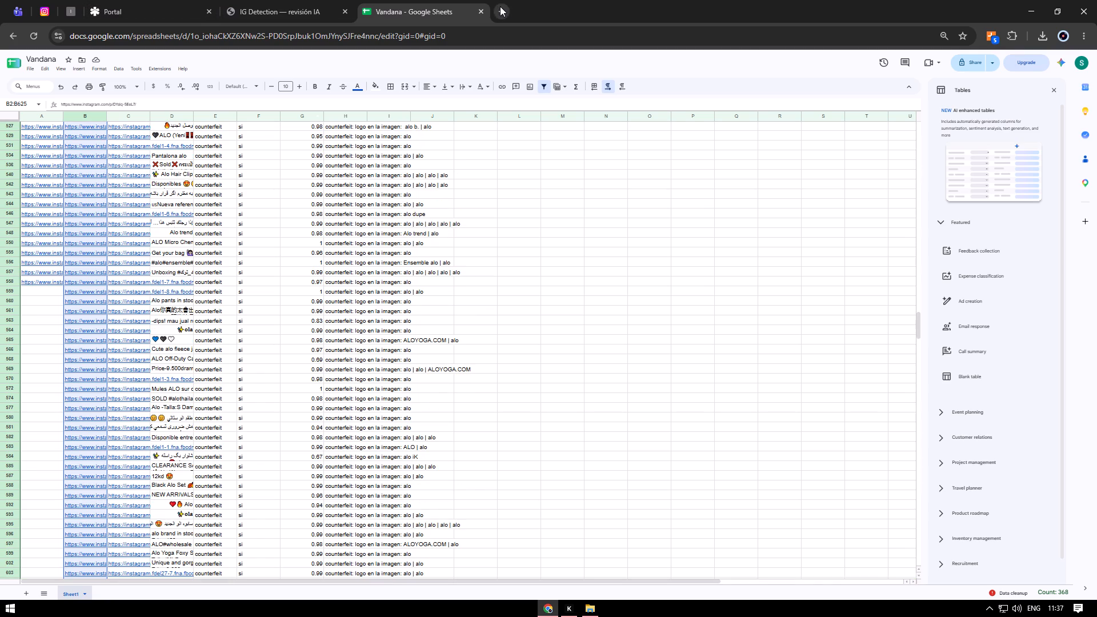
# Open the Red Points portal's new-incident page for contract 2661 in a new browser tab.
pyautogui.click(501, 6)
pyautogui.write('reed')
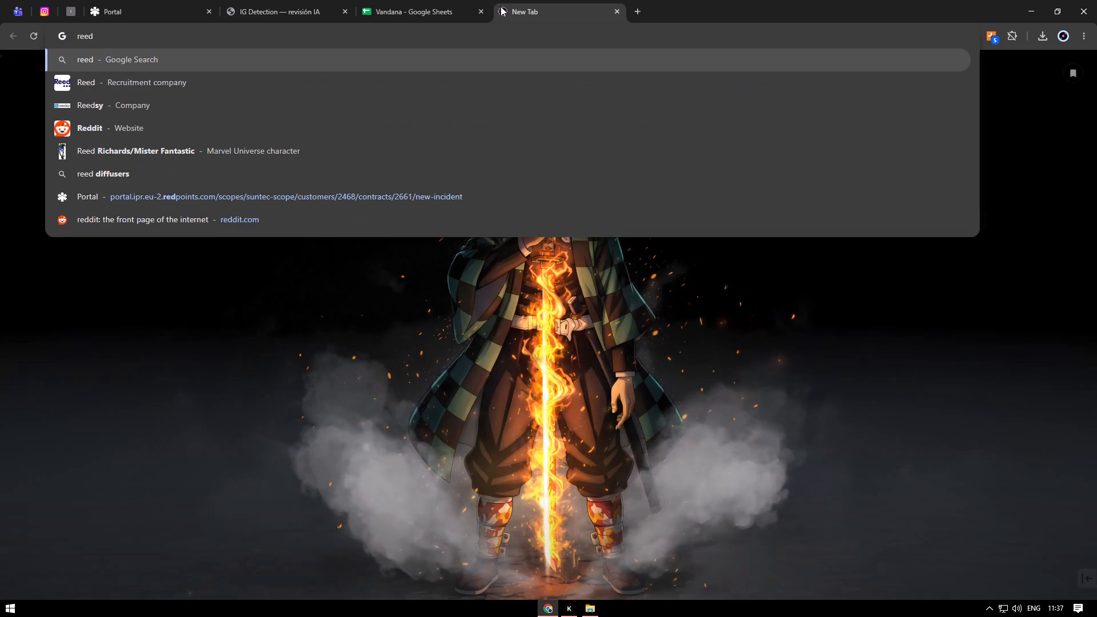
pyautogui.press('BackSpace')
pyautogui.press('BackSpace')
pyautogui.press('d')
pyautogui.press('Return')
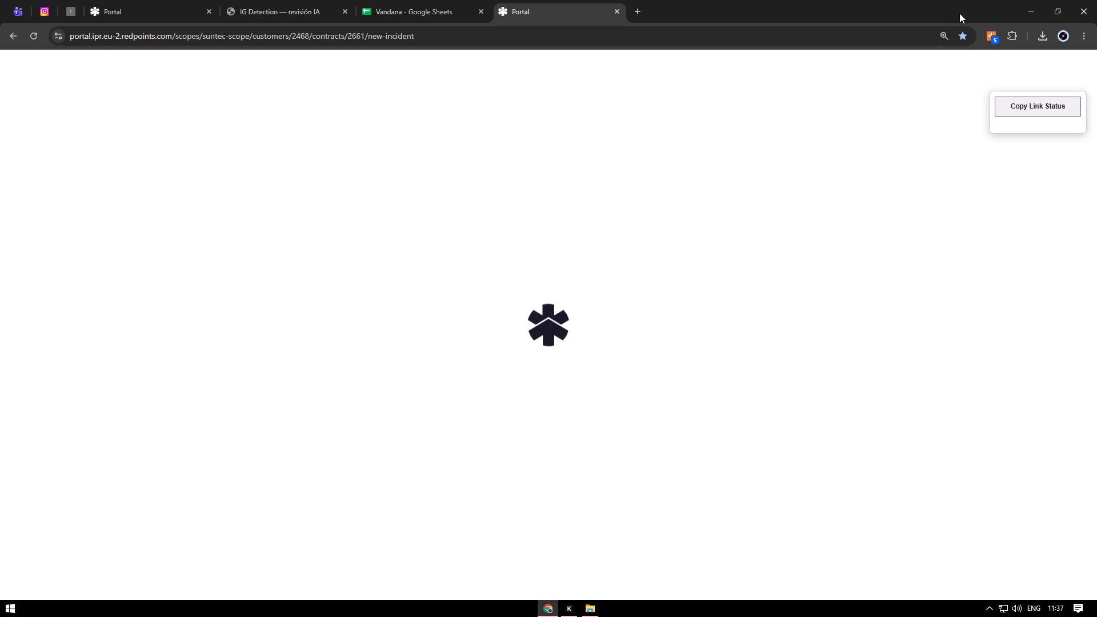
# Move the floating Copy Link Status box clear of the account name and choose an account option in the Red Points portal.
pyautogui.moveTo(1043, 118); pyautogui.dragTo(978, 81)
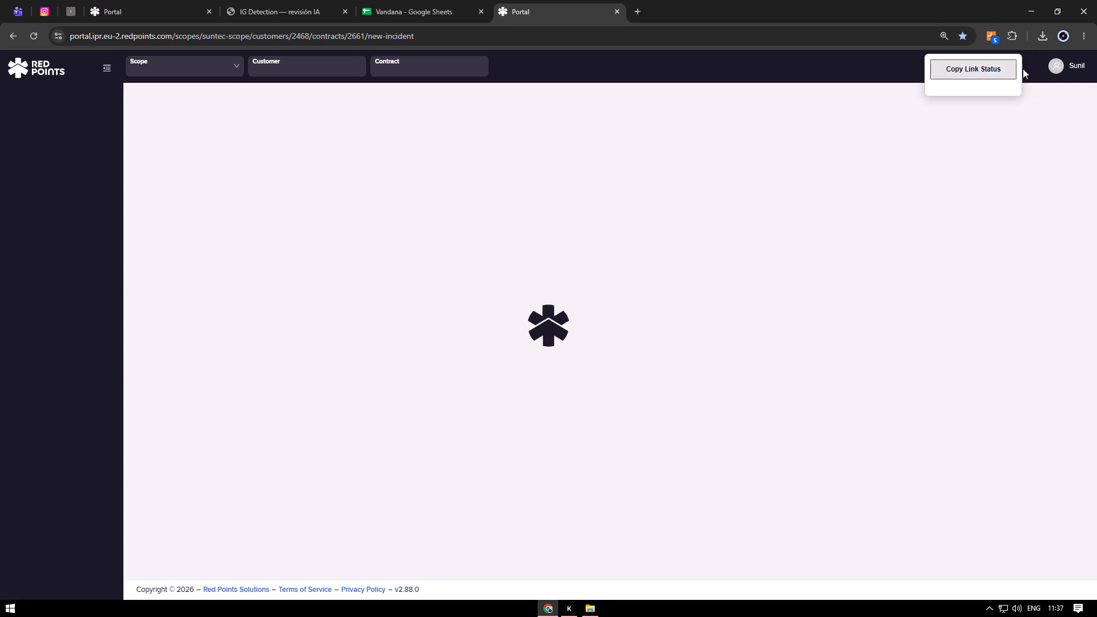
pyautogui.click(1074, 61)
pyautogui.click(1042, 147)
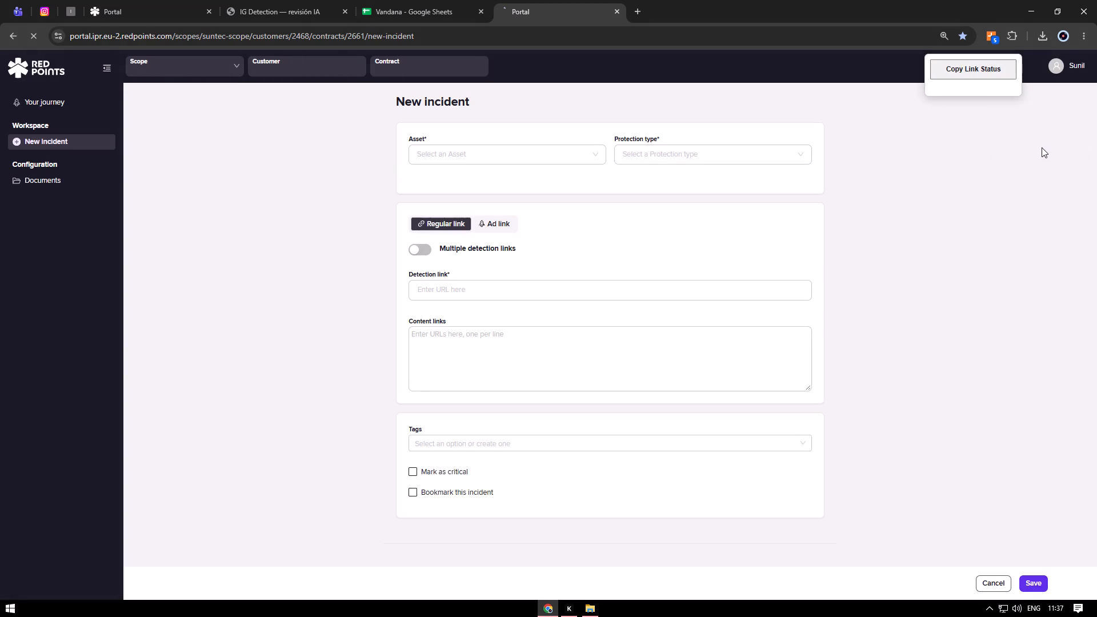